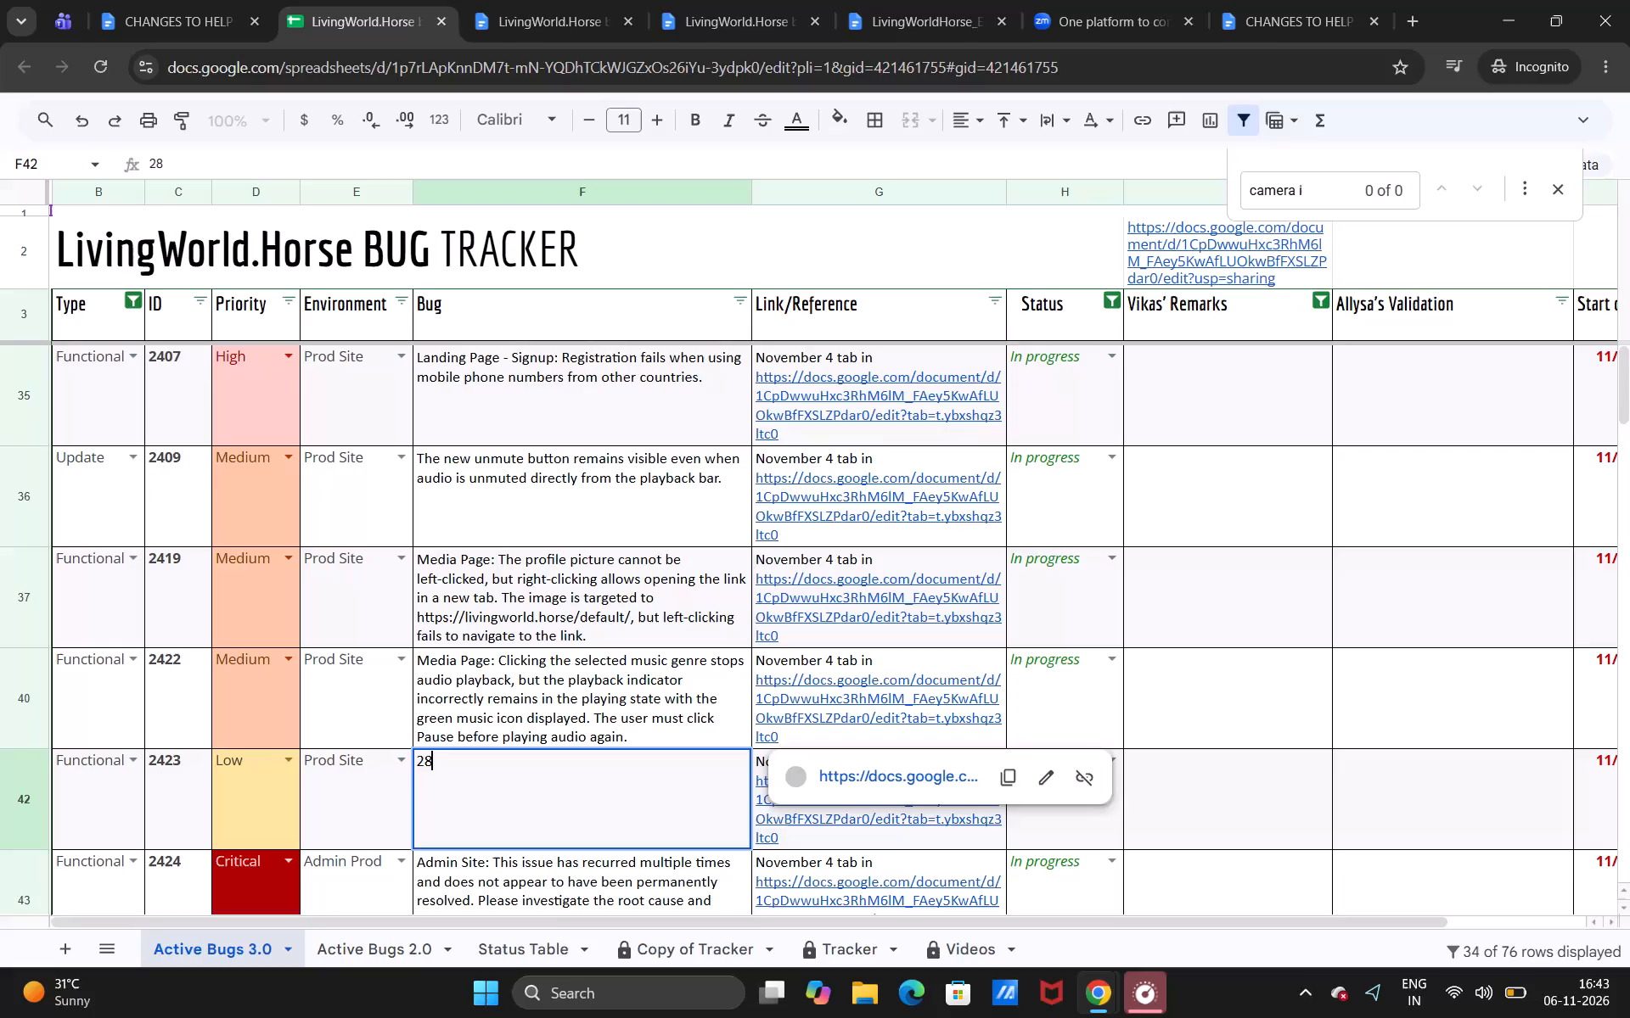
Discard the uncommitted entry in the Bug description cell of bug 2423.
key("Escape")
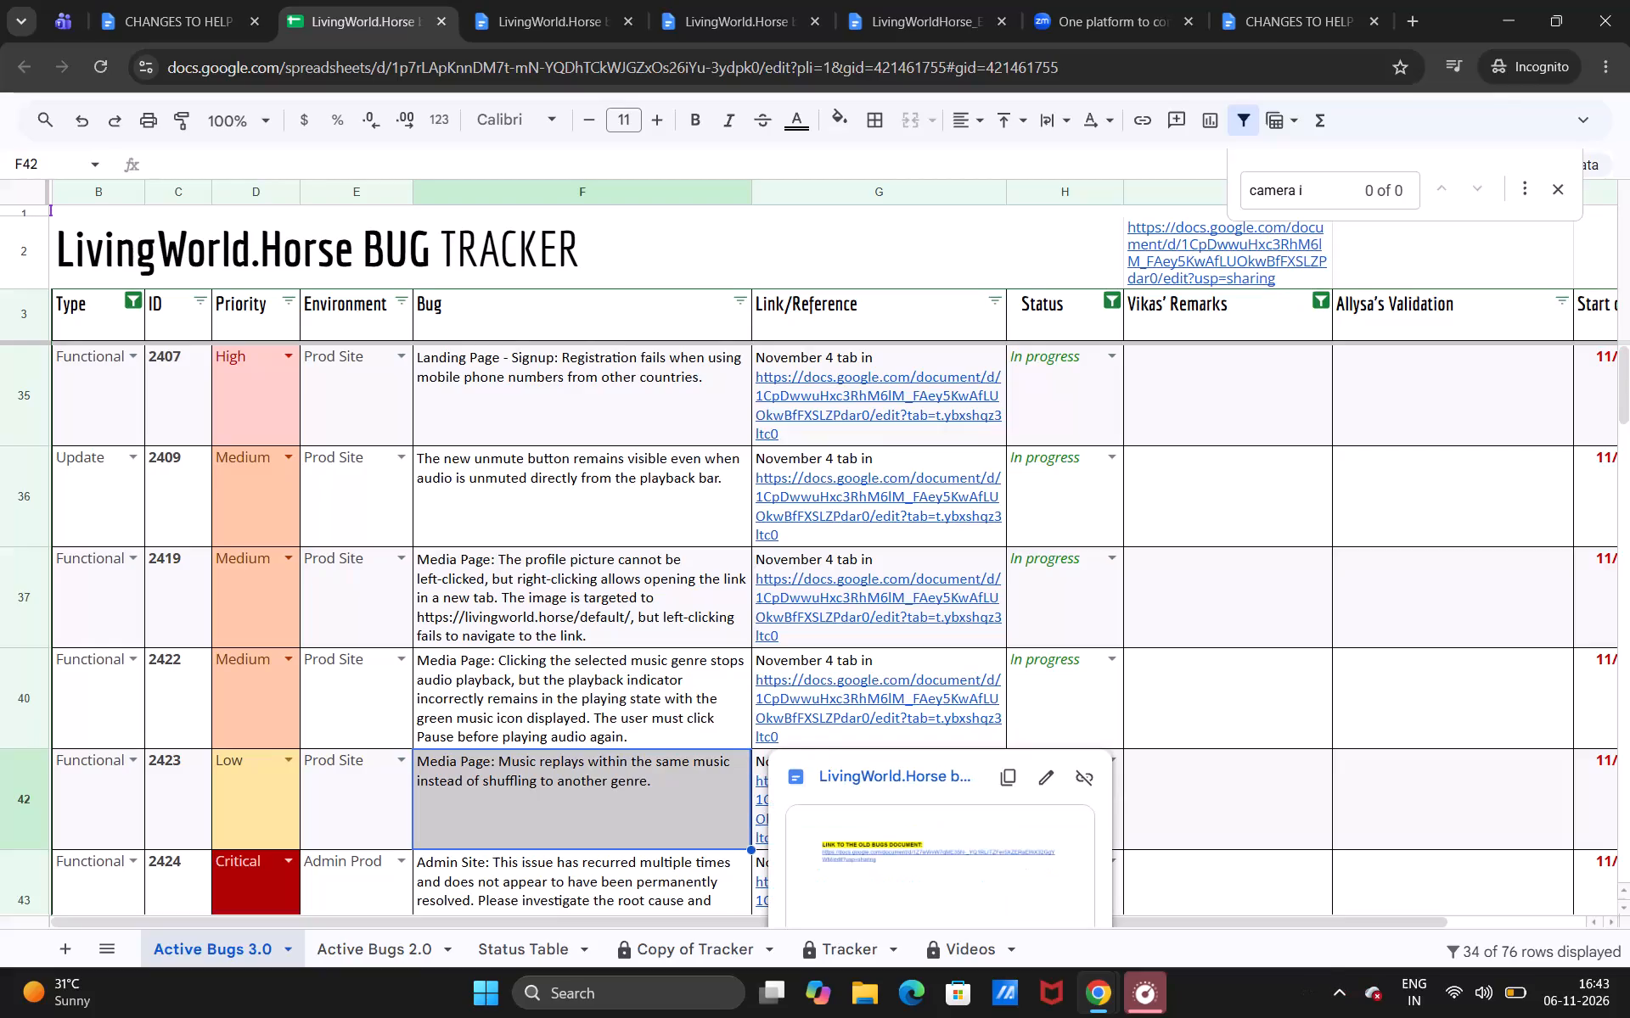
Read through the descriptions of bugs 2422 to 2432 in the Active Bugs 3.0 sheet to choose one to check.
key("Up")
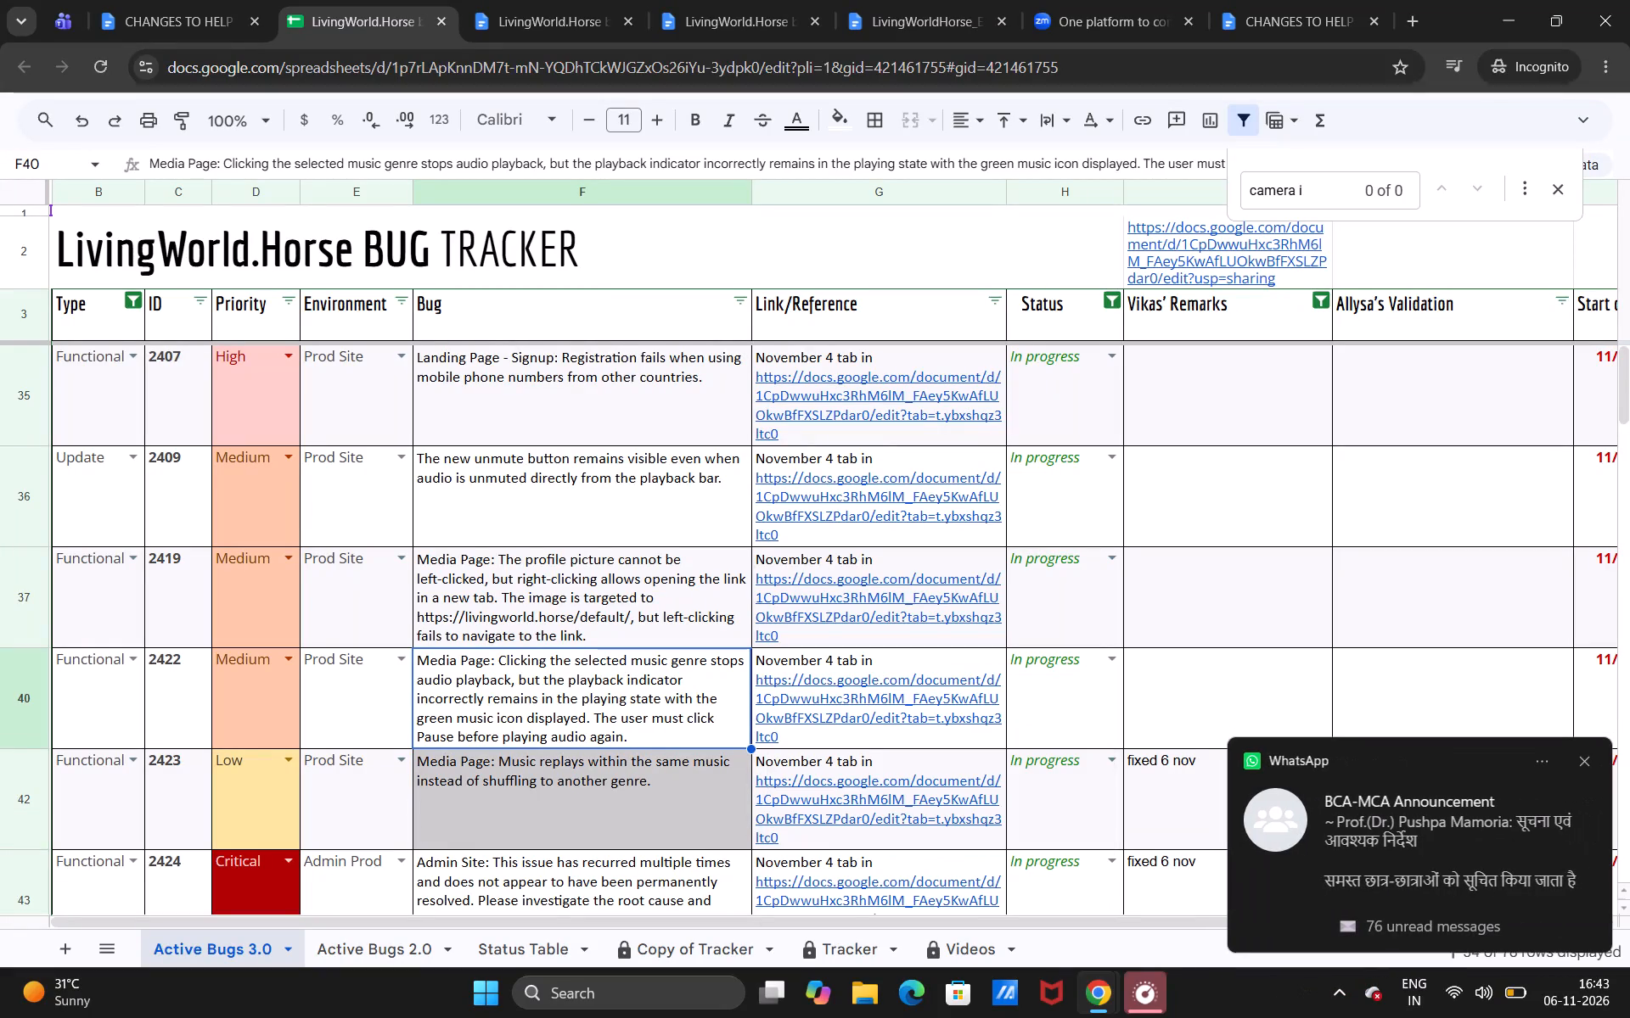
key("Down")
key("Down")
key("Down")
key("Down")
key("Down")
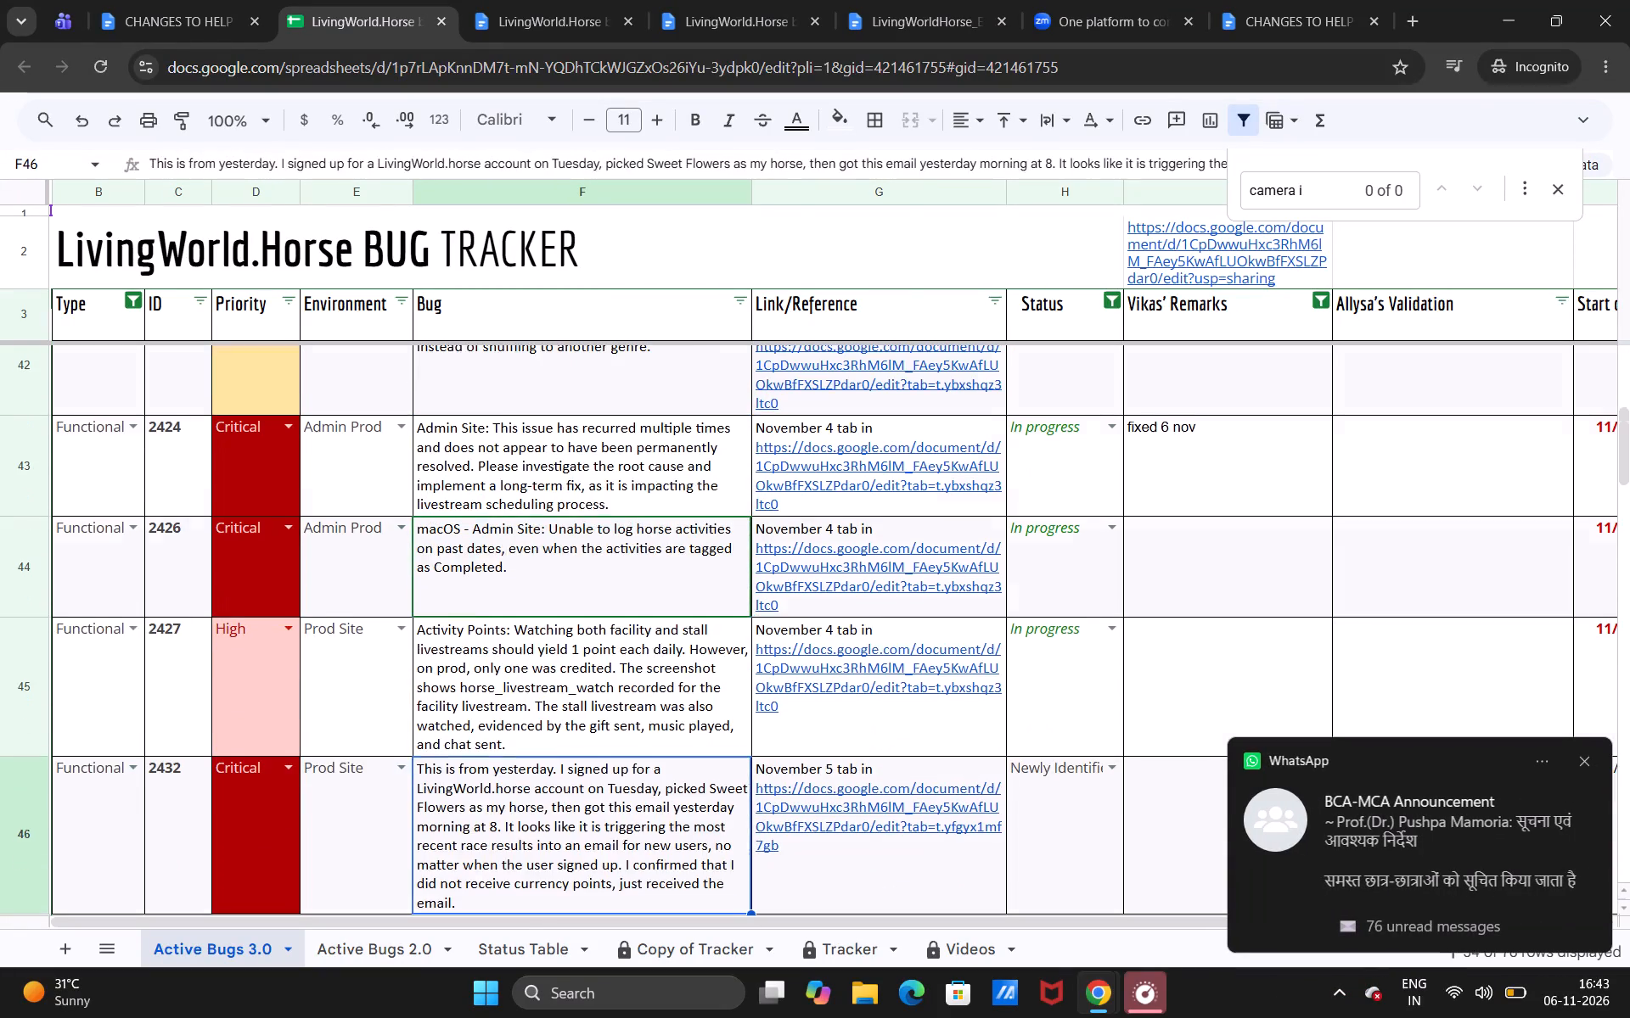
key("Down")
key("Up")
key("Up")
key("Up")
key("Up")
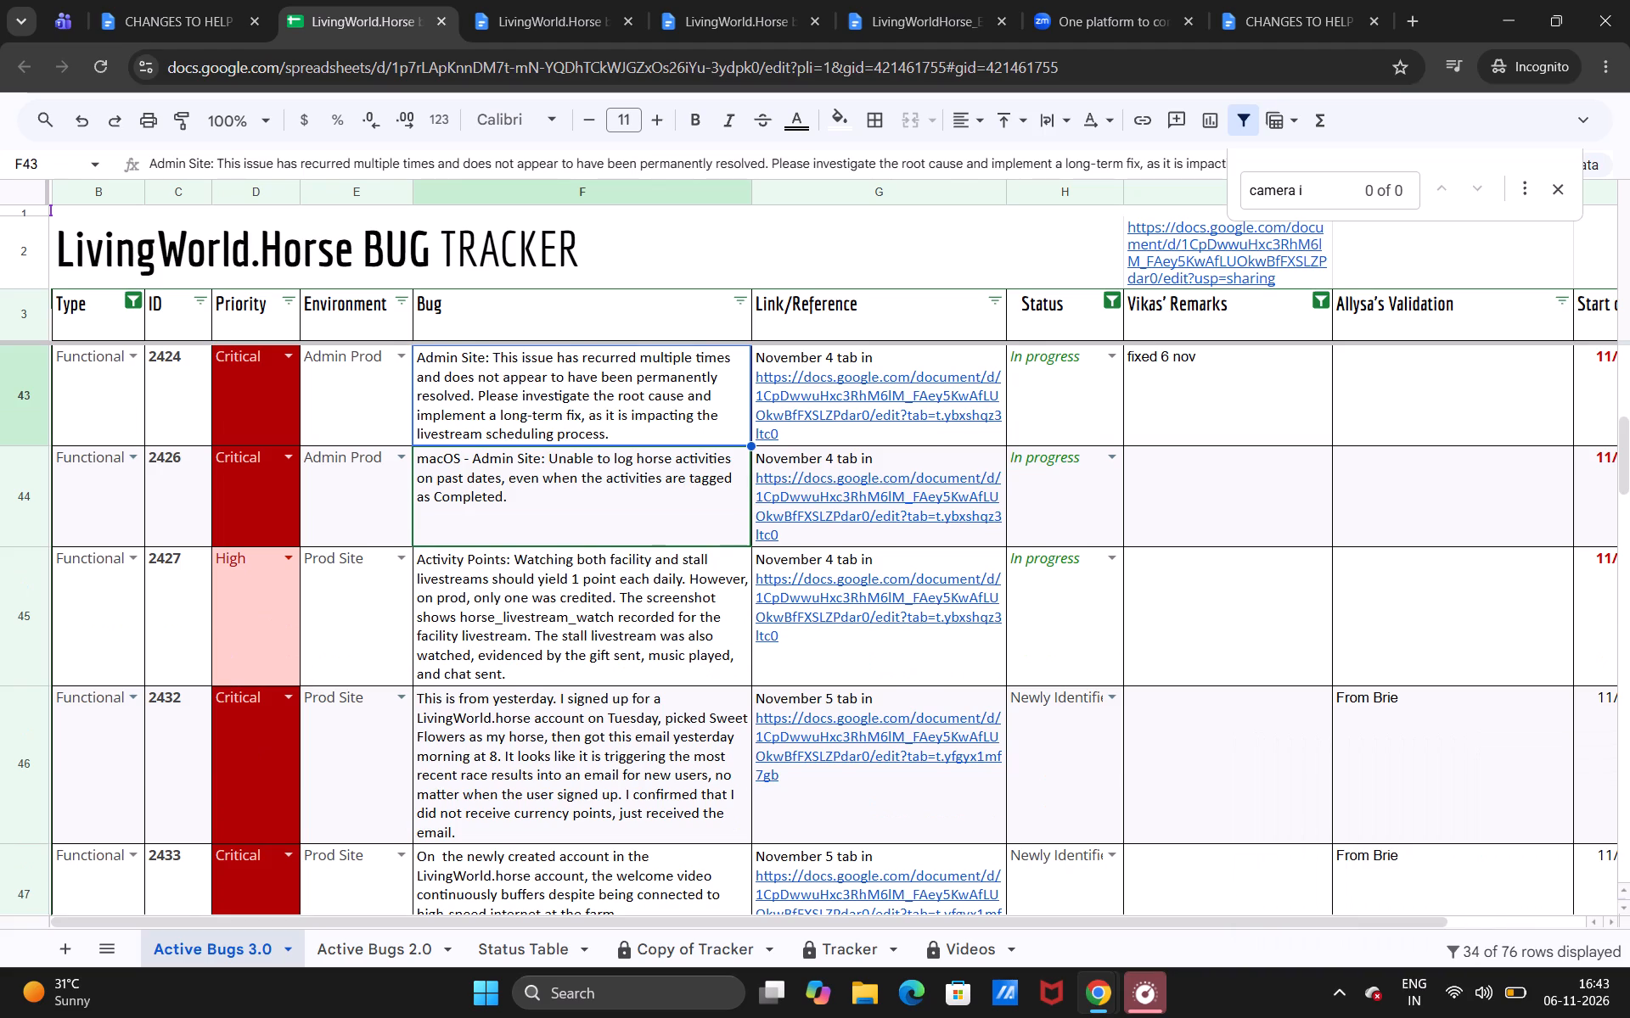
key("Down")
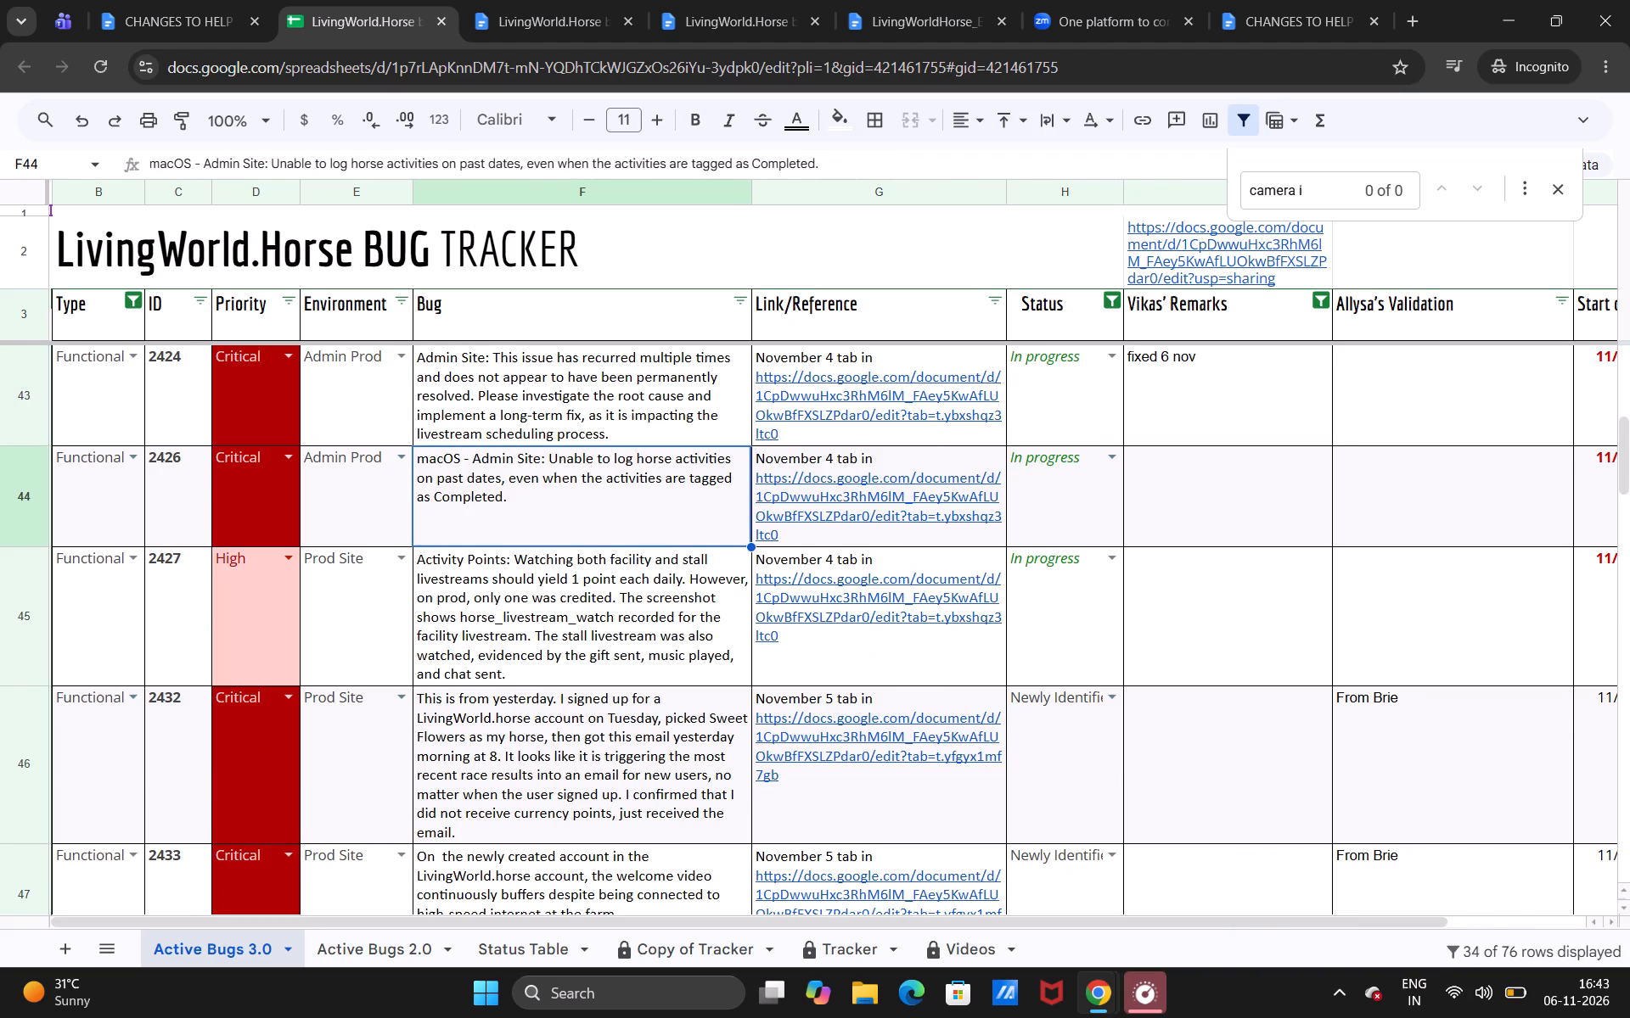
key("Down")
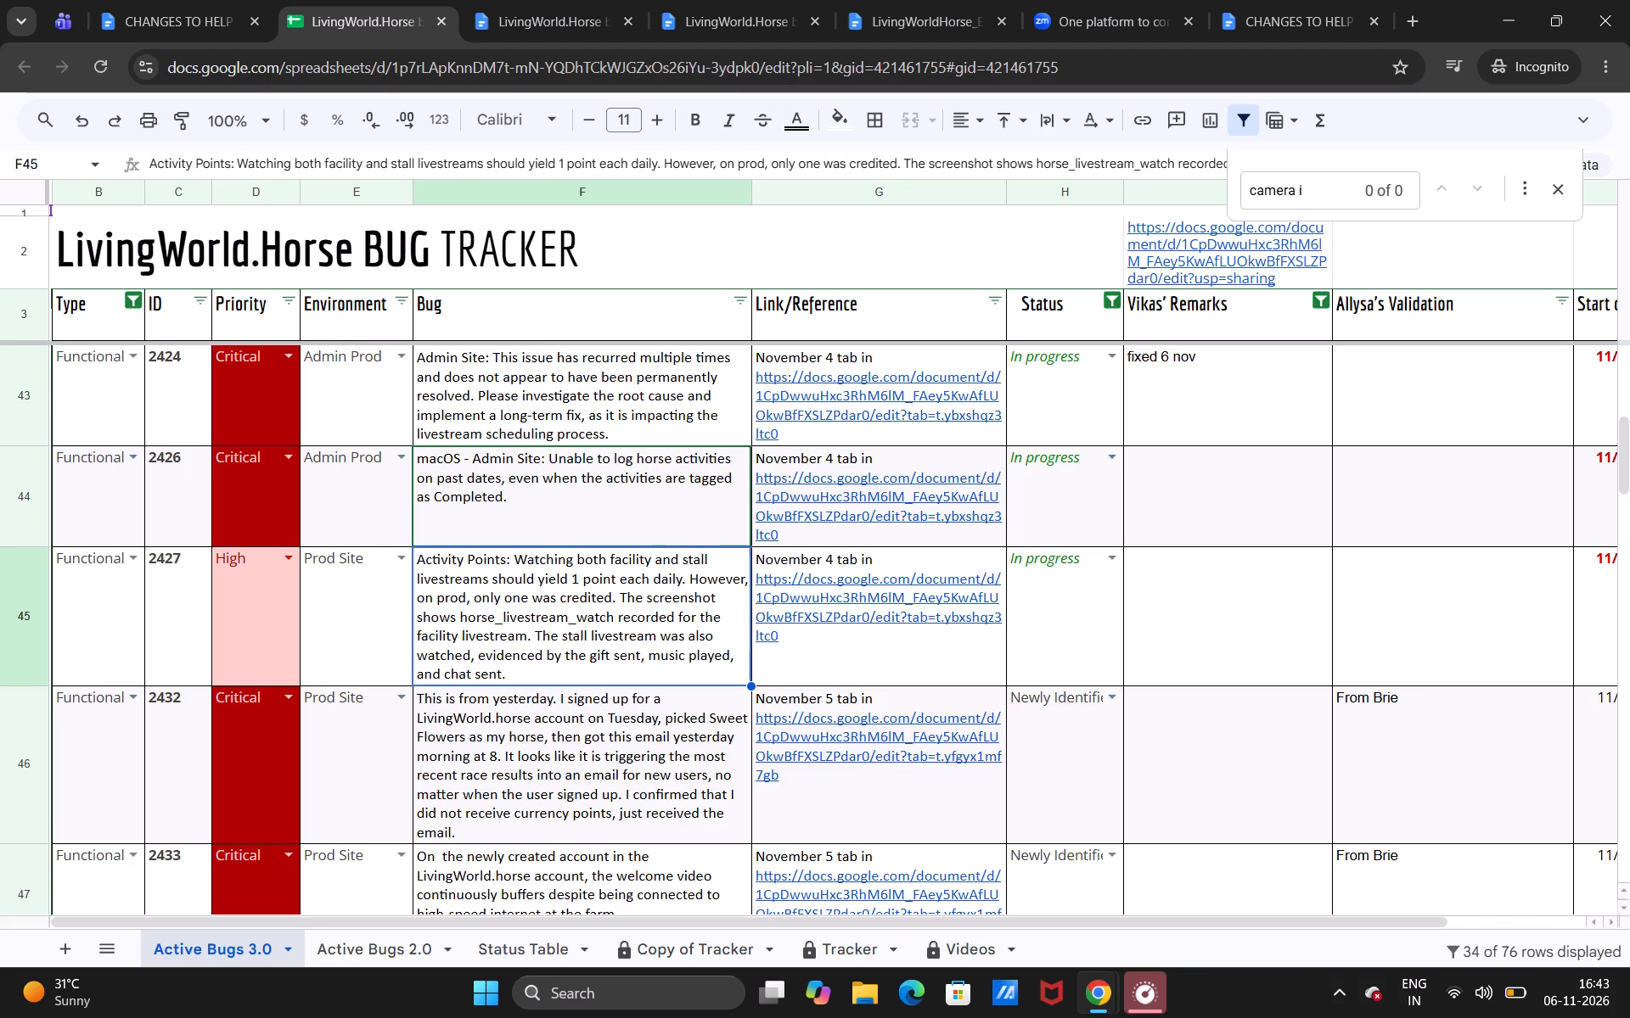
key("Down")
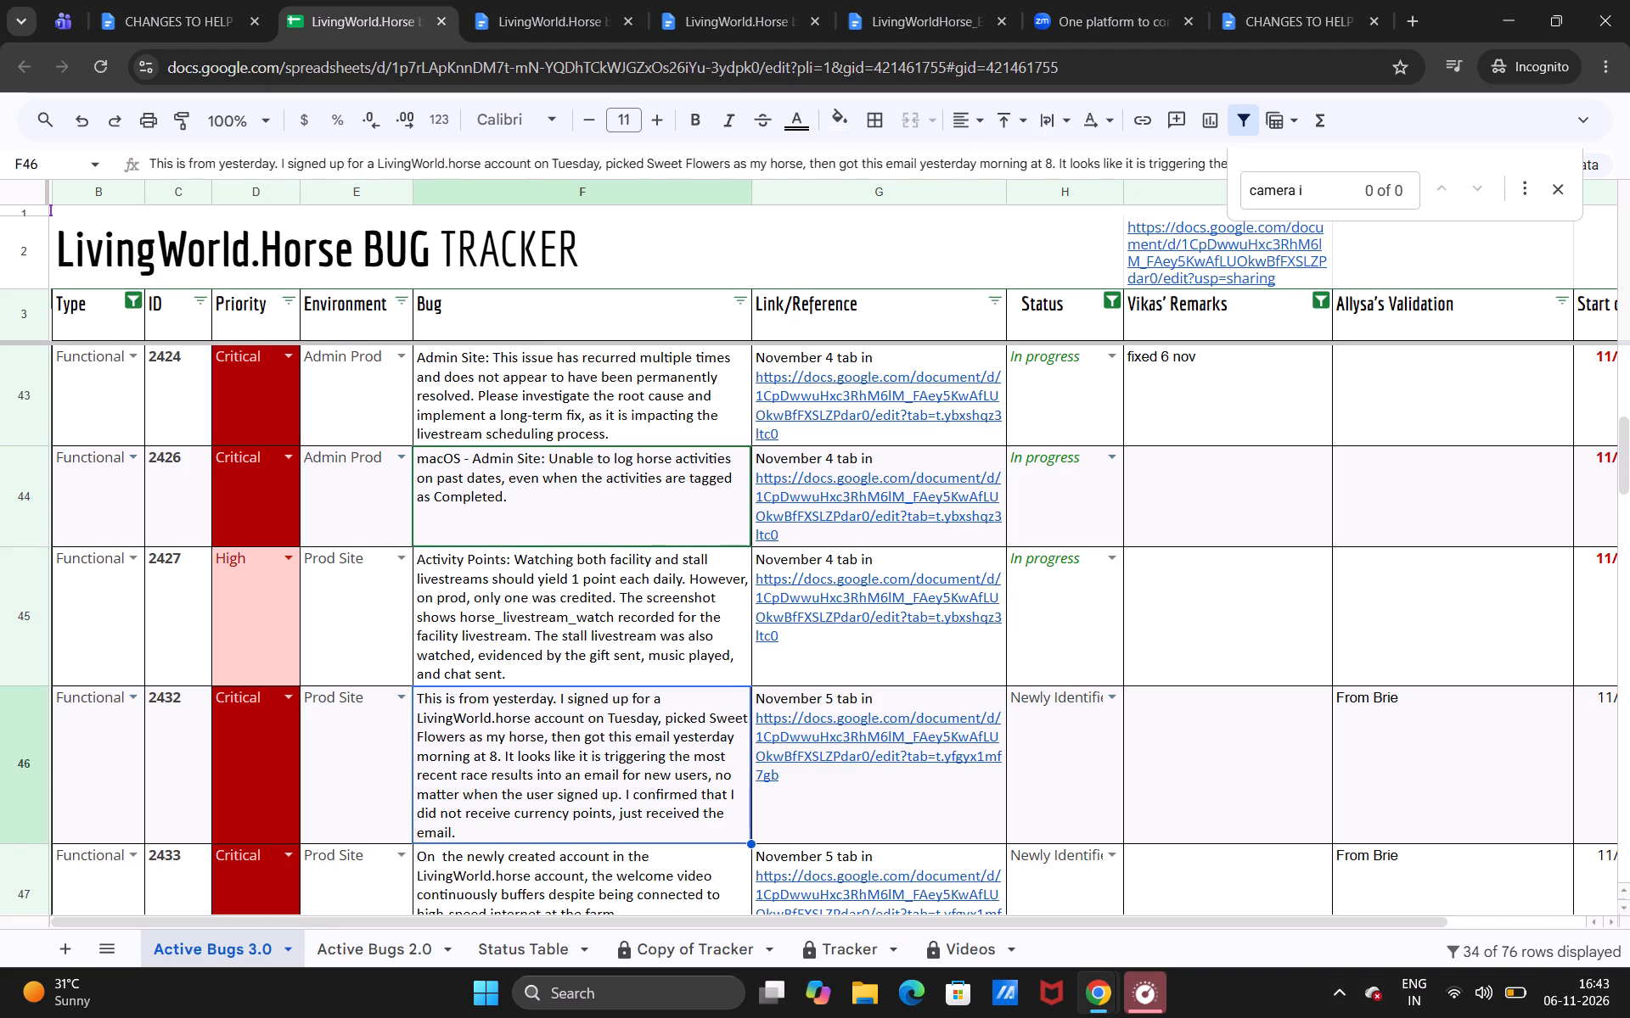
key("Up")
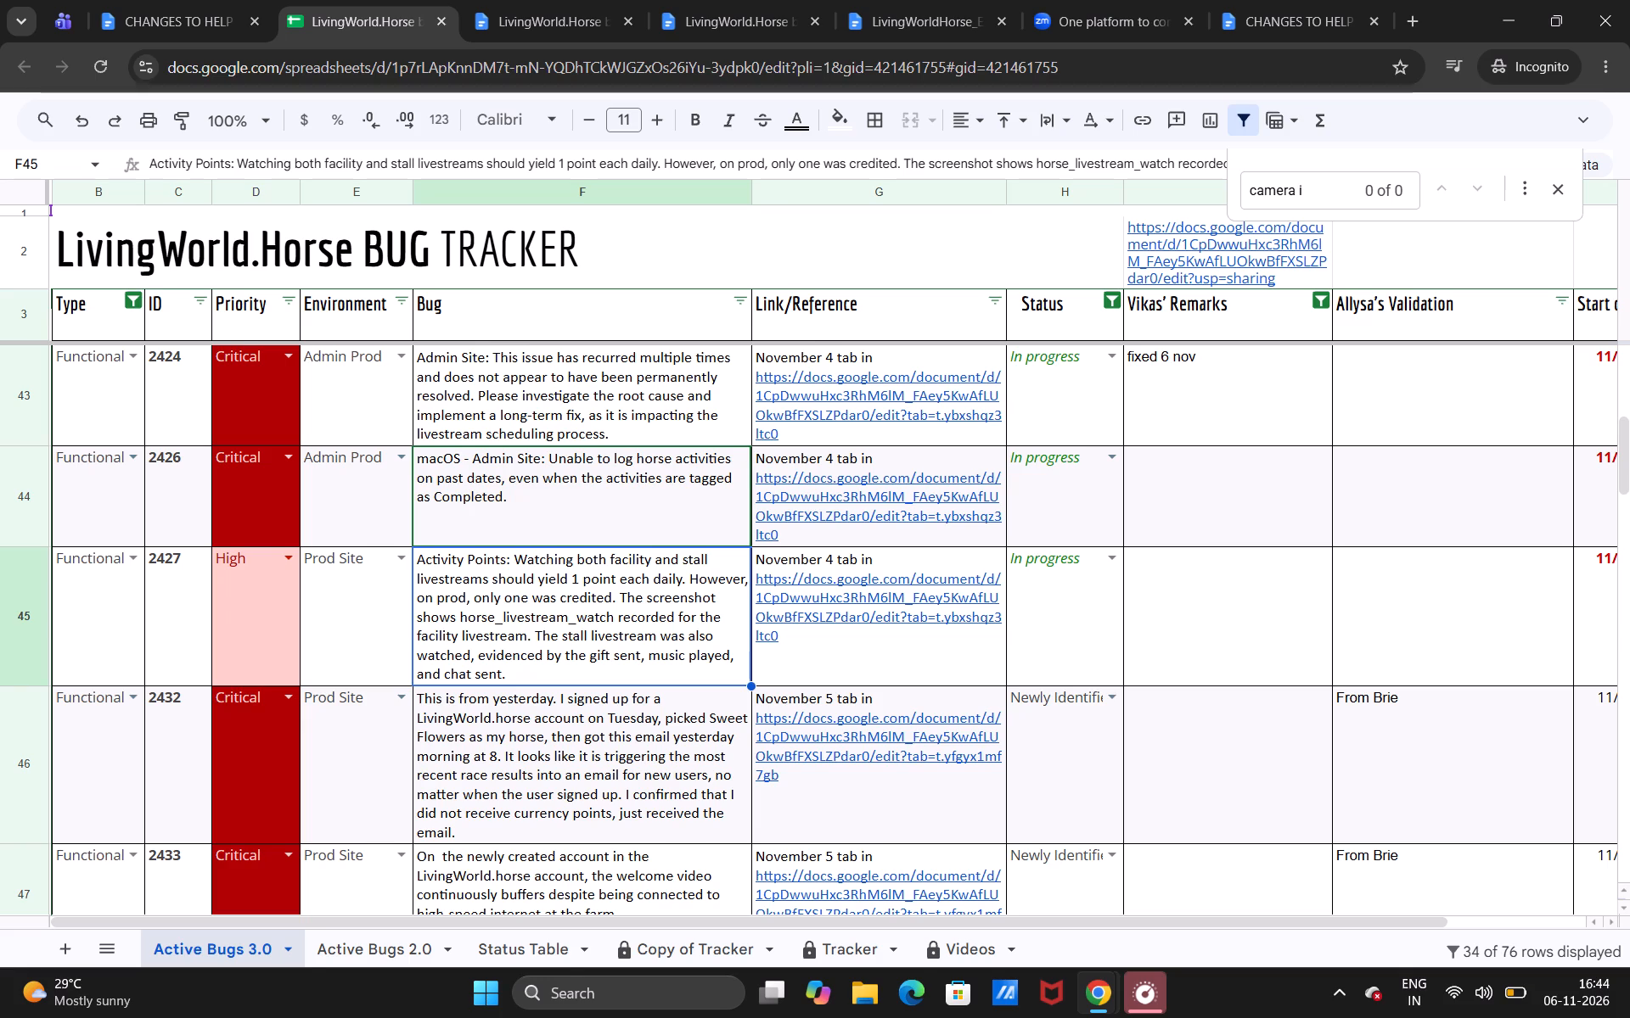
Switch to the livingworld.horse browser window, retry the interrupted livestream and log out of the account.
key("alt+Tab")
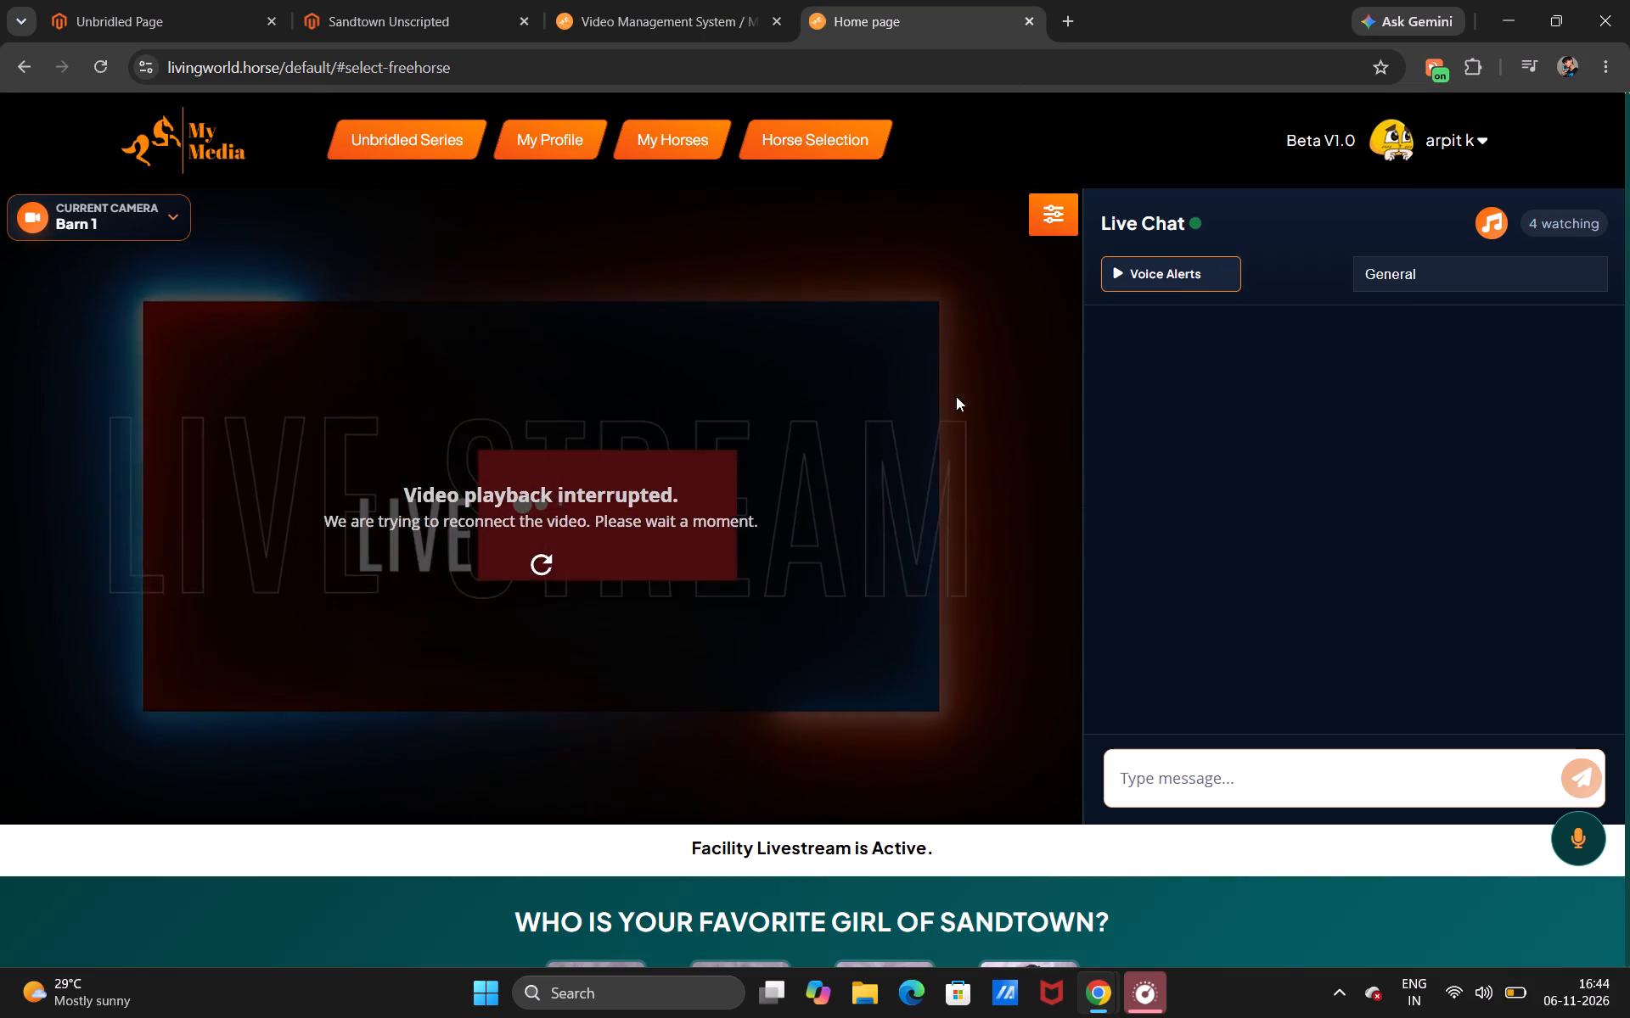
left_click(539, 560)
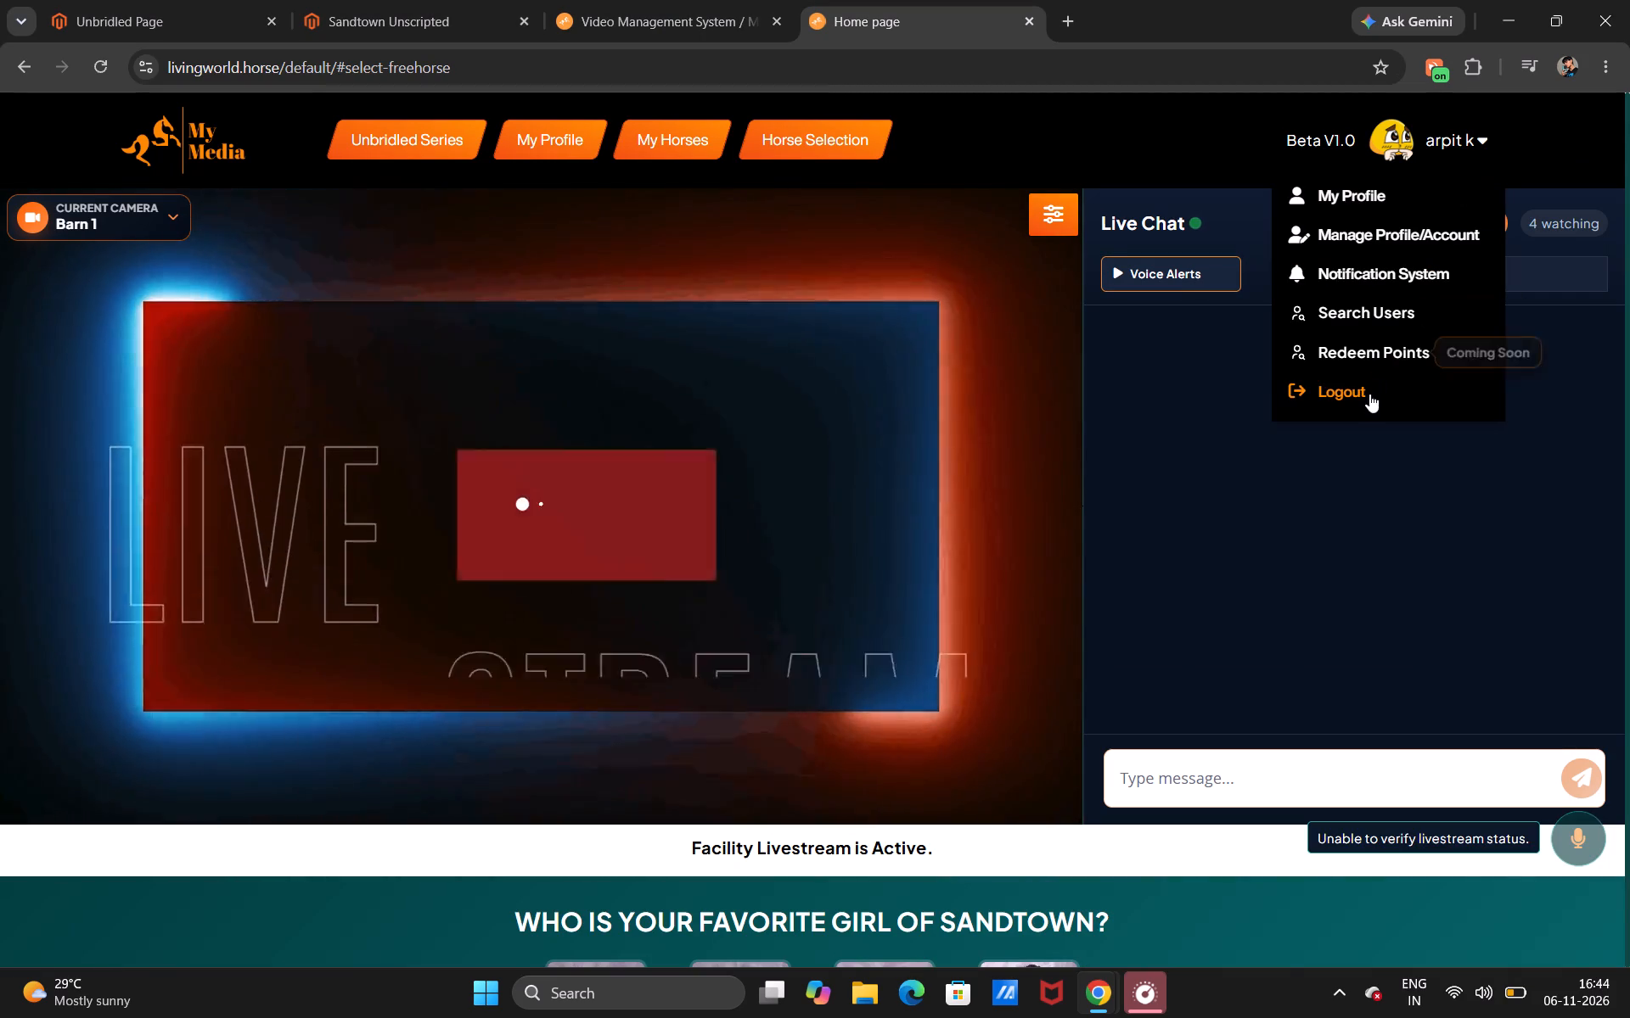
left_click(1360, 388)
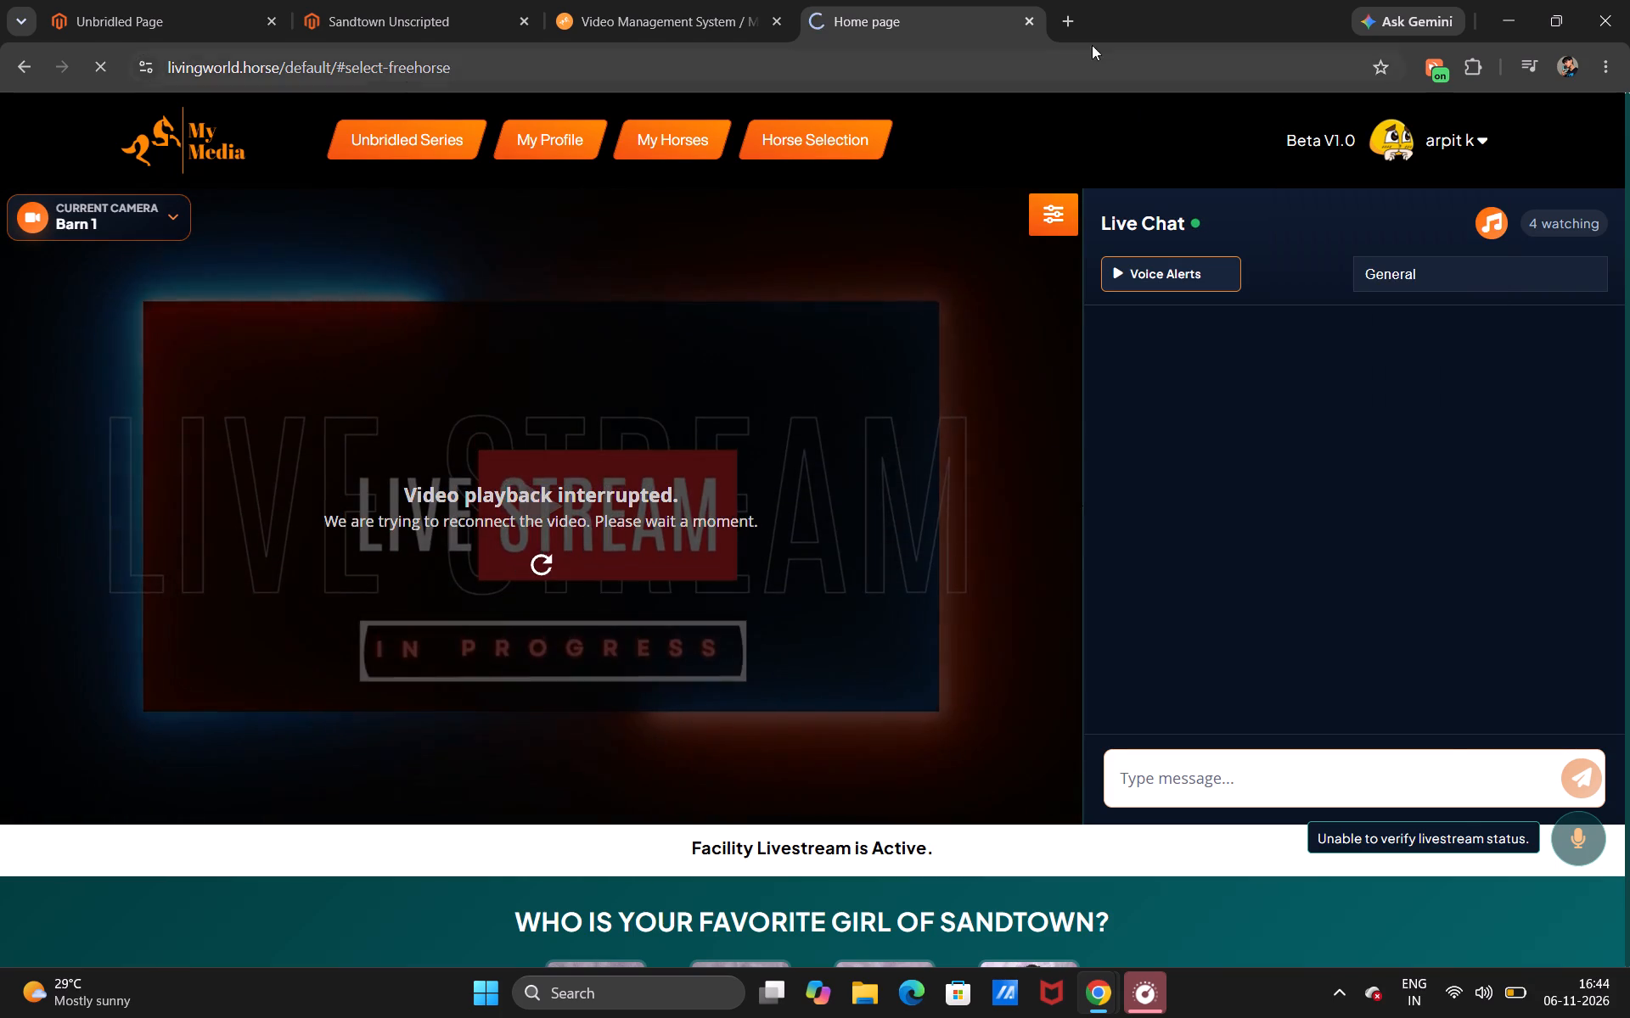
Open yopmail.com in a new browser tab.
left_click(1066, 25)
type("yop")
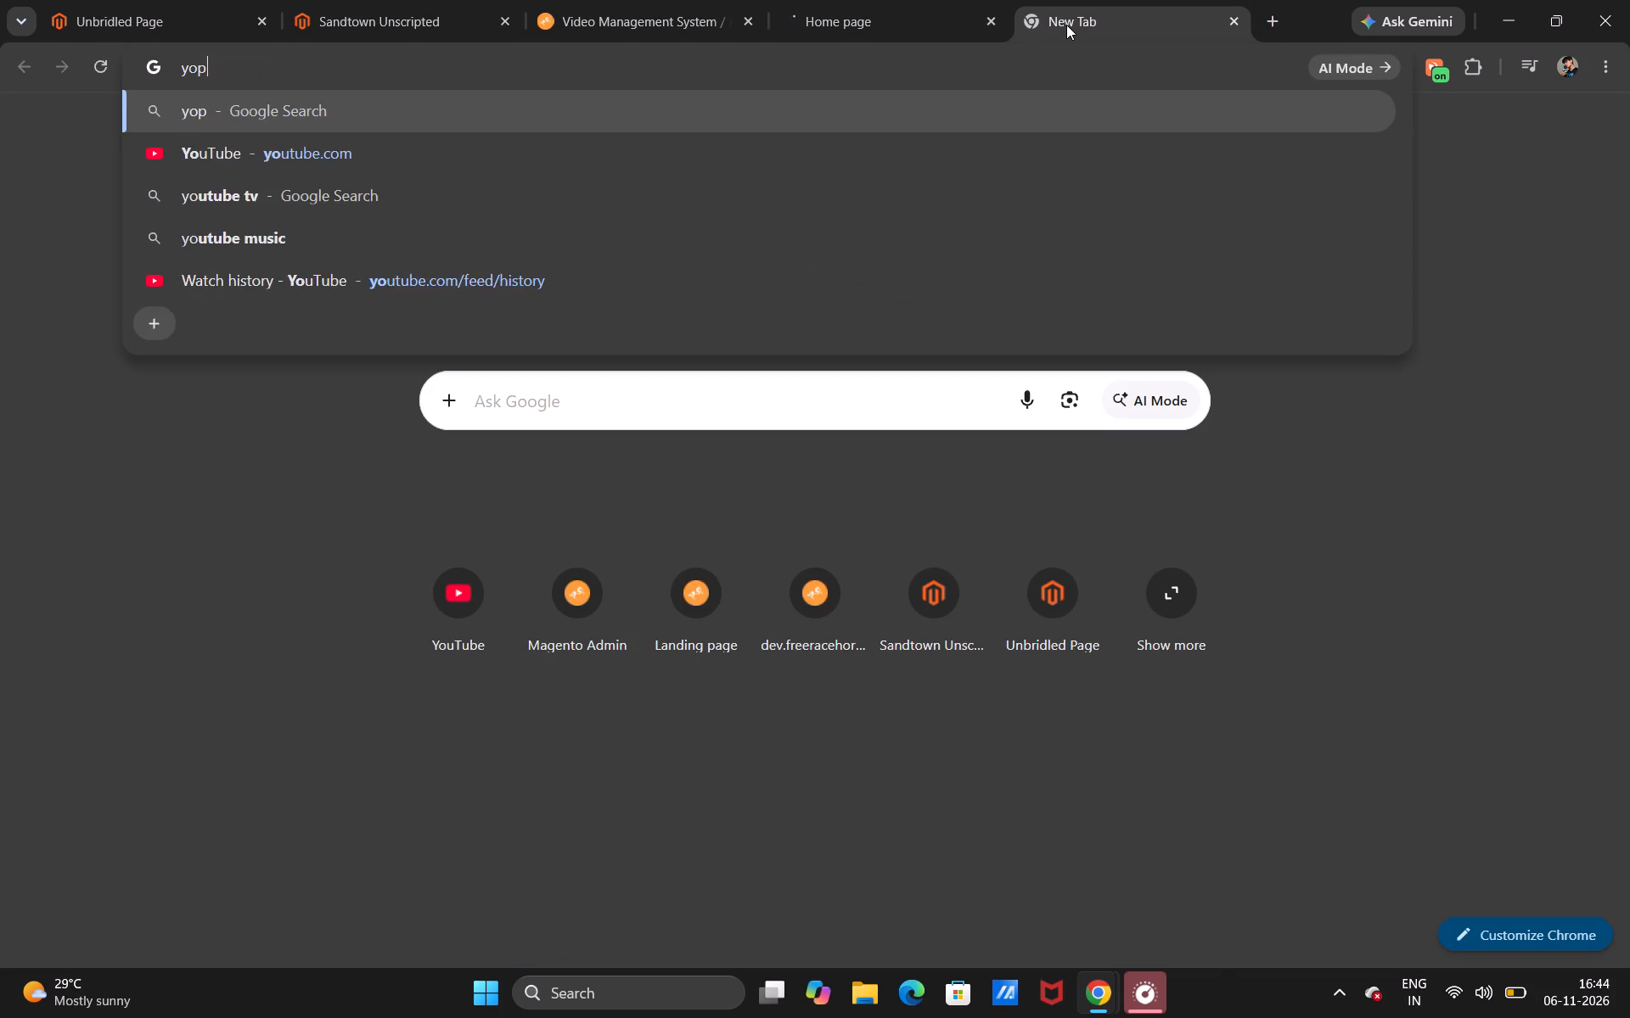
type("mail.com")
key("Return")
Reload the livingworld.horse logout page to complete the logout, checking the yopmail.com tab while it loads.
left_click(884, 0)
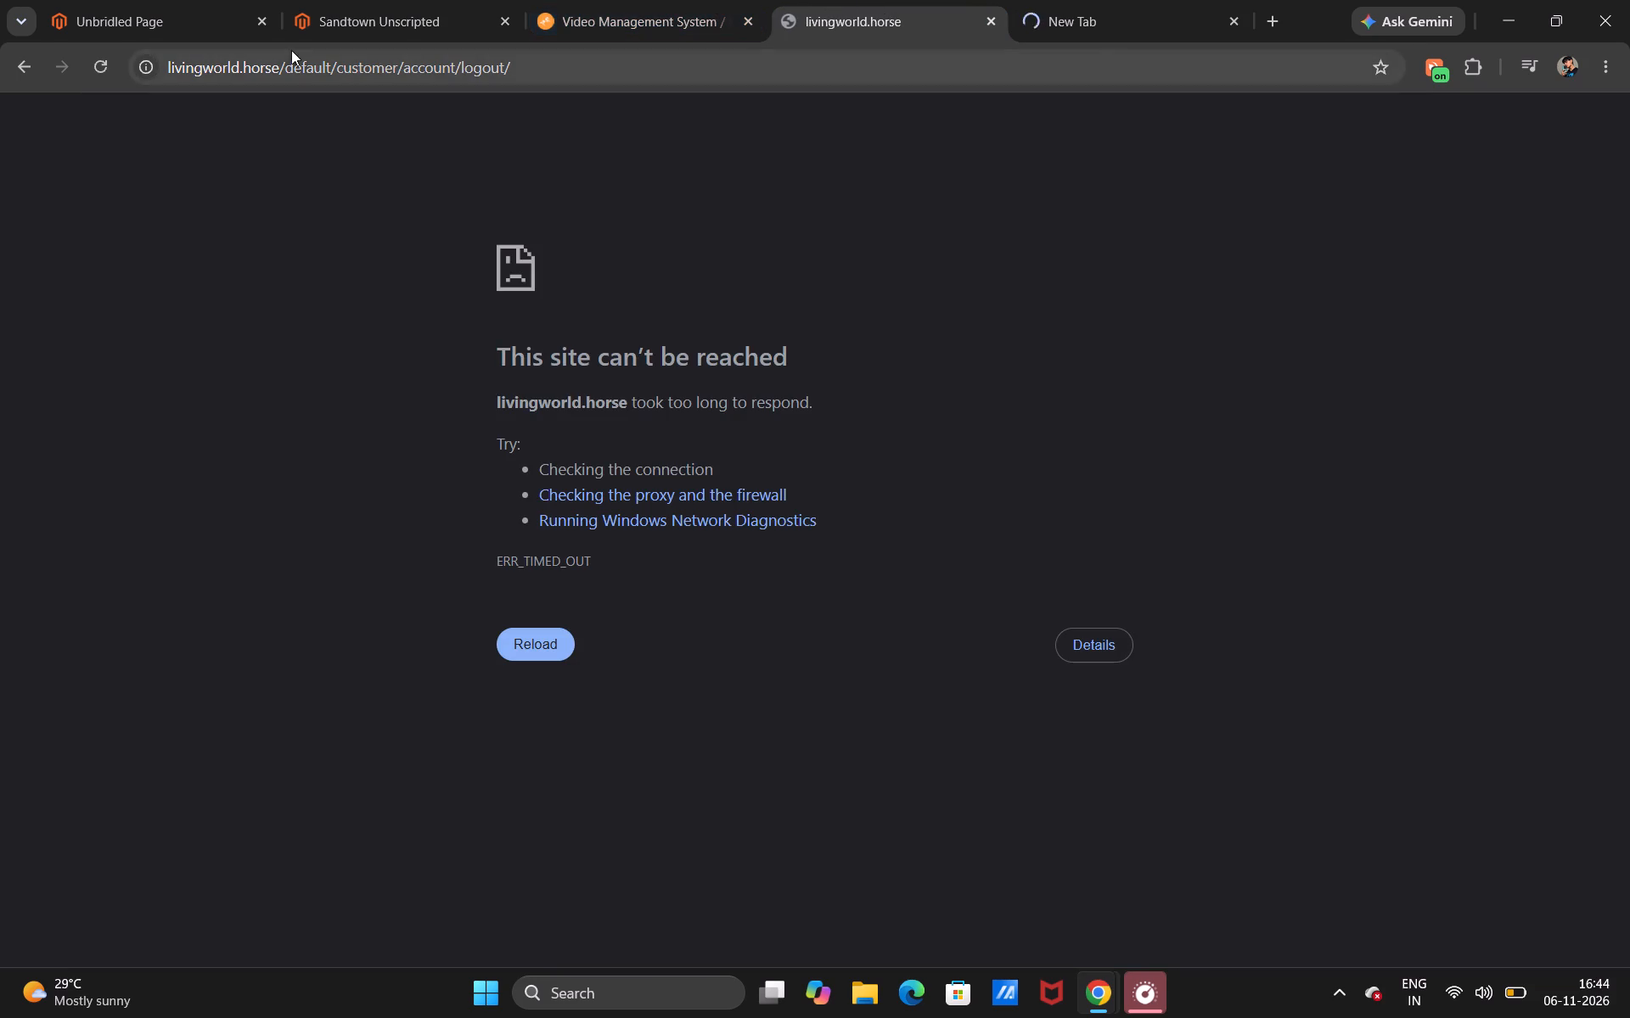
double_click(101, 71)
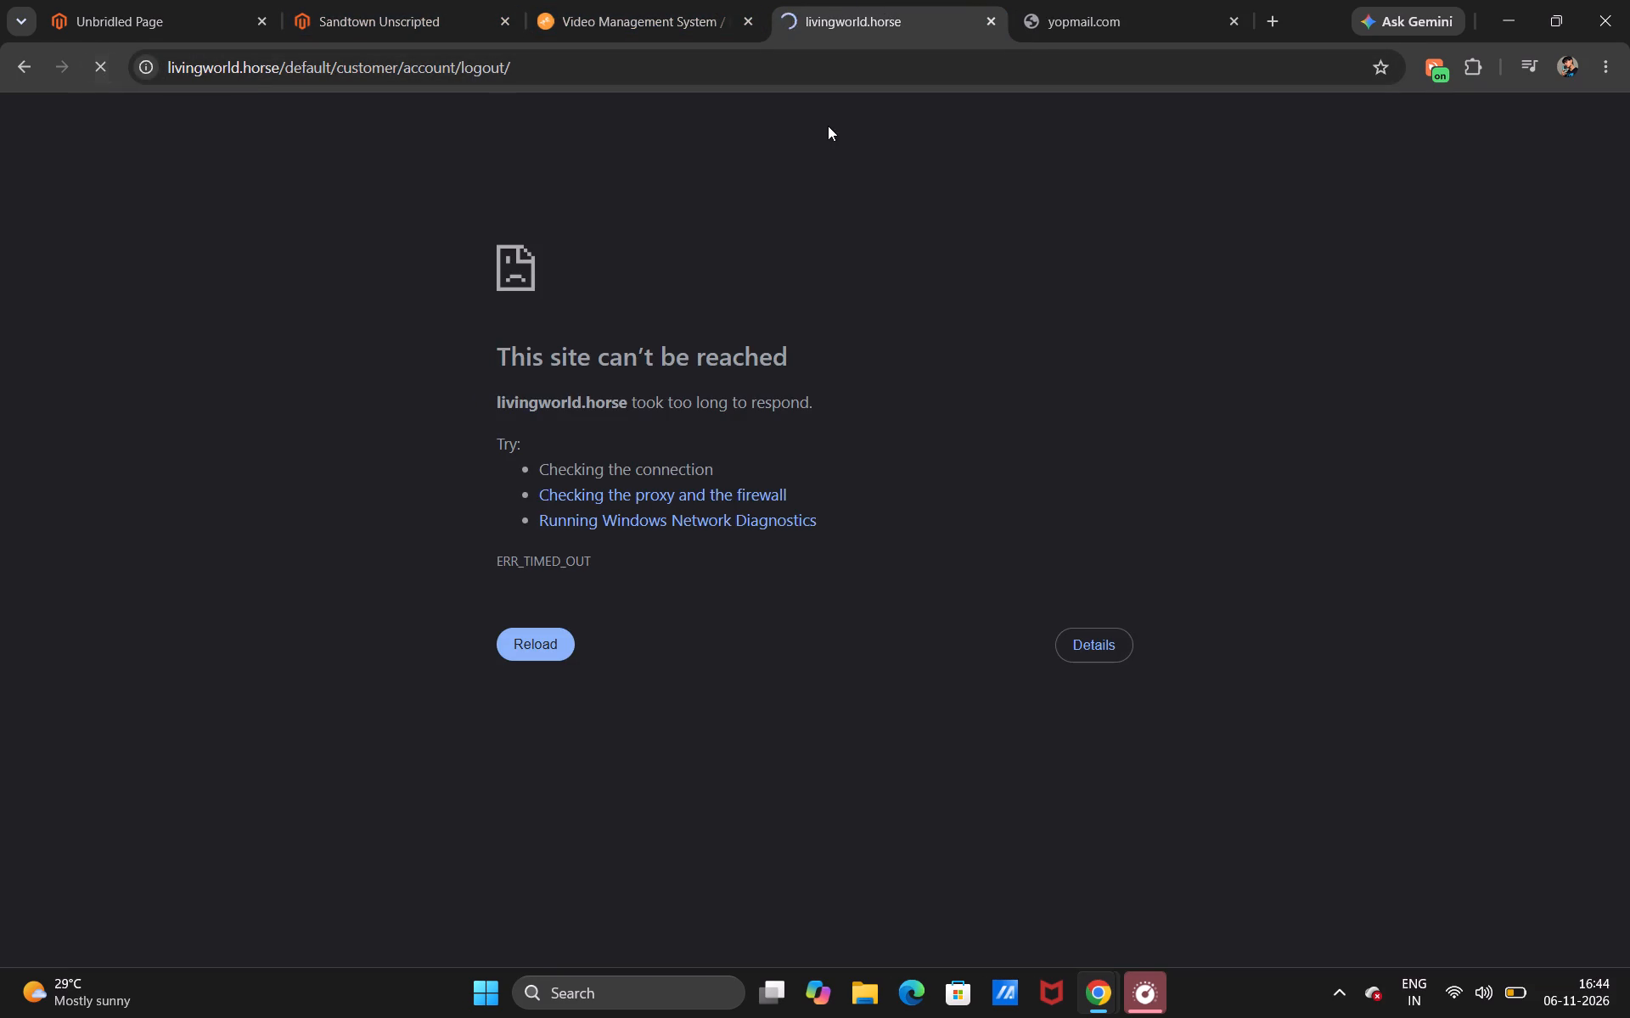
left_click(1045, 36)
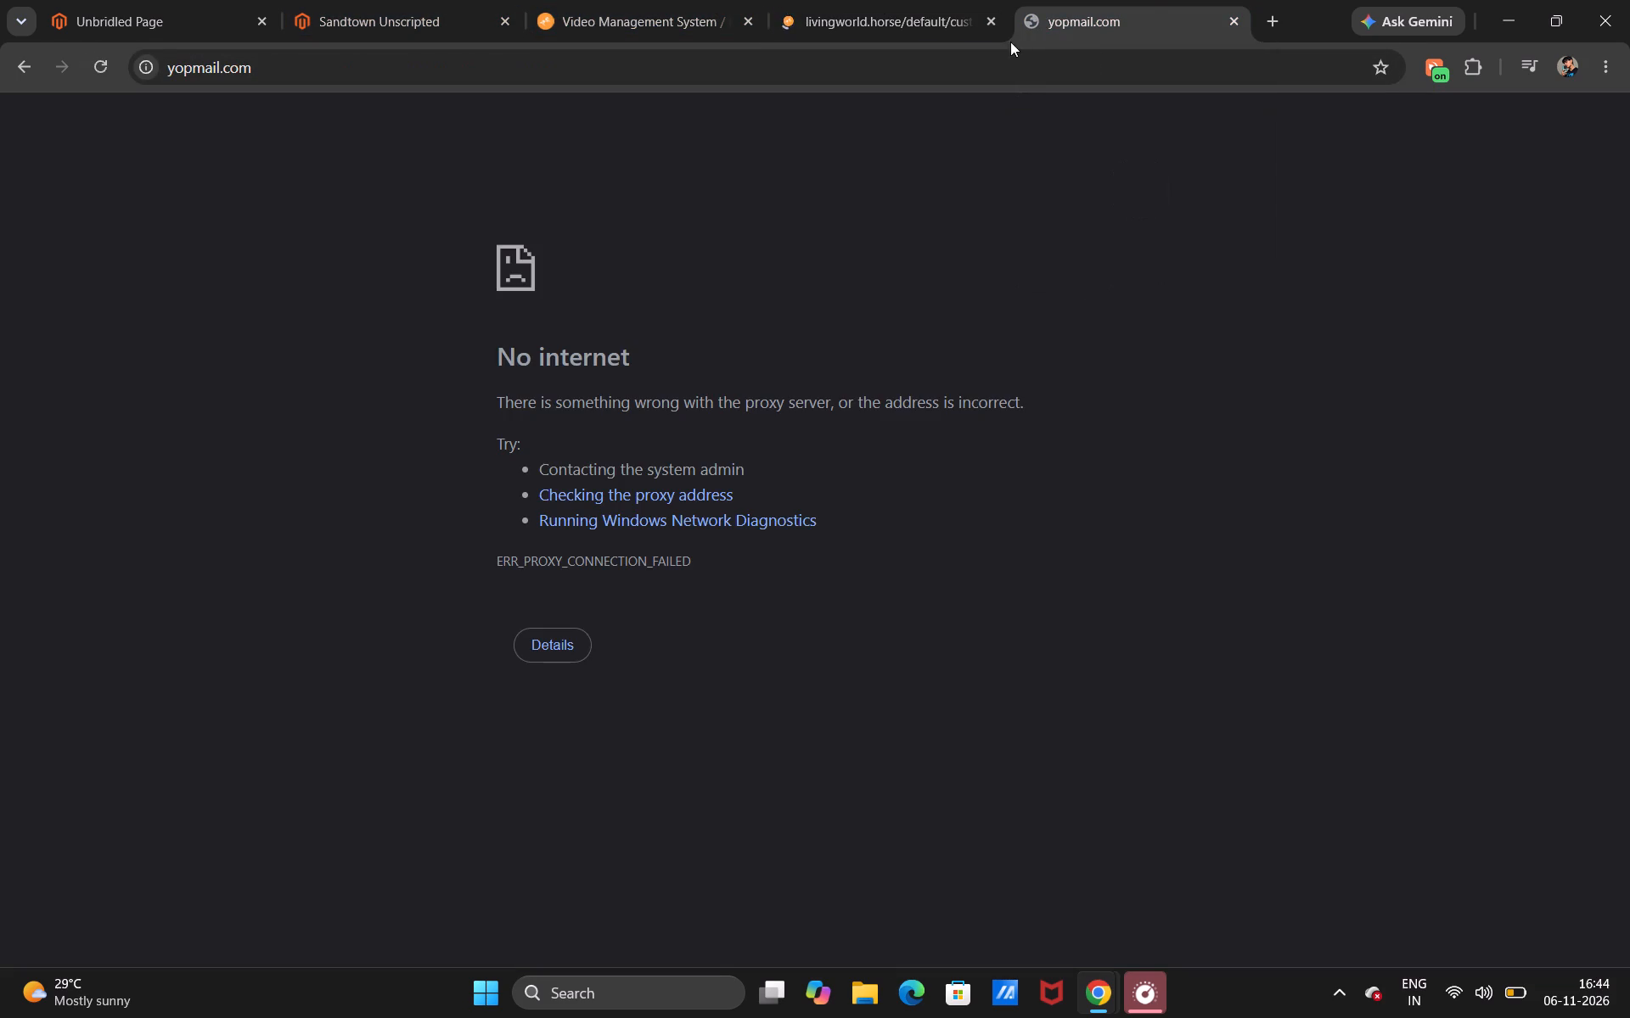
left_click(899, 3)
left_click(899, 3)
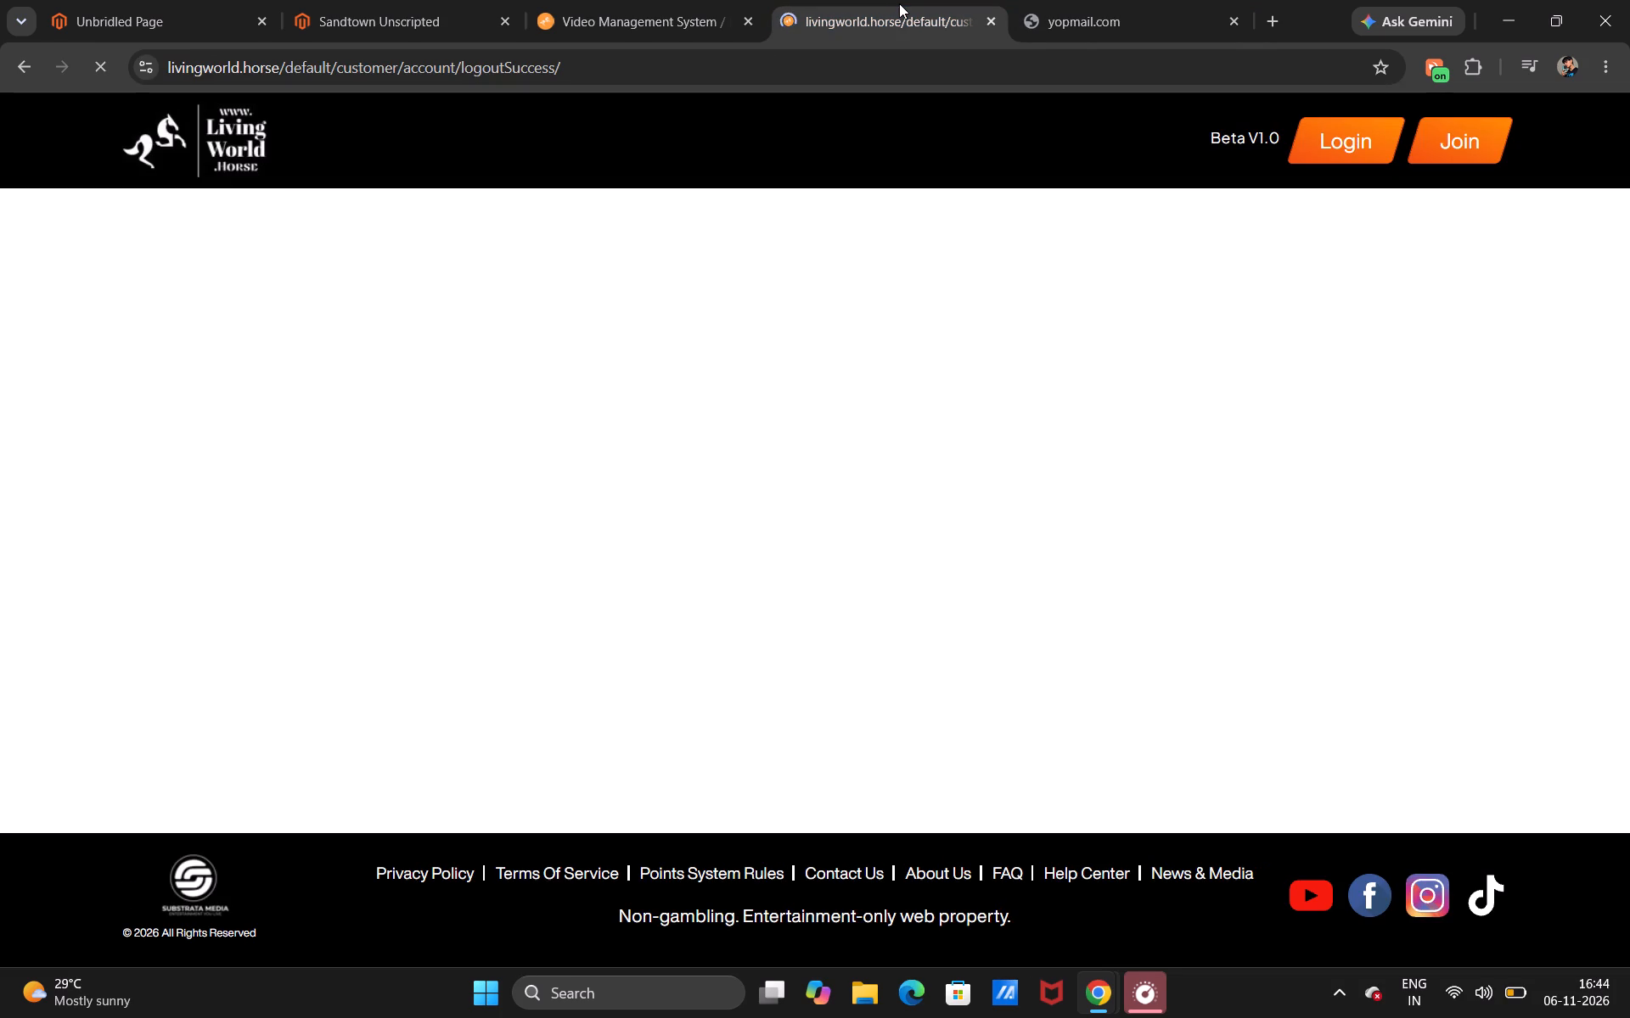
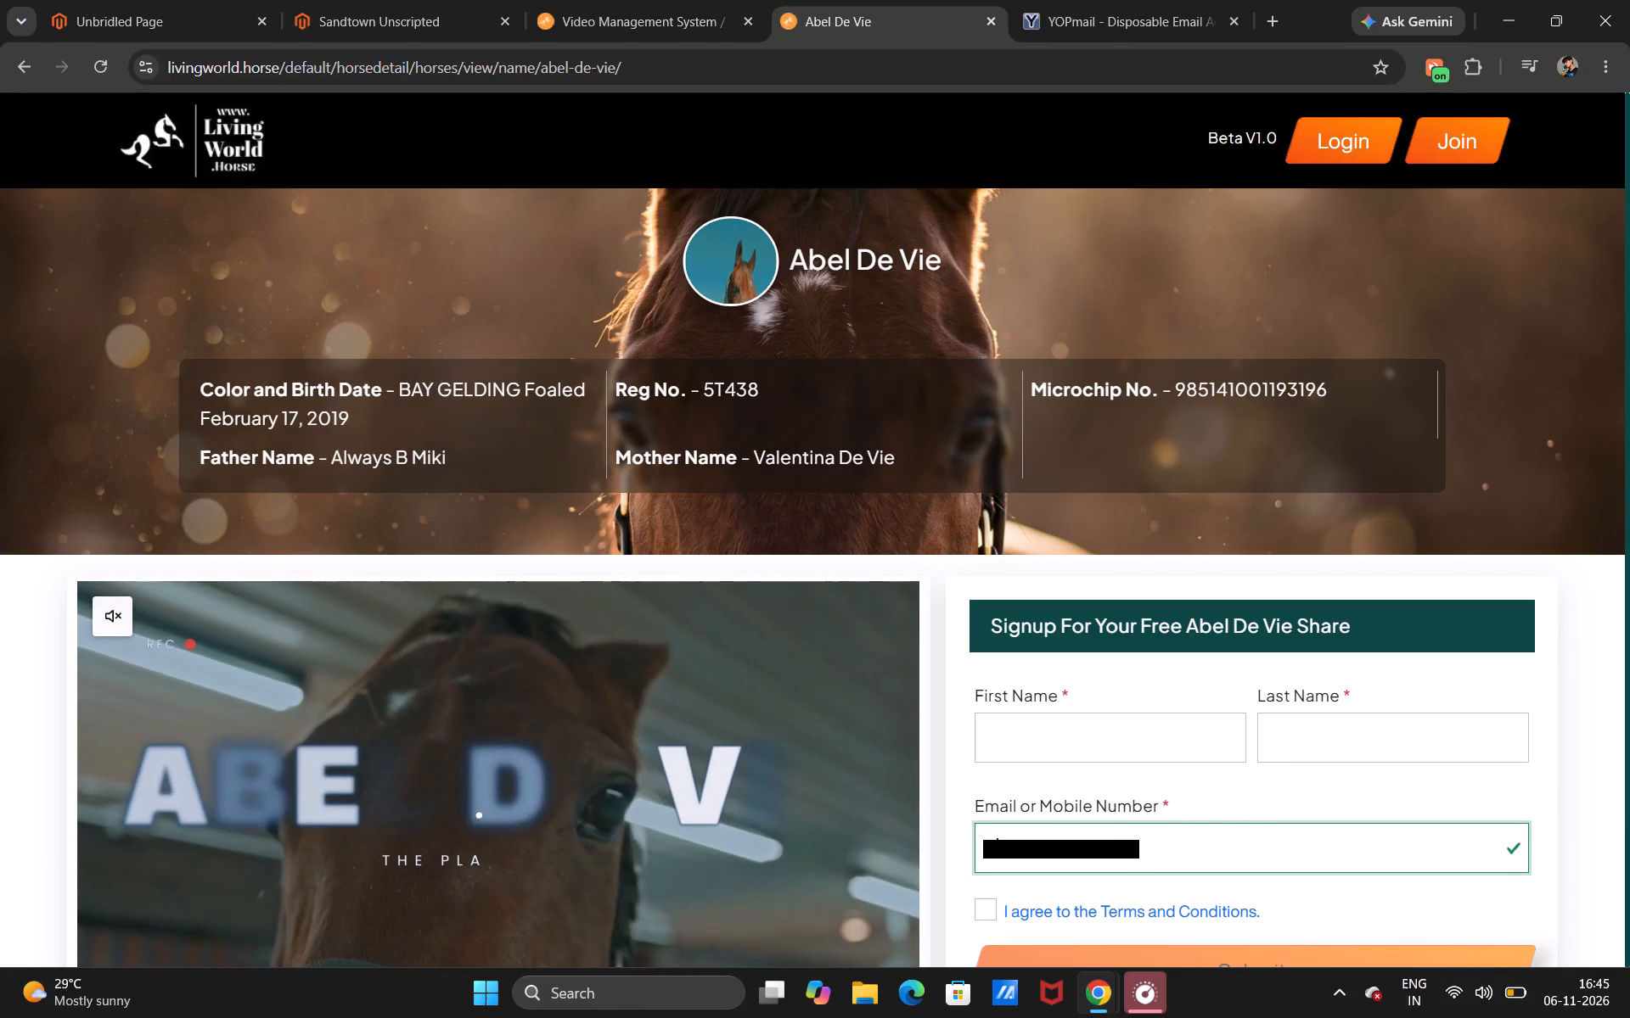
Copy the contact entered as Email or Mobile Number in the Abel De Vie share signup form.
key("ctrl+c")
key("ctrl+c")
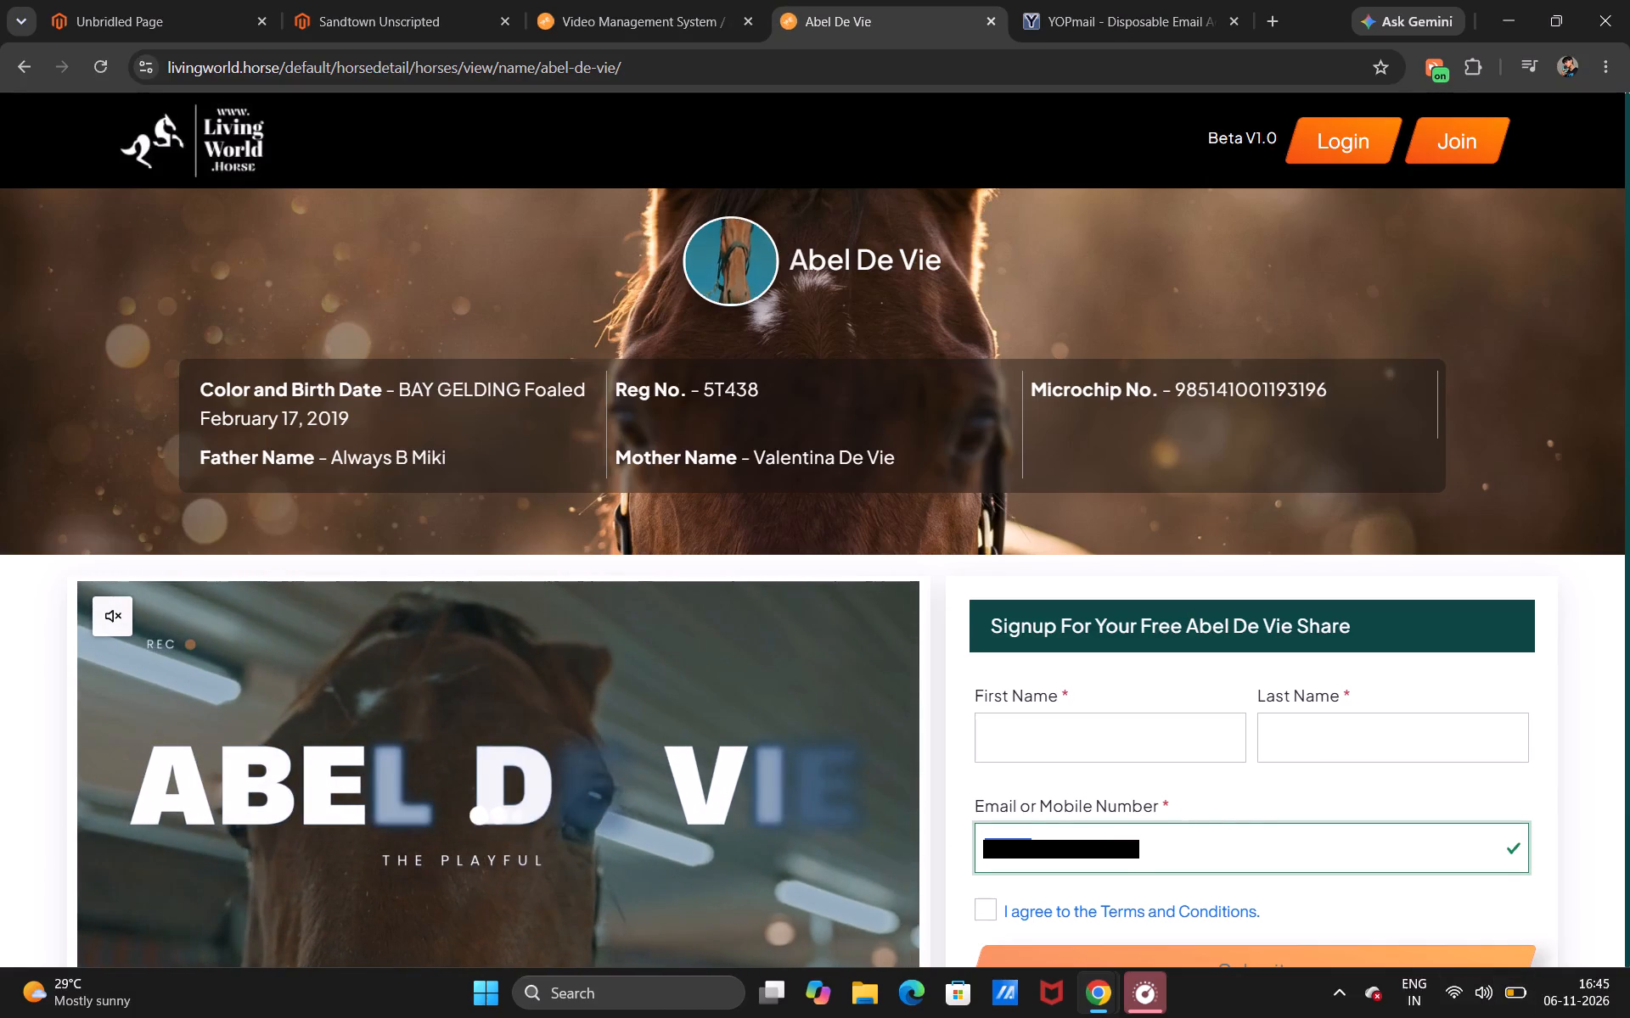
Fill in the test user's first name and last name in the Abel De Vie share signup form.
double_click(1059, 747)
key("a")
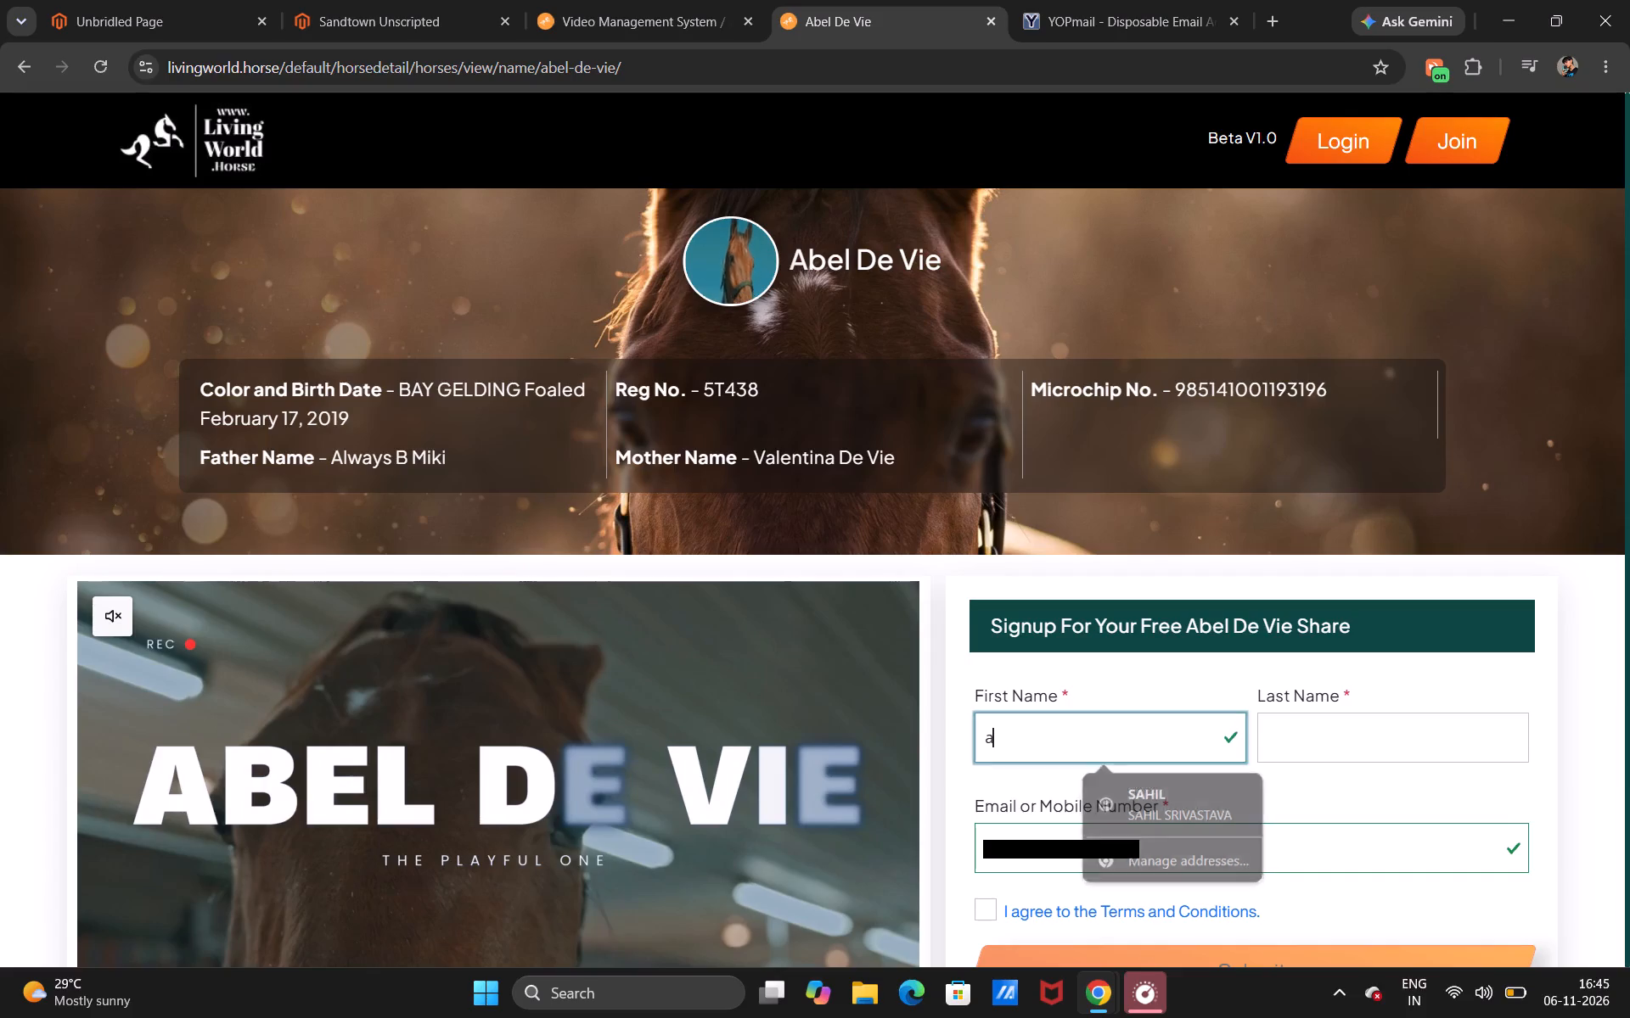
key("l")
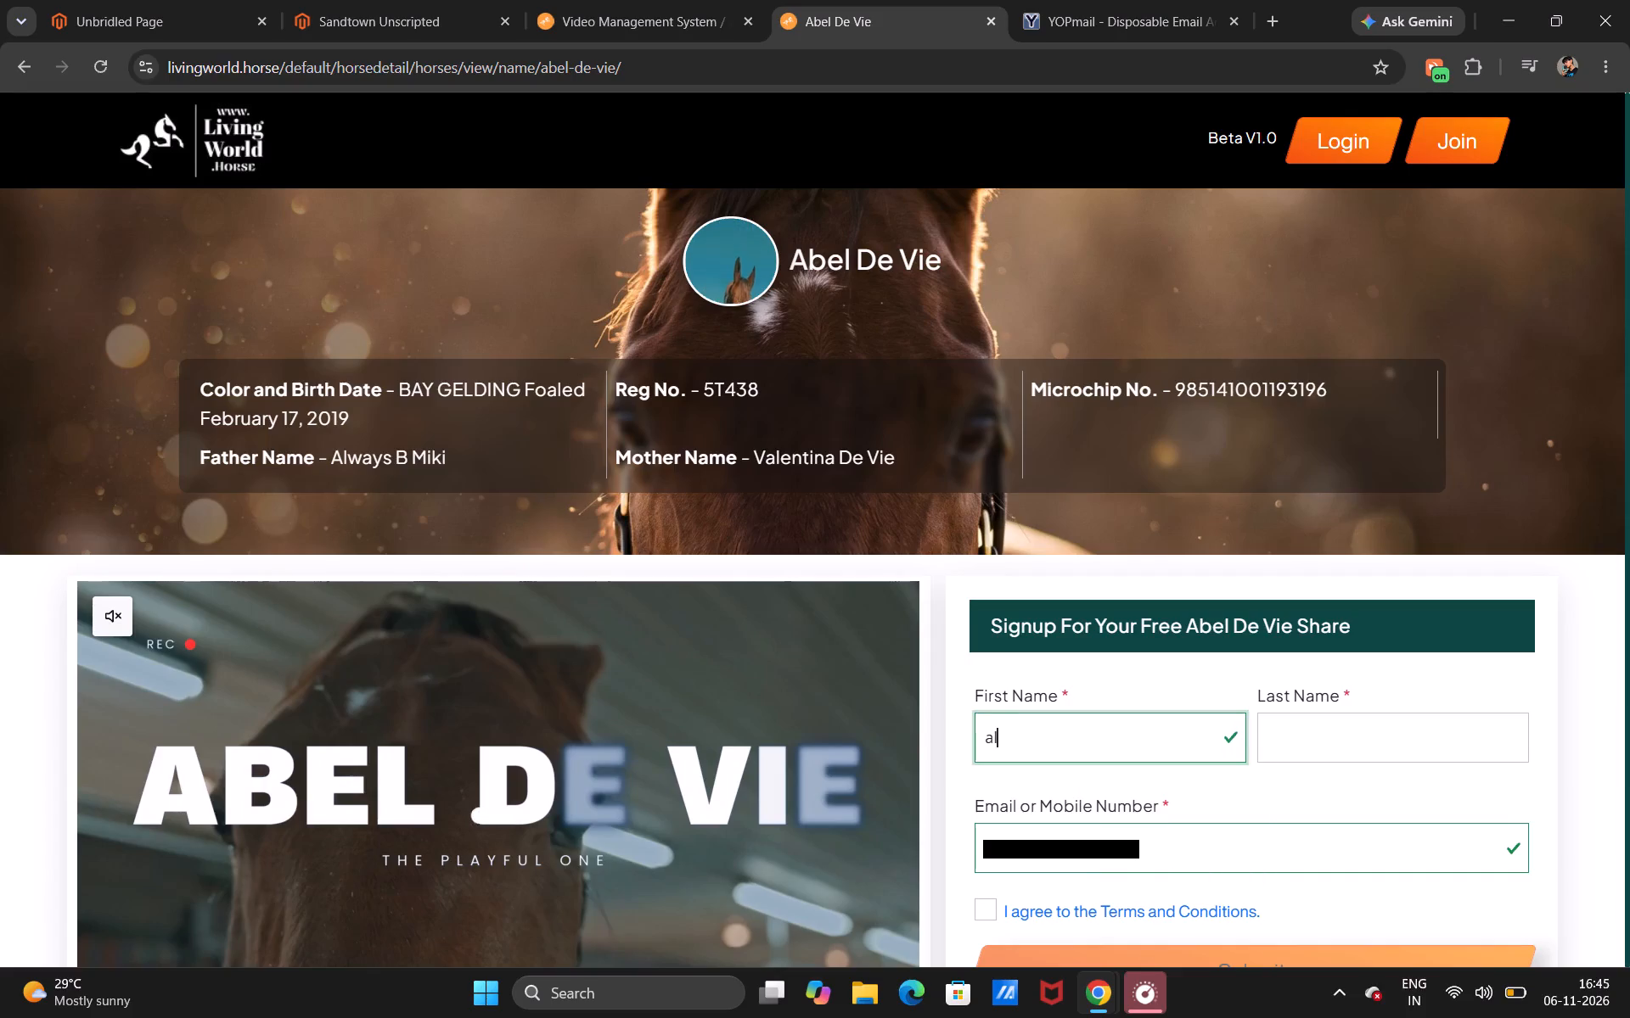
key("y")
key("Tab")
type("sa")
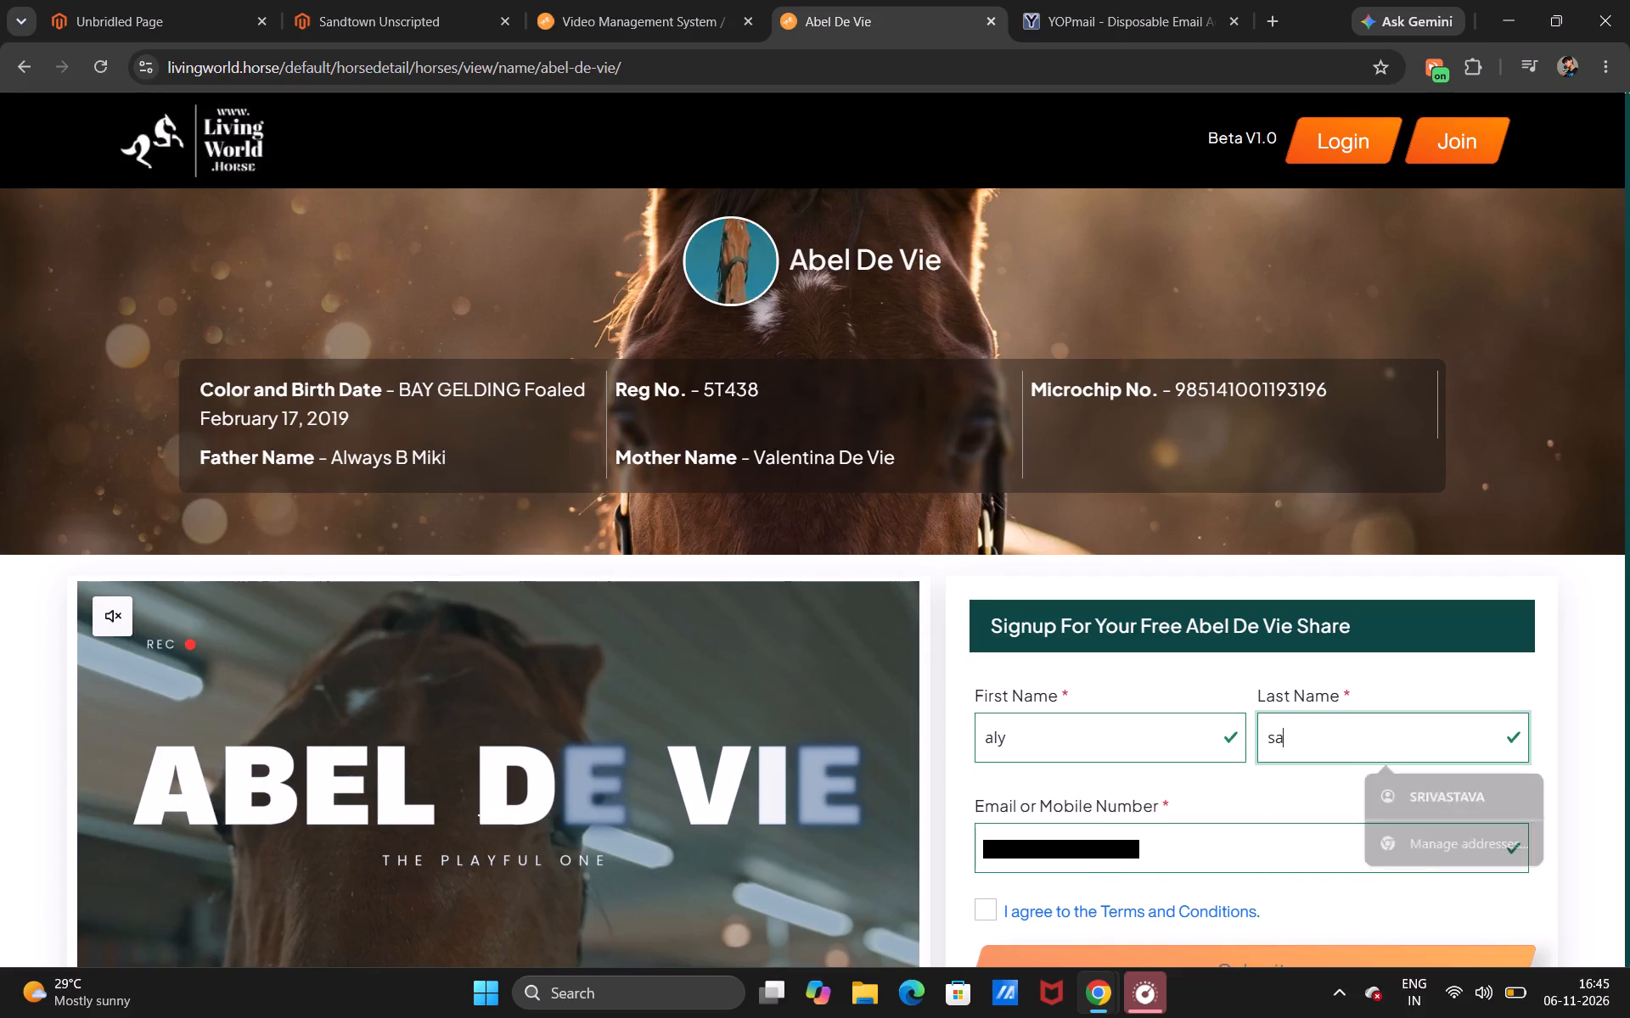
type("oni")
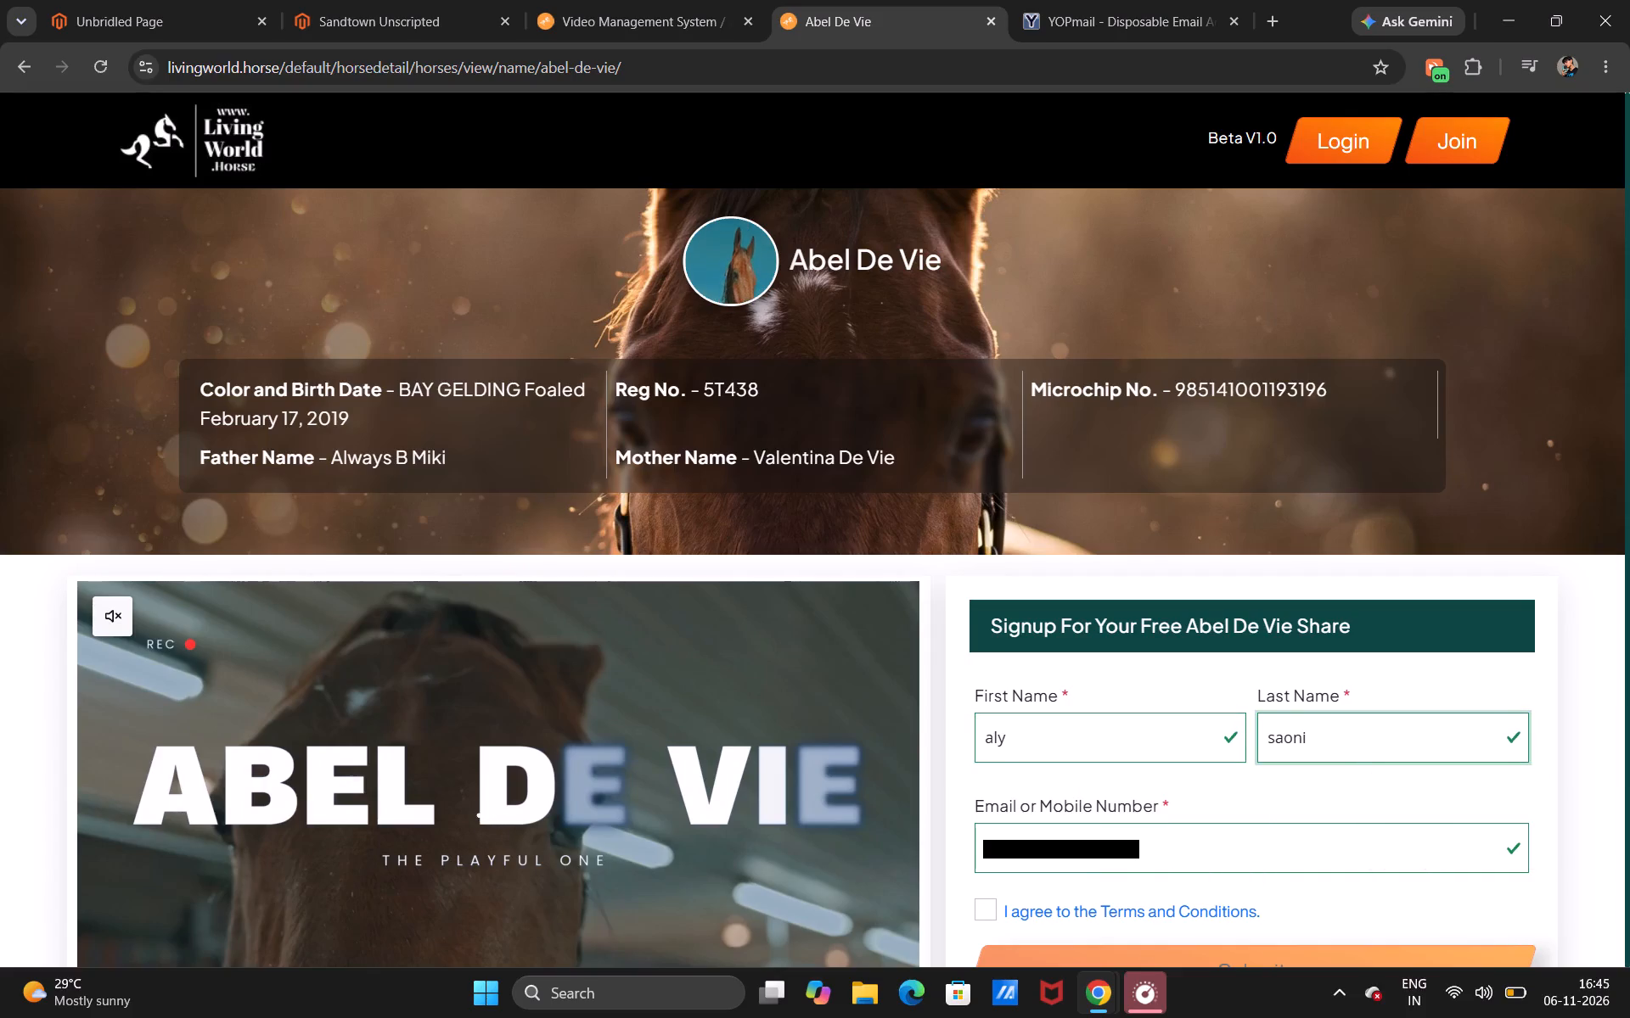
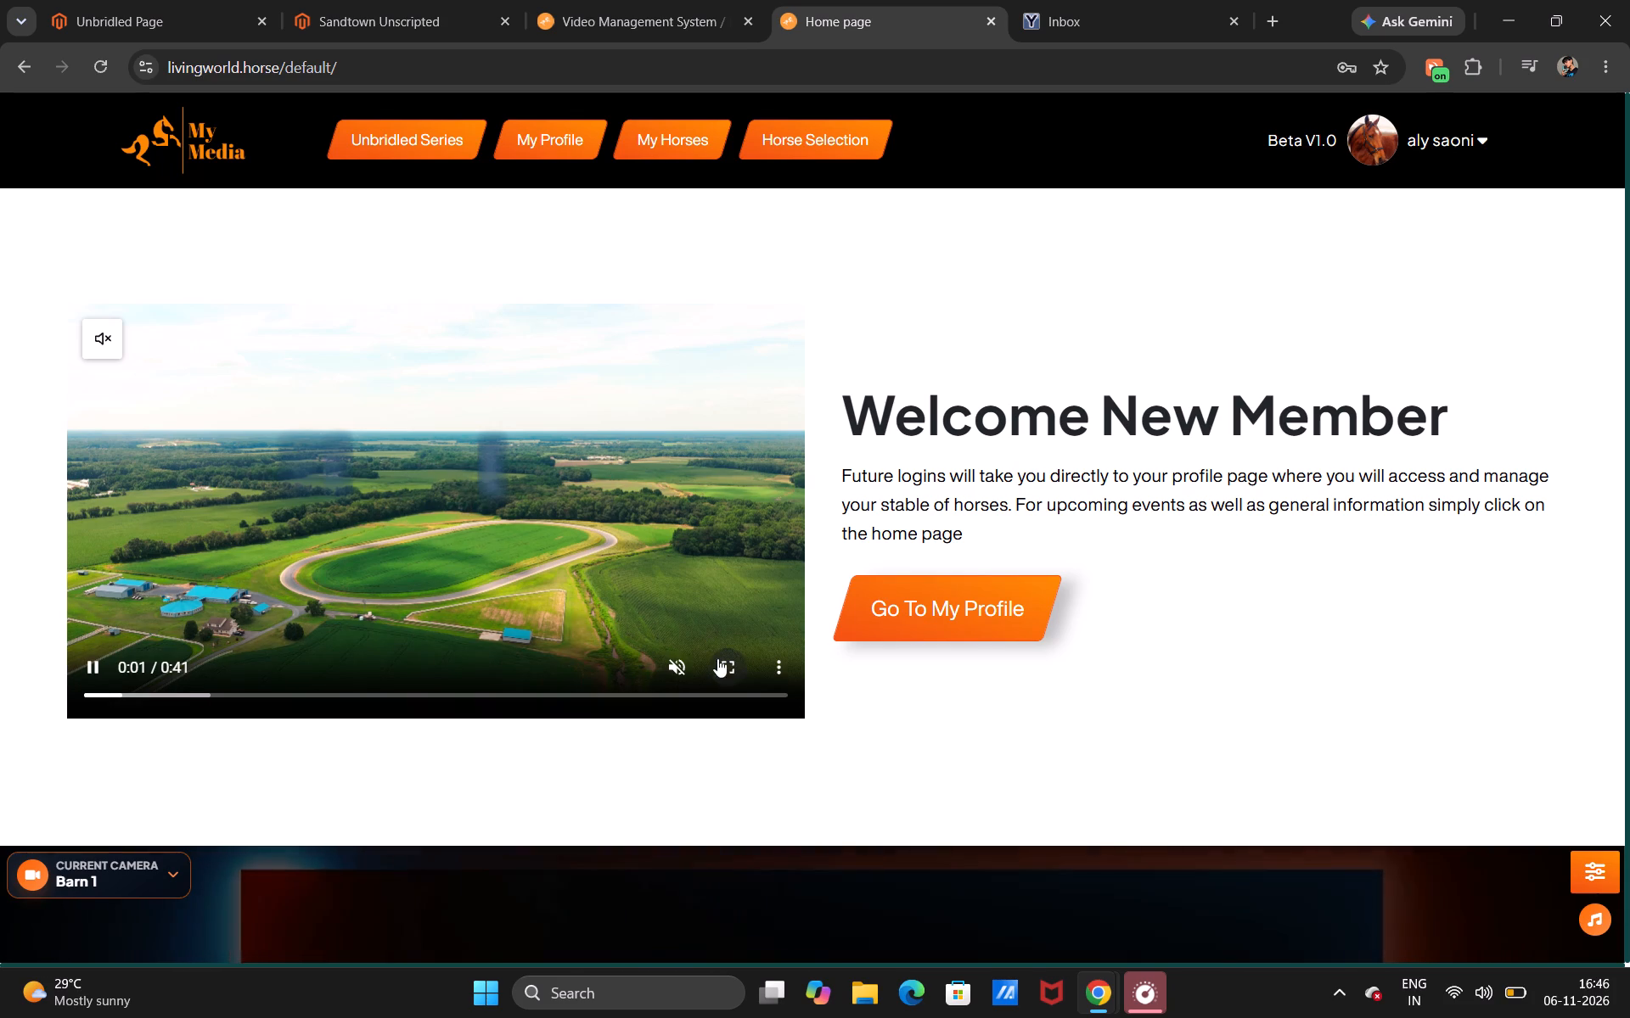
Check the playback options of the welcome video on the new member home page.
left_click(789, 678)
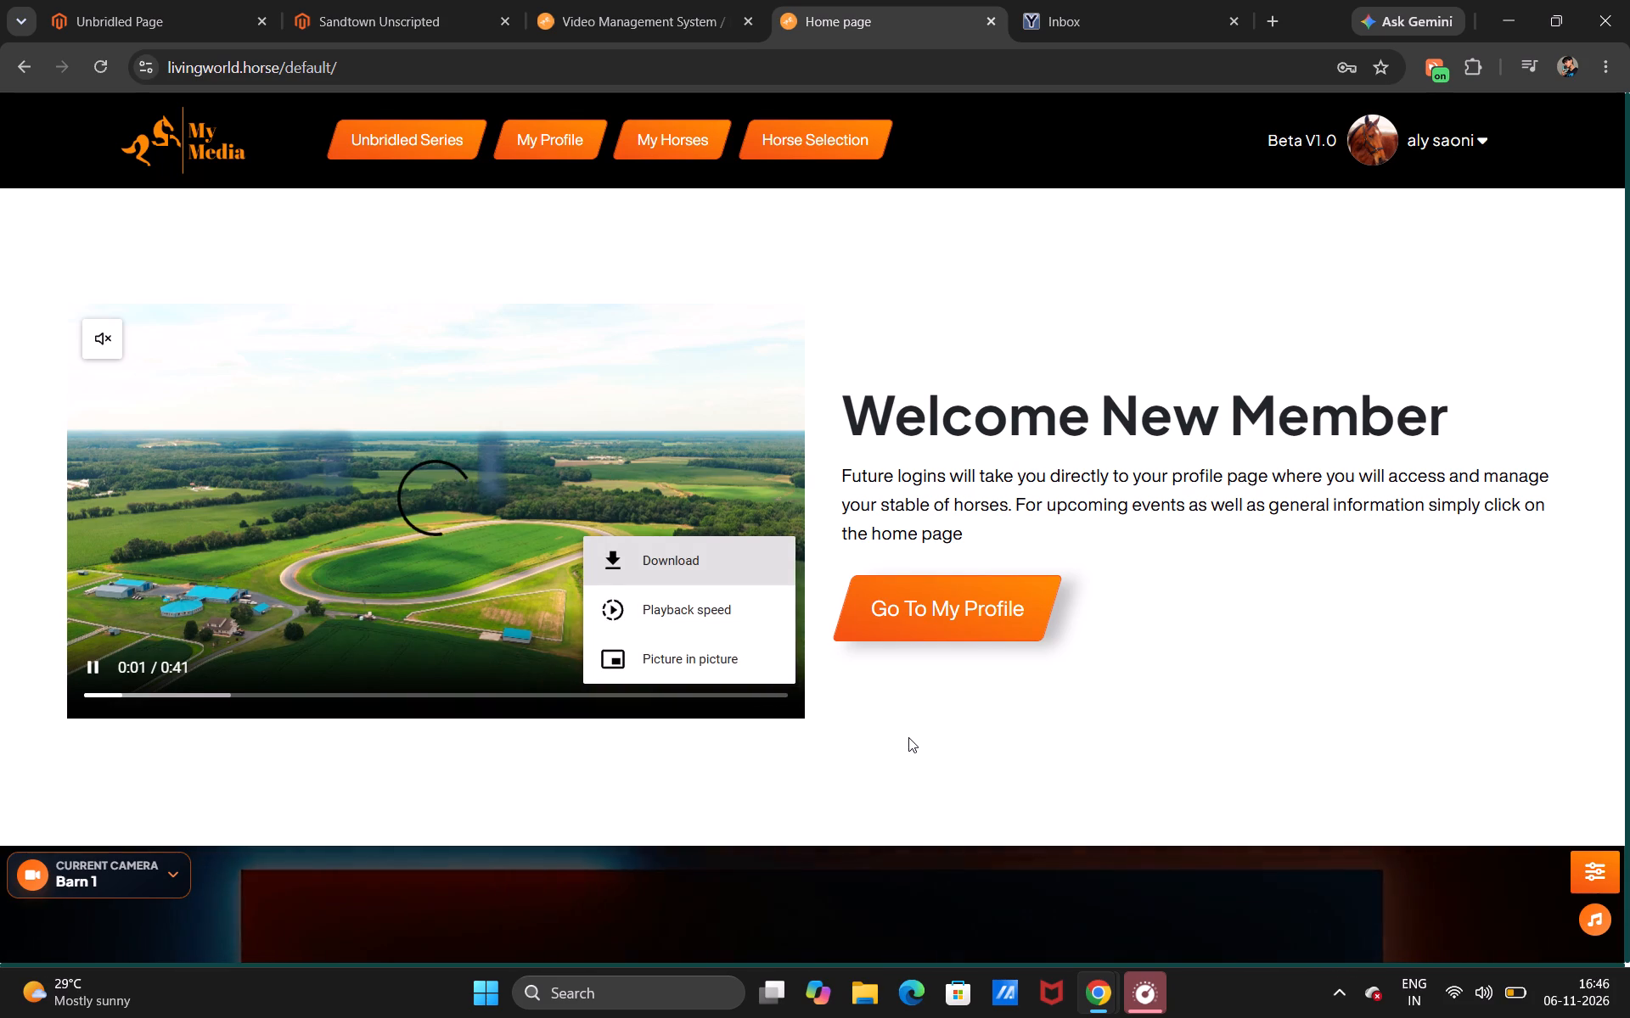
left_click(916, 751)
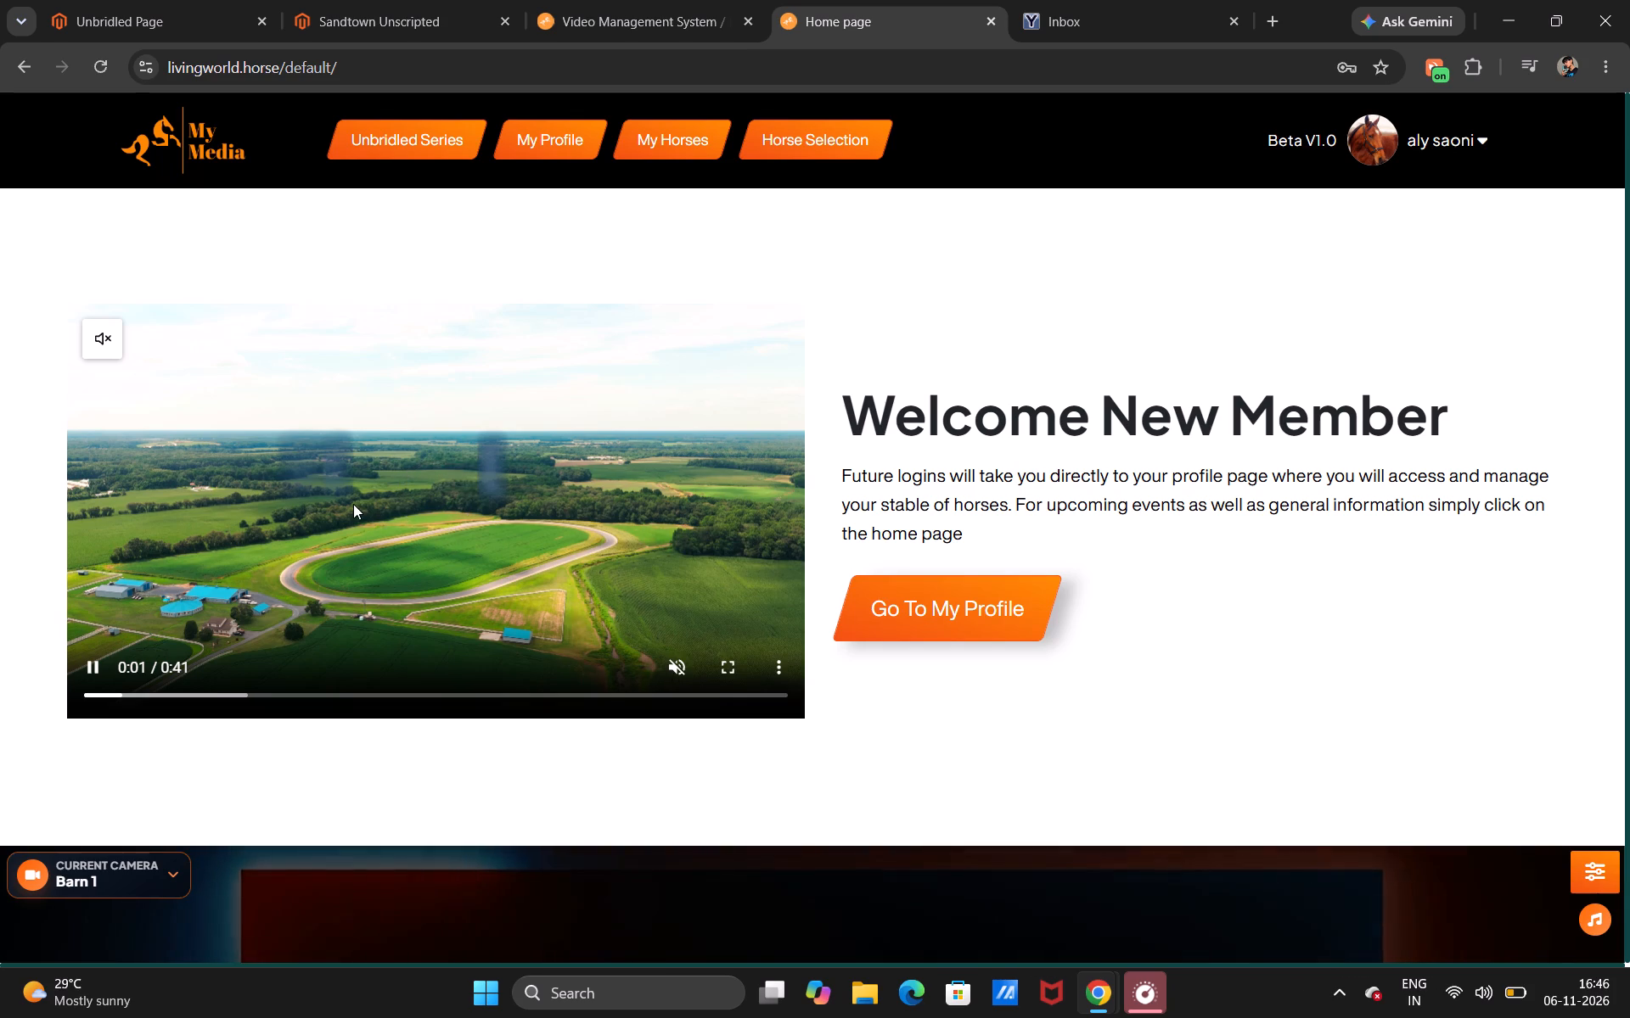
Examine the new member home page from the welcome section to the livestream and the favorite girl of Sandtown poll.
left_click(744, 782)
key("Down")
key("Down")
key("Down")
key("Down")
key("Down")
key("Down")
key("Down")
key("Down")
key("Down")
key("Down")
key("Down")
key("Down")
key("Down")
key("Down")
key("Down")
key("Down")
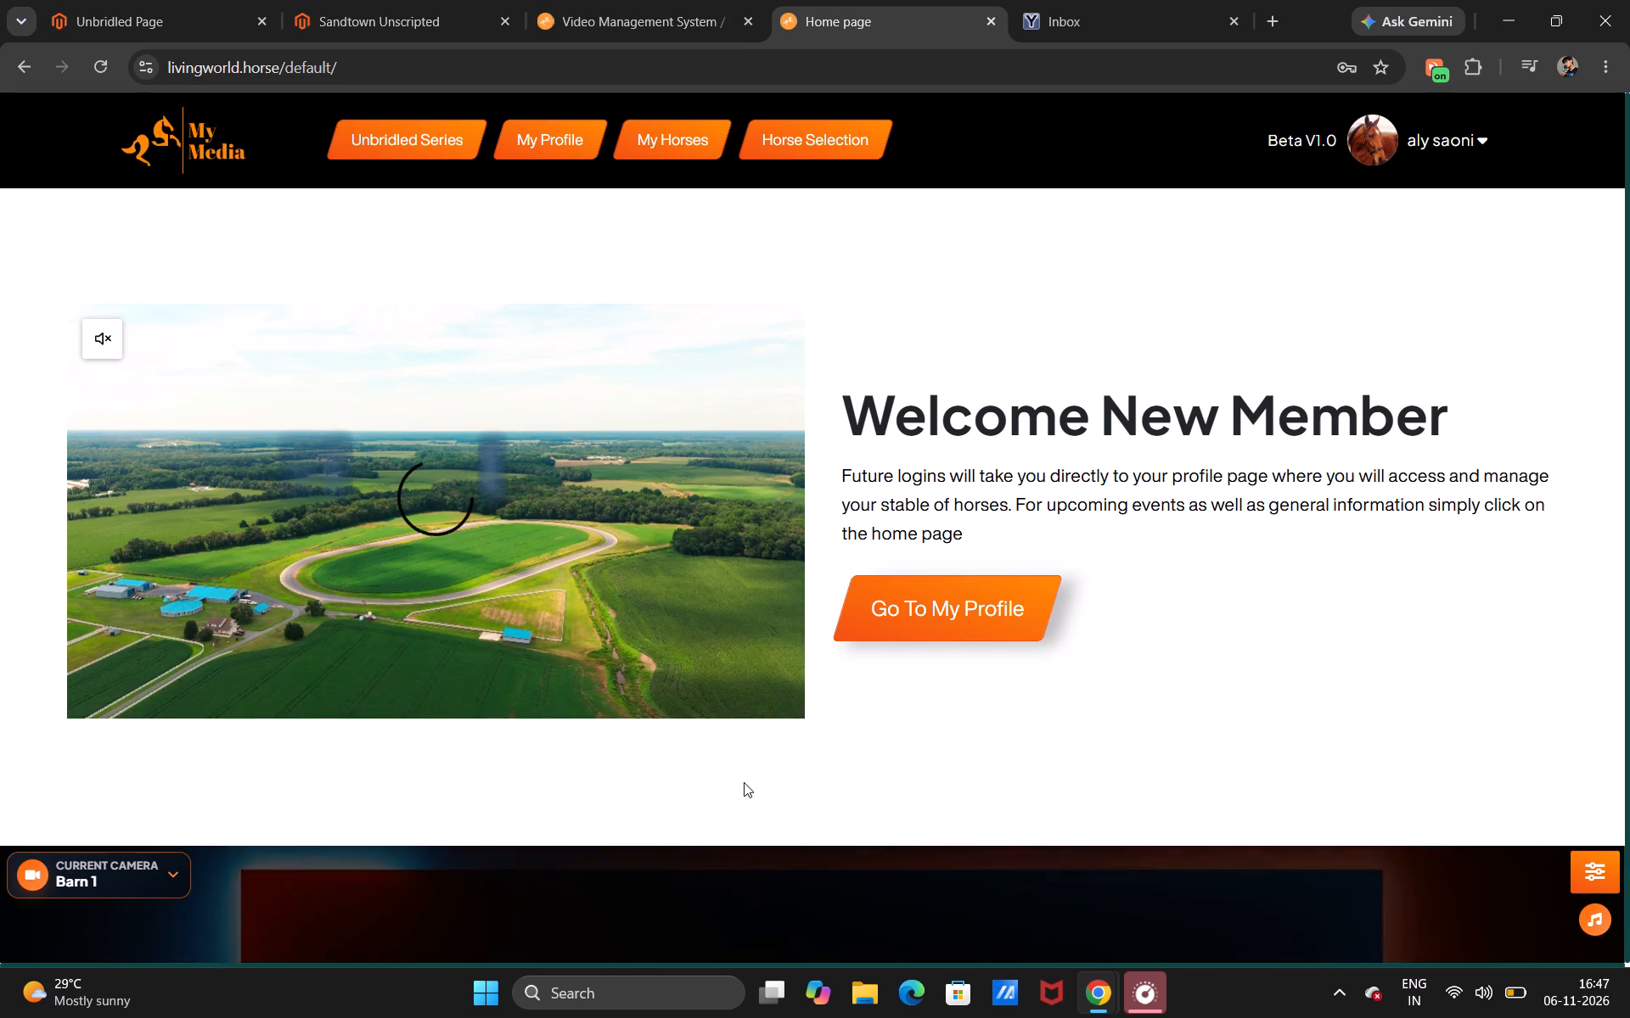
key("Down")
key("Down")
key("Down")
key("Down")
key("Down")
key("Down")
key("Down")
key("Down")
key("Down")
key("Down")
key("Down")
key("Down")
key("Down")
key("Down")
key("Down")
key("Down")
key("Down")
key("Down")
key("Down")
key("Down")
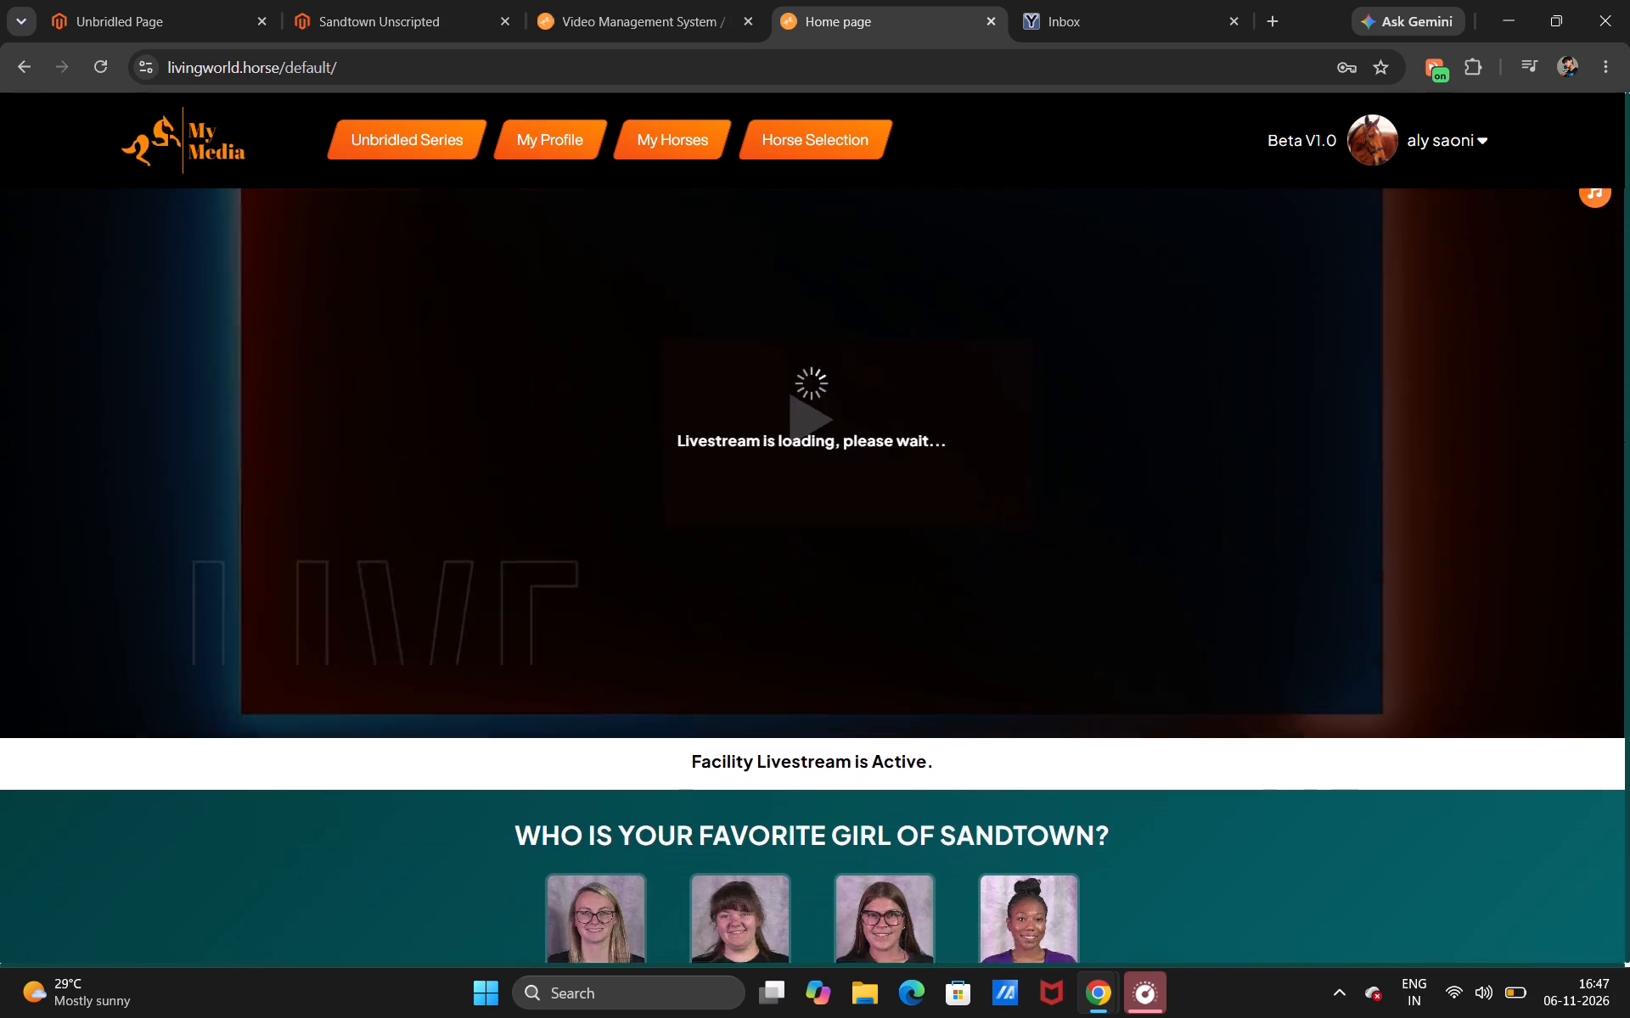
key("Up")
key("Up")
key("Up")
key("Up")
key("Up")
key("Up")
key("Up")
key("Up")
key("Up")
key("Up")
key("Up")
key("Up")
key("Up")
key("Up")
key("Up")
key("Up")
key("Up")
key("Up")
key("Up")
key("Up")
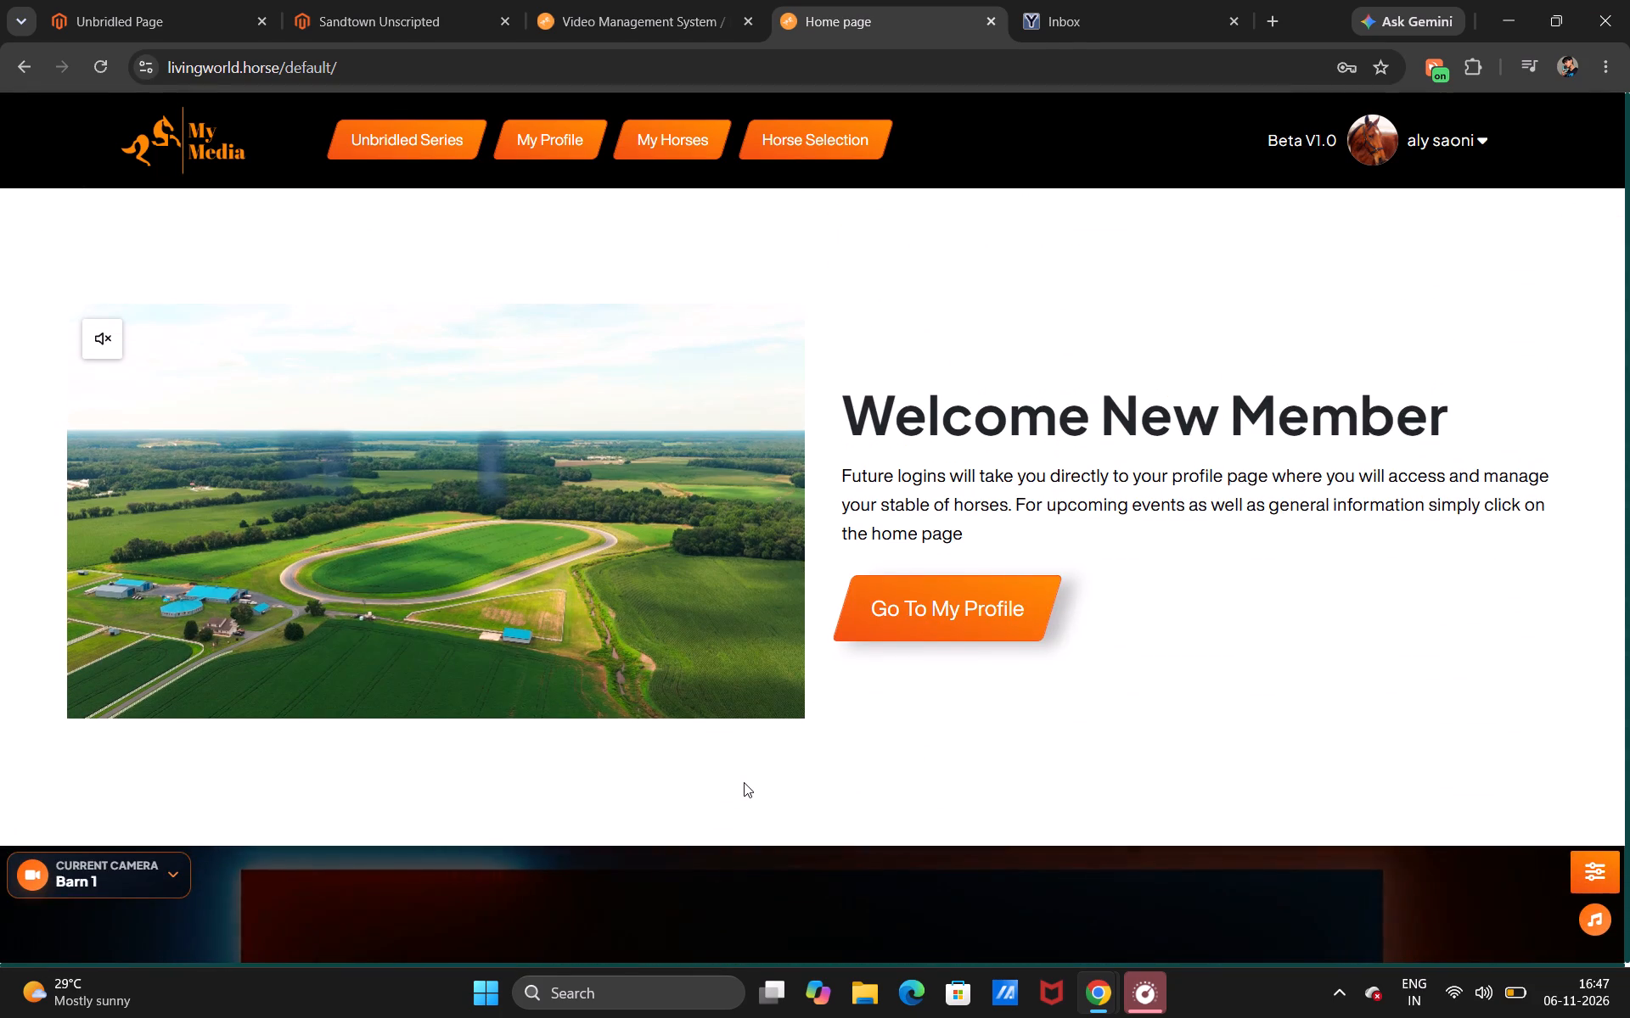
Review the whole home page down to the Ethical Care Commitment section and footer, and recheck the Barn 1 livestream area.
key("Down")
key("Down")
key("Down")
key("Down")
key("Down")
key("Down")
key("Down")
key("Down")
key("Down")
key("Down")
key("Down")
key("Down")
key("Down")
key("Down")
key("Down")
key("Down")
key("Down")
key("Down")
key("Down")
key("Down")
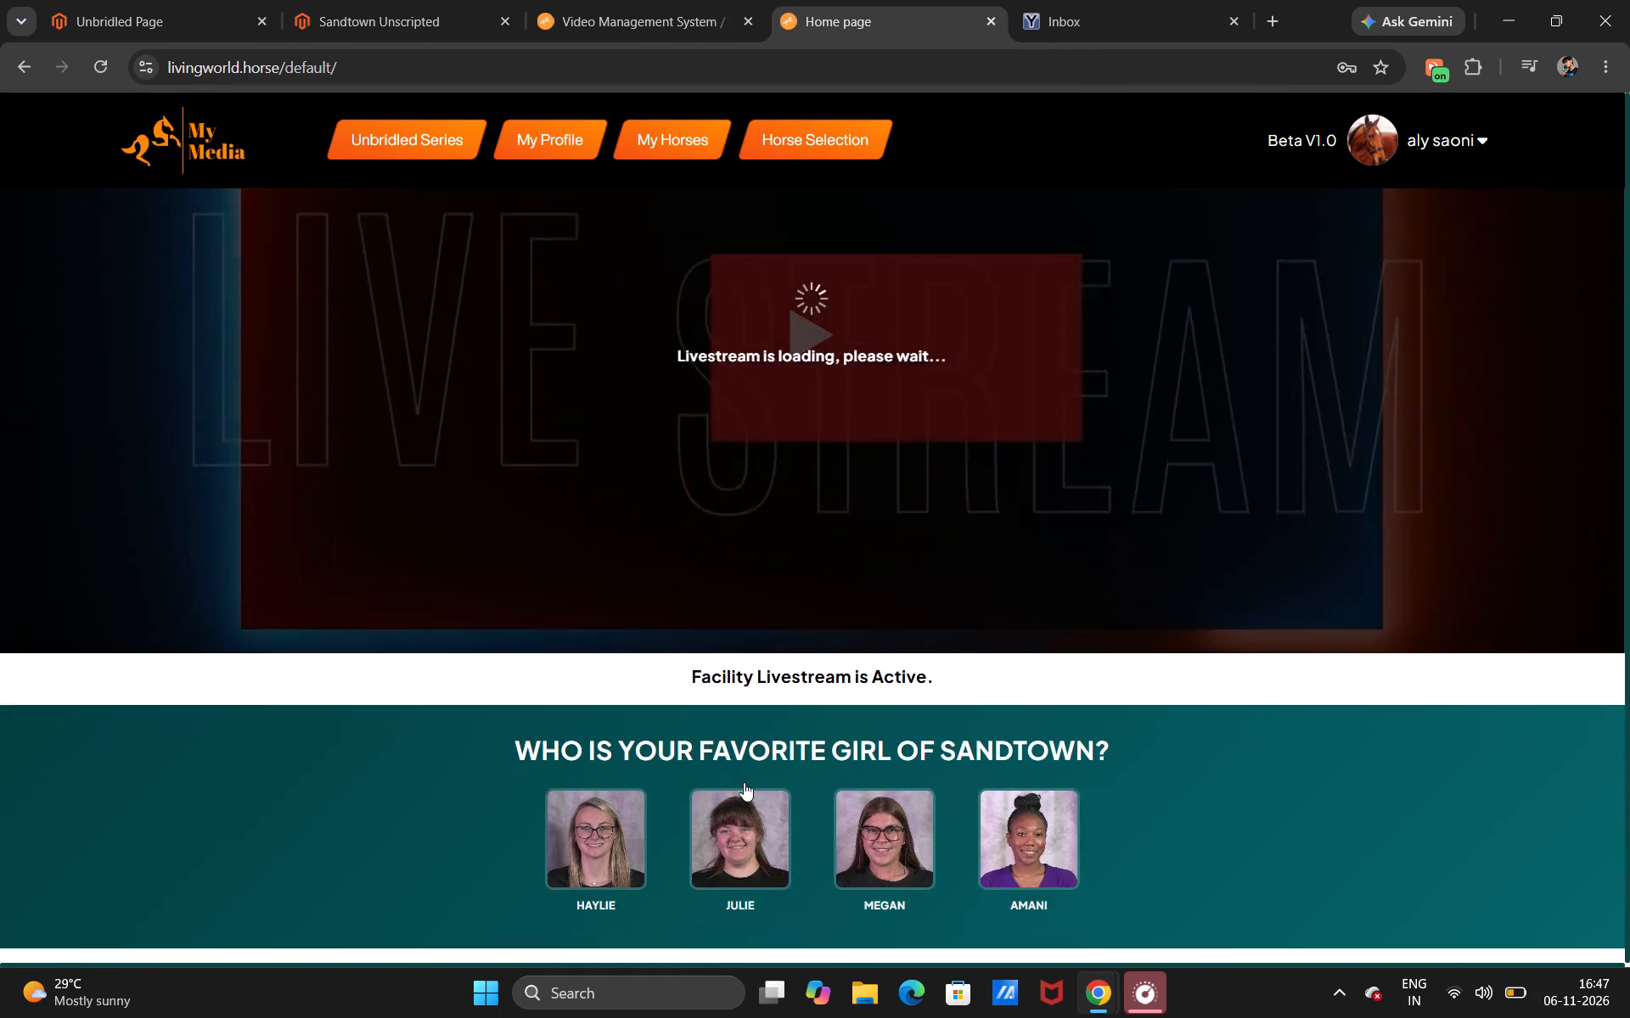
key("Down")
key("Down")
key("Down")
key("Down")
key("Down")
key("Down")
key("Down")
key("Down")
key("Down")
key("Down")
key("Down")
key("Down")
key("Down")
key("Down")
key("Down")
key("Down")
key("Down")
key("Down")
key("Down")
key("Down")
key("Up")
key("Up")
key("Up")
key("Up")
key("Up")
key("Up")
key("Up")
key("Up")
key("Up")
key("Up")
key("Up")
key("Up")
key("Up")
key("Up")
key("Up")
key("Up")
key("Up")
key("Up")
key("Up")
key("Up")
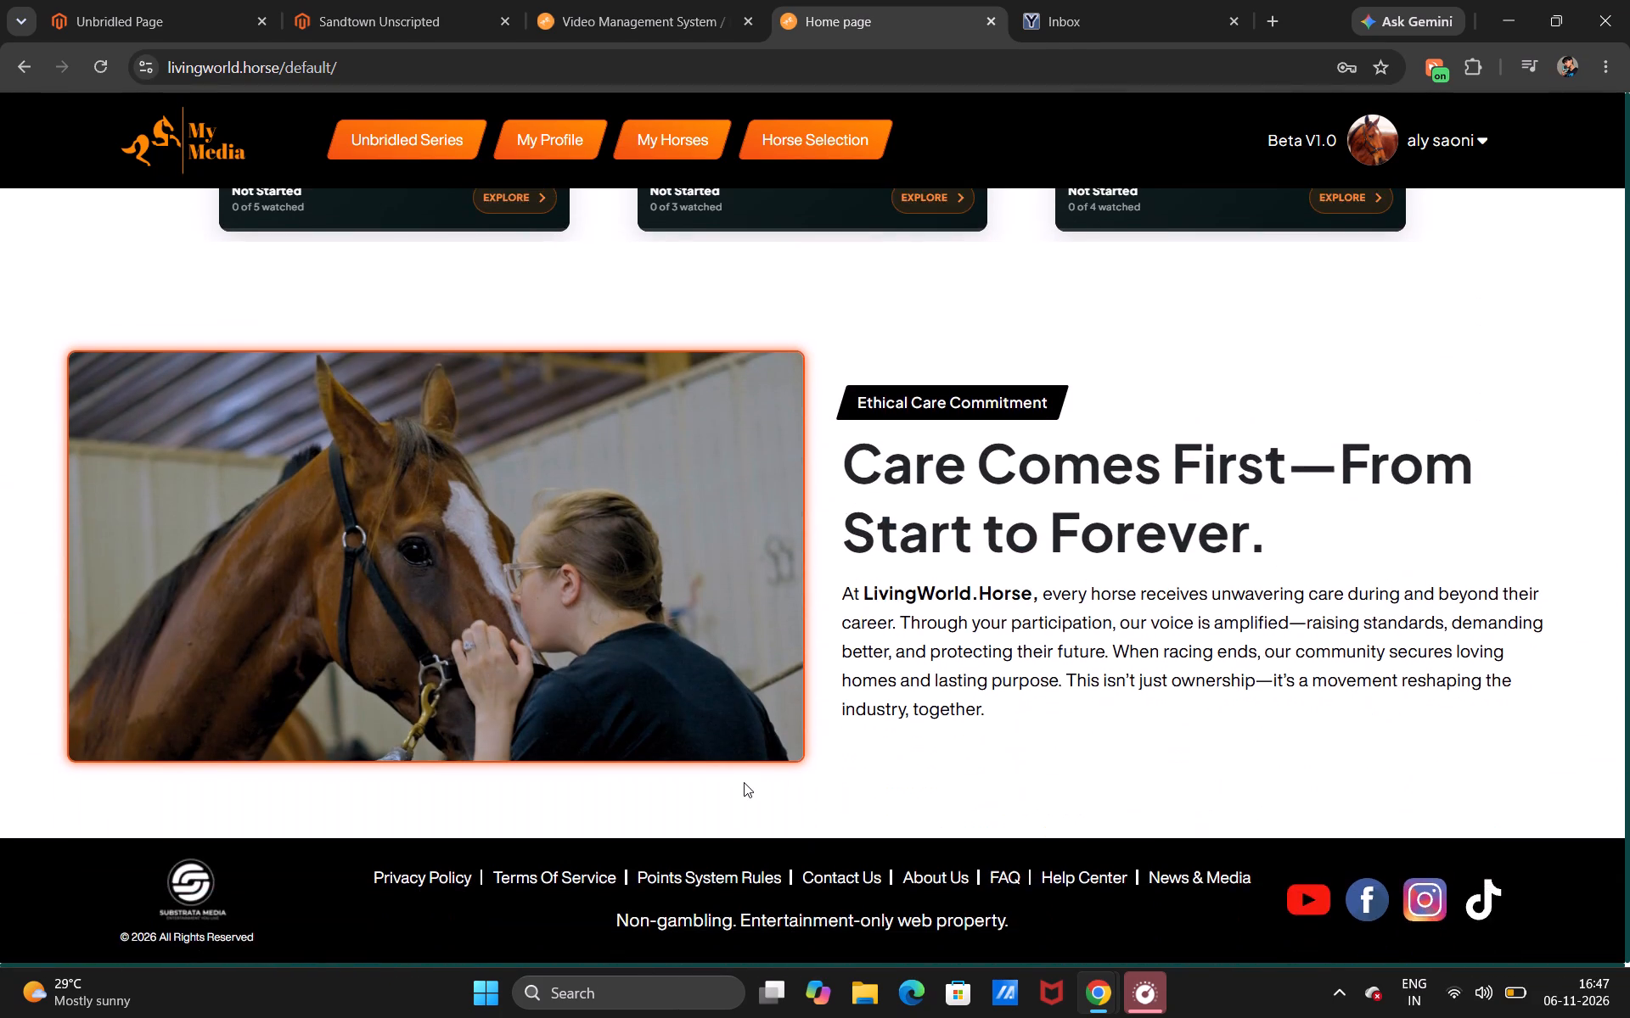
key("Up")
key("Up")
key("Up")
key("Up")
key("Up")
key("Up")
key("Up")
key("Up")
key("Up")
key("Up")
key("Up")
key("Up")
key("Up")
key("Up")
key("Up")
key("Up")
key("Up")
key("Up")
key("Up")
key("Up")
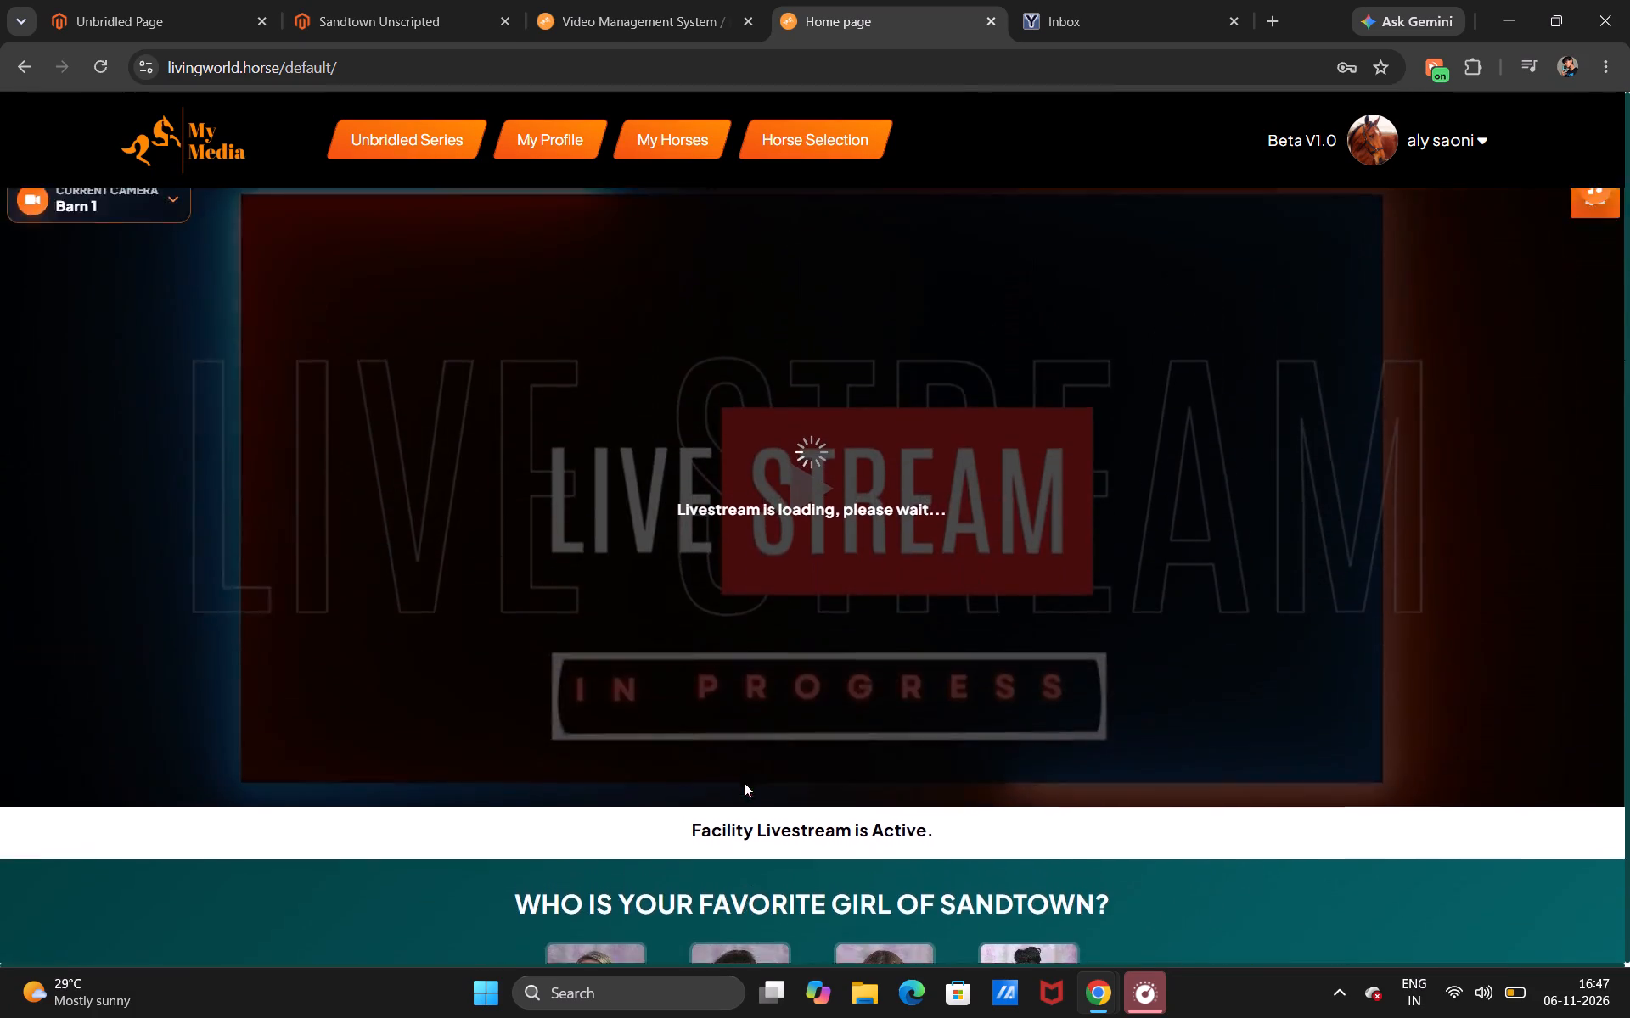
key("Down")
key("Down")
key("Down")
key("Down")
key("Down")
key("Down")
key("Down")
key("Down")
key("Down")
key("Down")
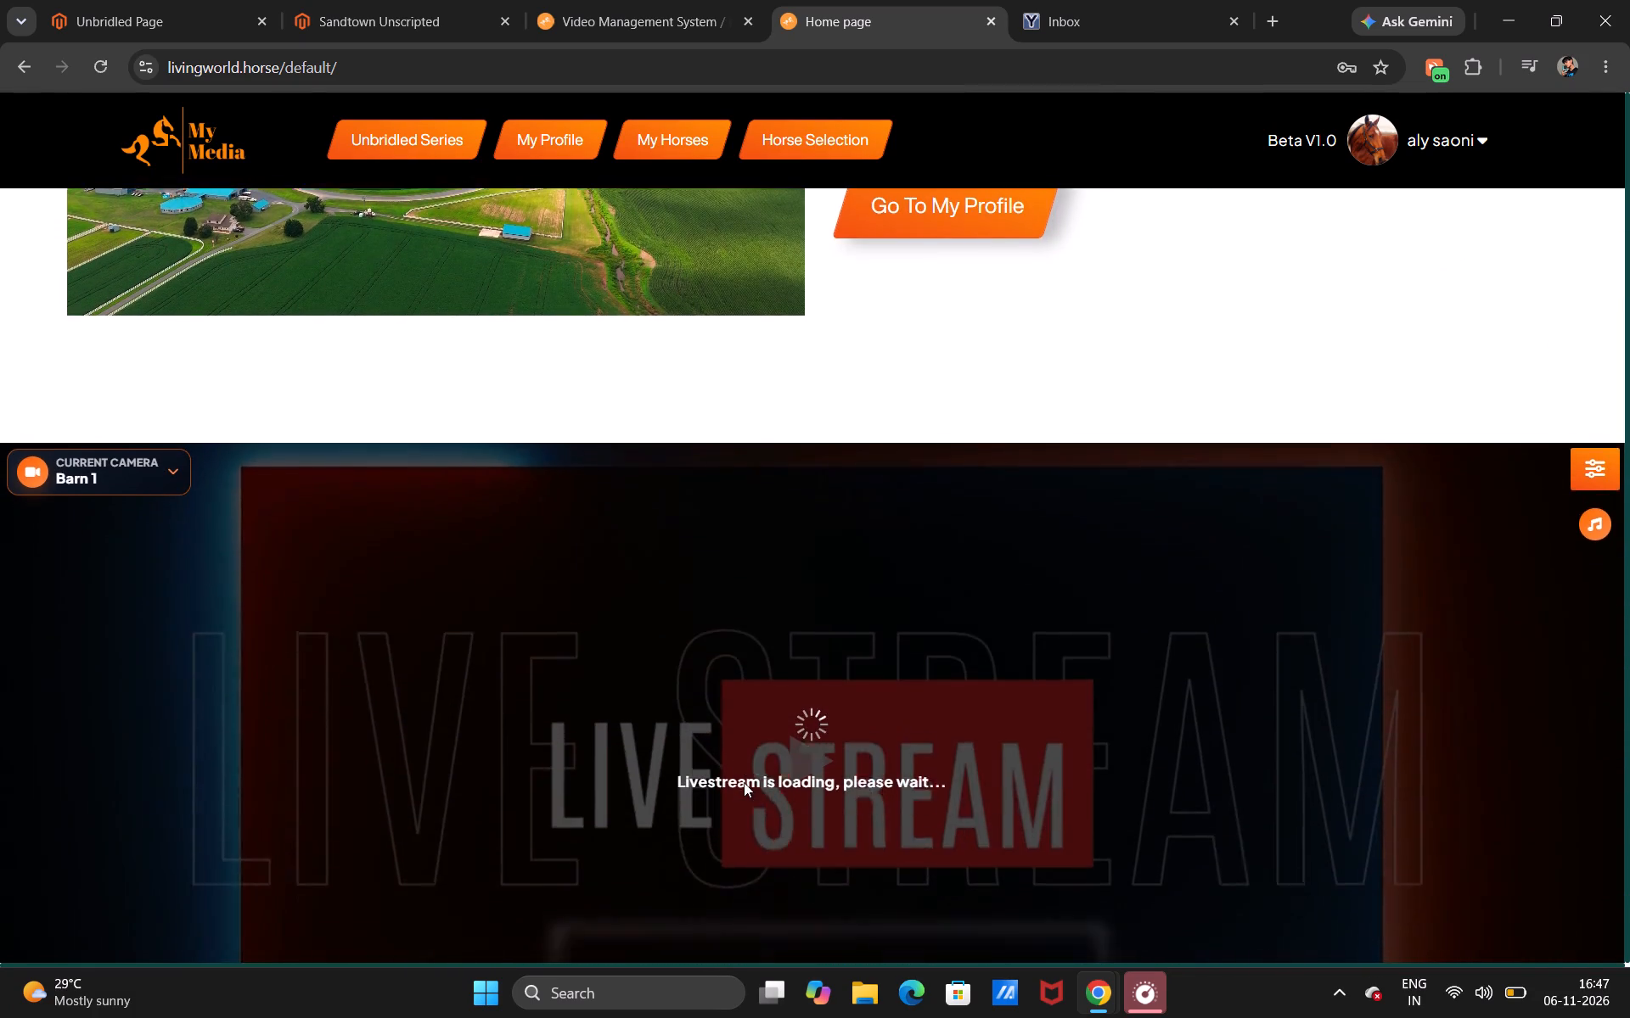
Unmute the welcome video on the new member home page and test its pause and play control.
key("Down")
key("Down")
key("Up")
key("Up")
key("Up")
key("Up")
key("Up")
key("Up")
key("Up")
key("Up")
key("Up")
key("Up")
key("Up")
key("Up")
key("Up")
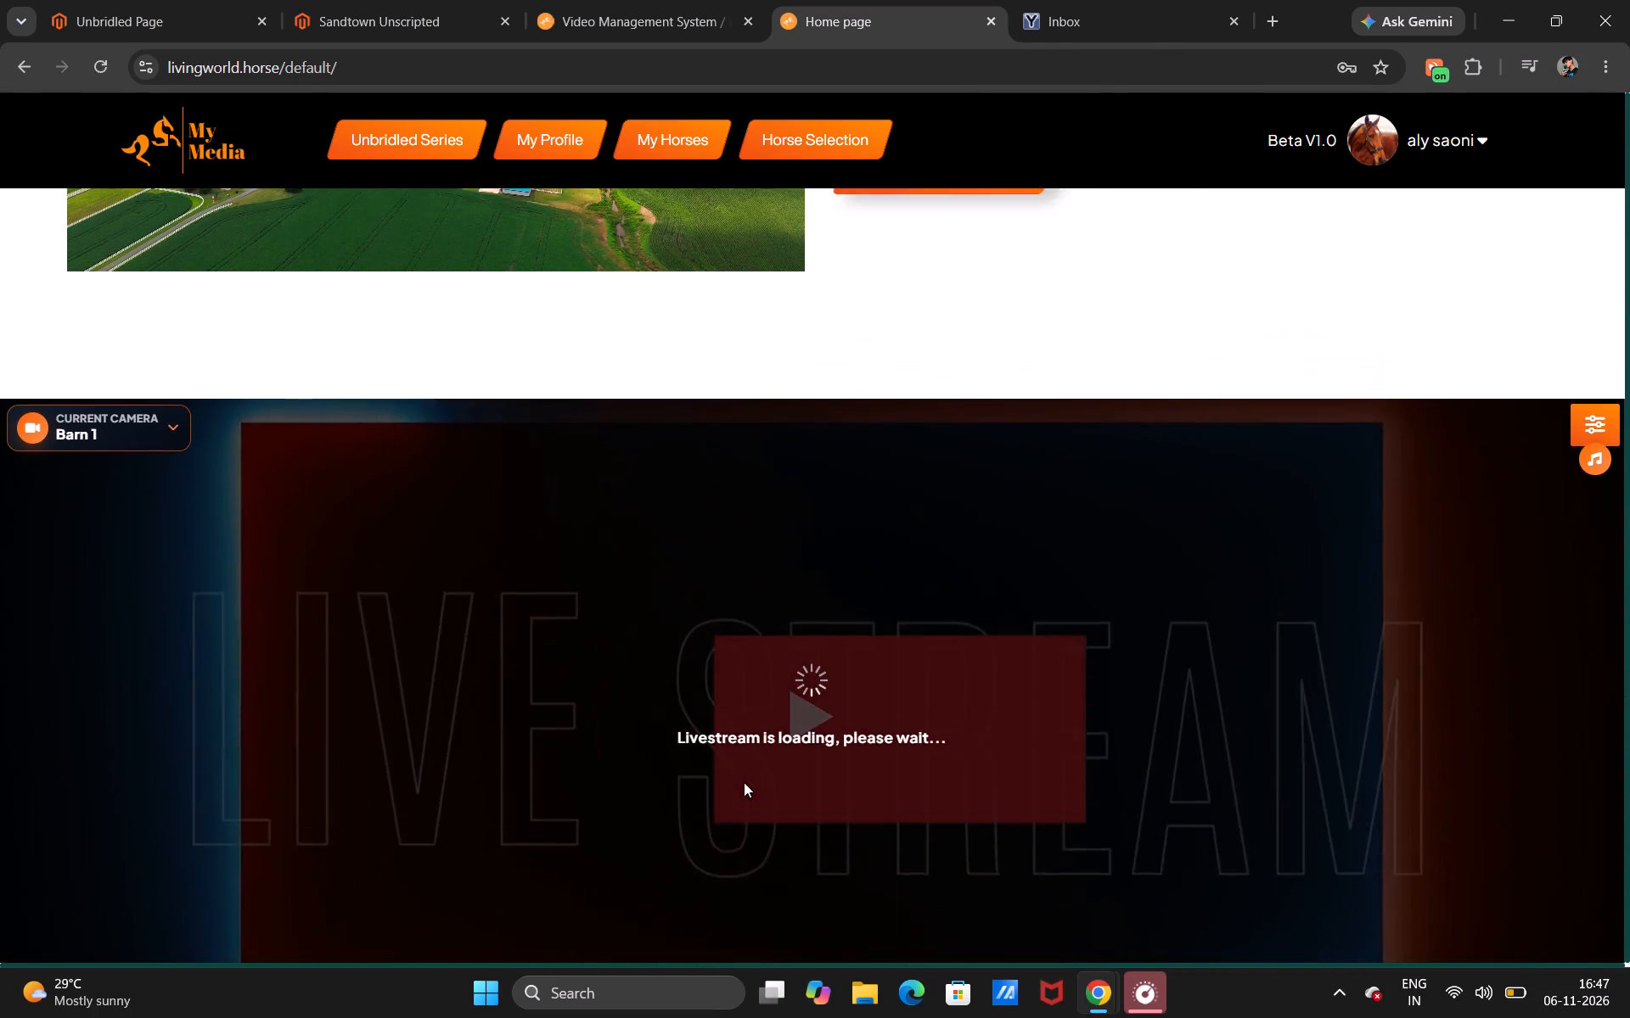
key("Up")
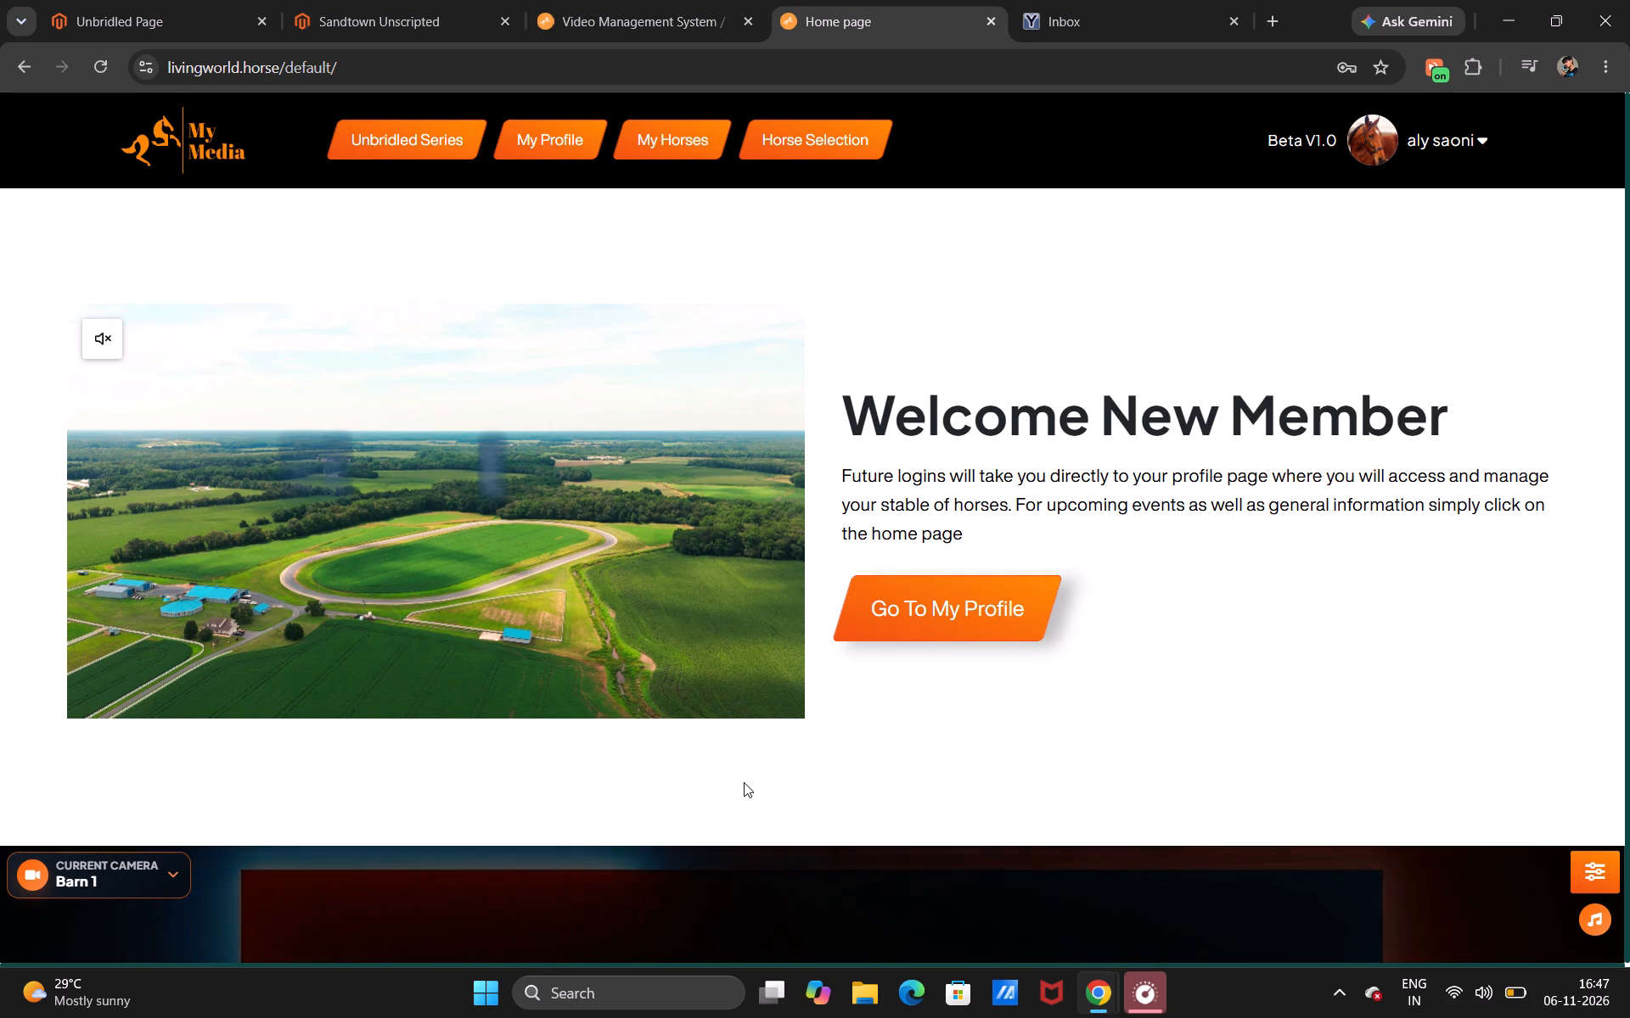
left_click(93, 333)
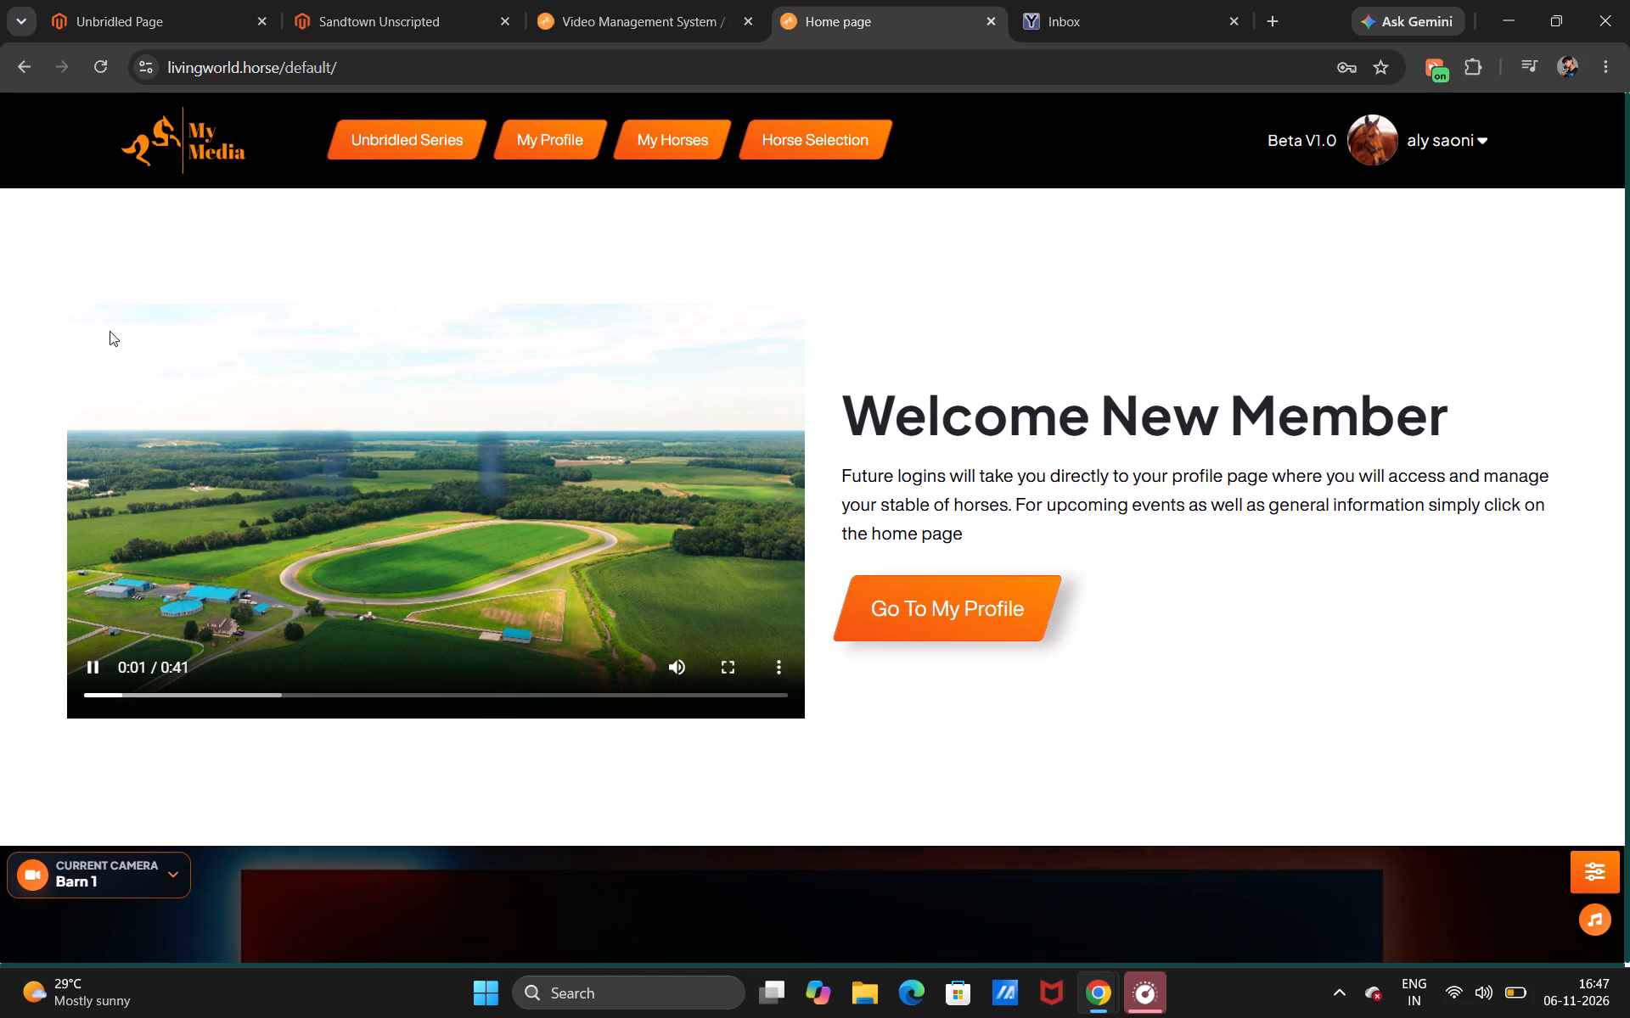
left_click(85, 673)
left_click(85, 673)
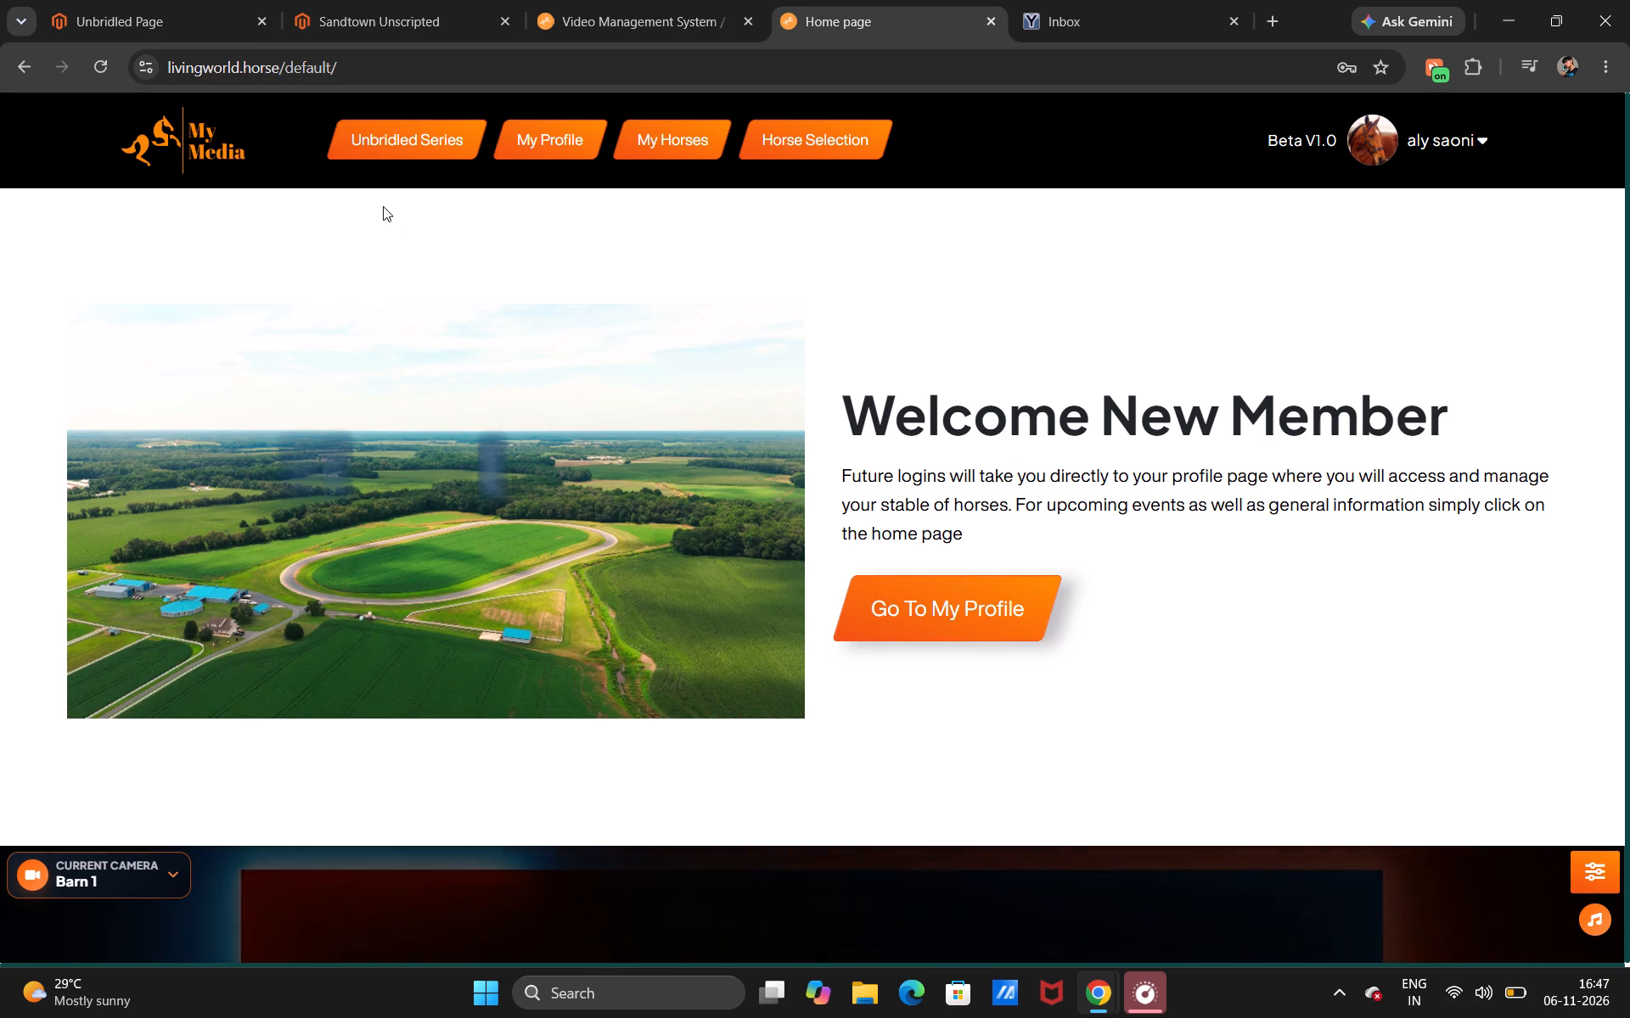
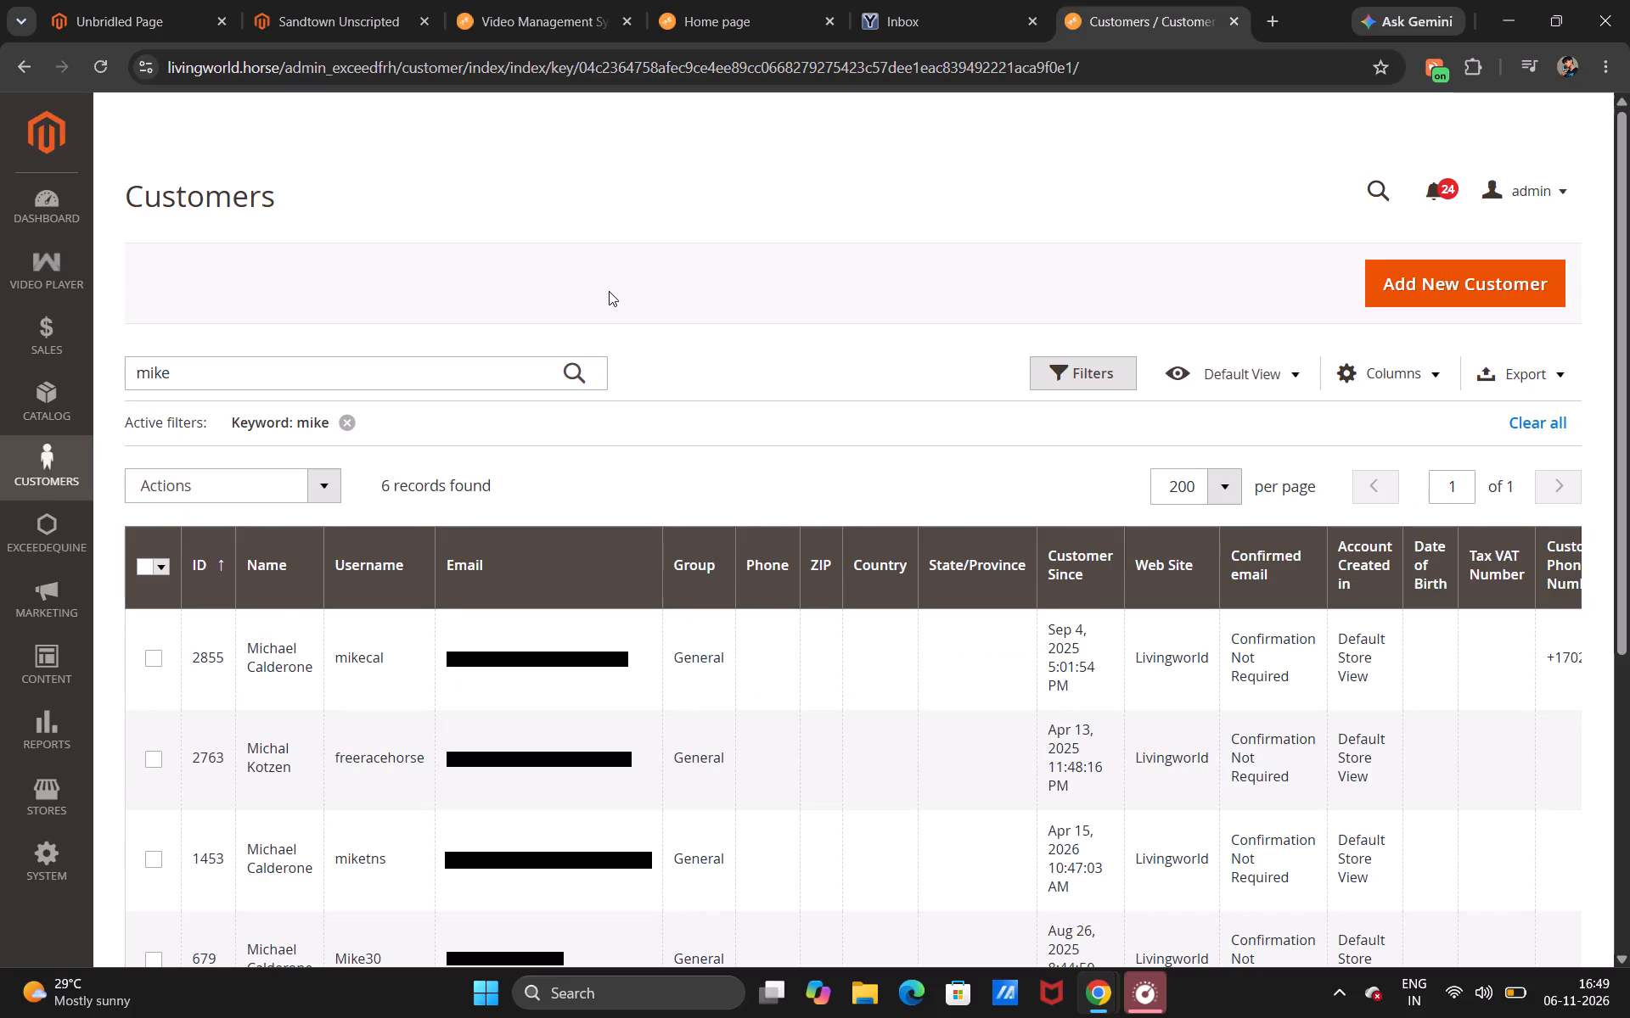
Remove the active "mike" keyword filter from the Customers grid.
left_click(756, 370)
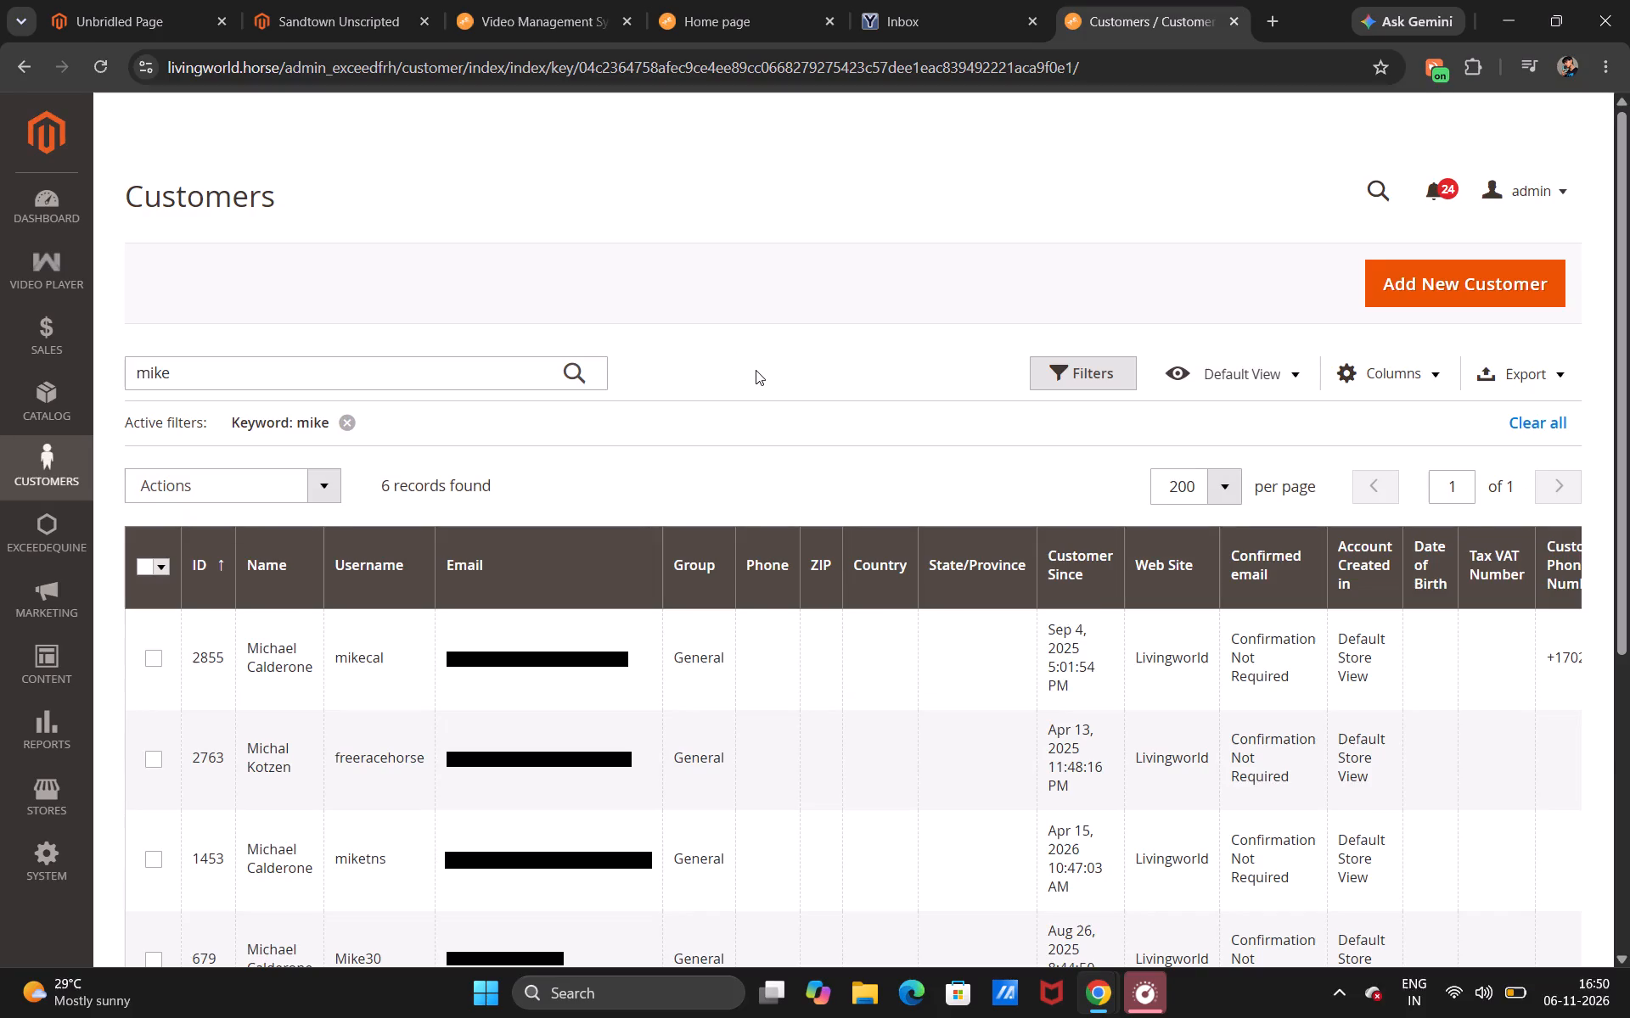
left_click(340, 424)
left_click(636, 374)
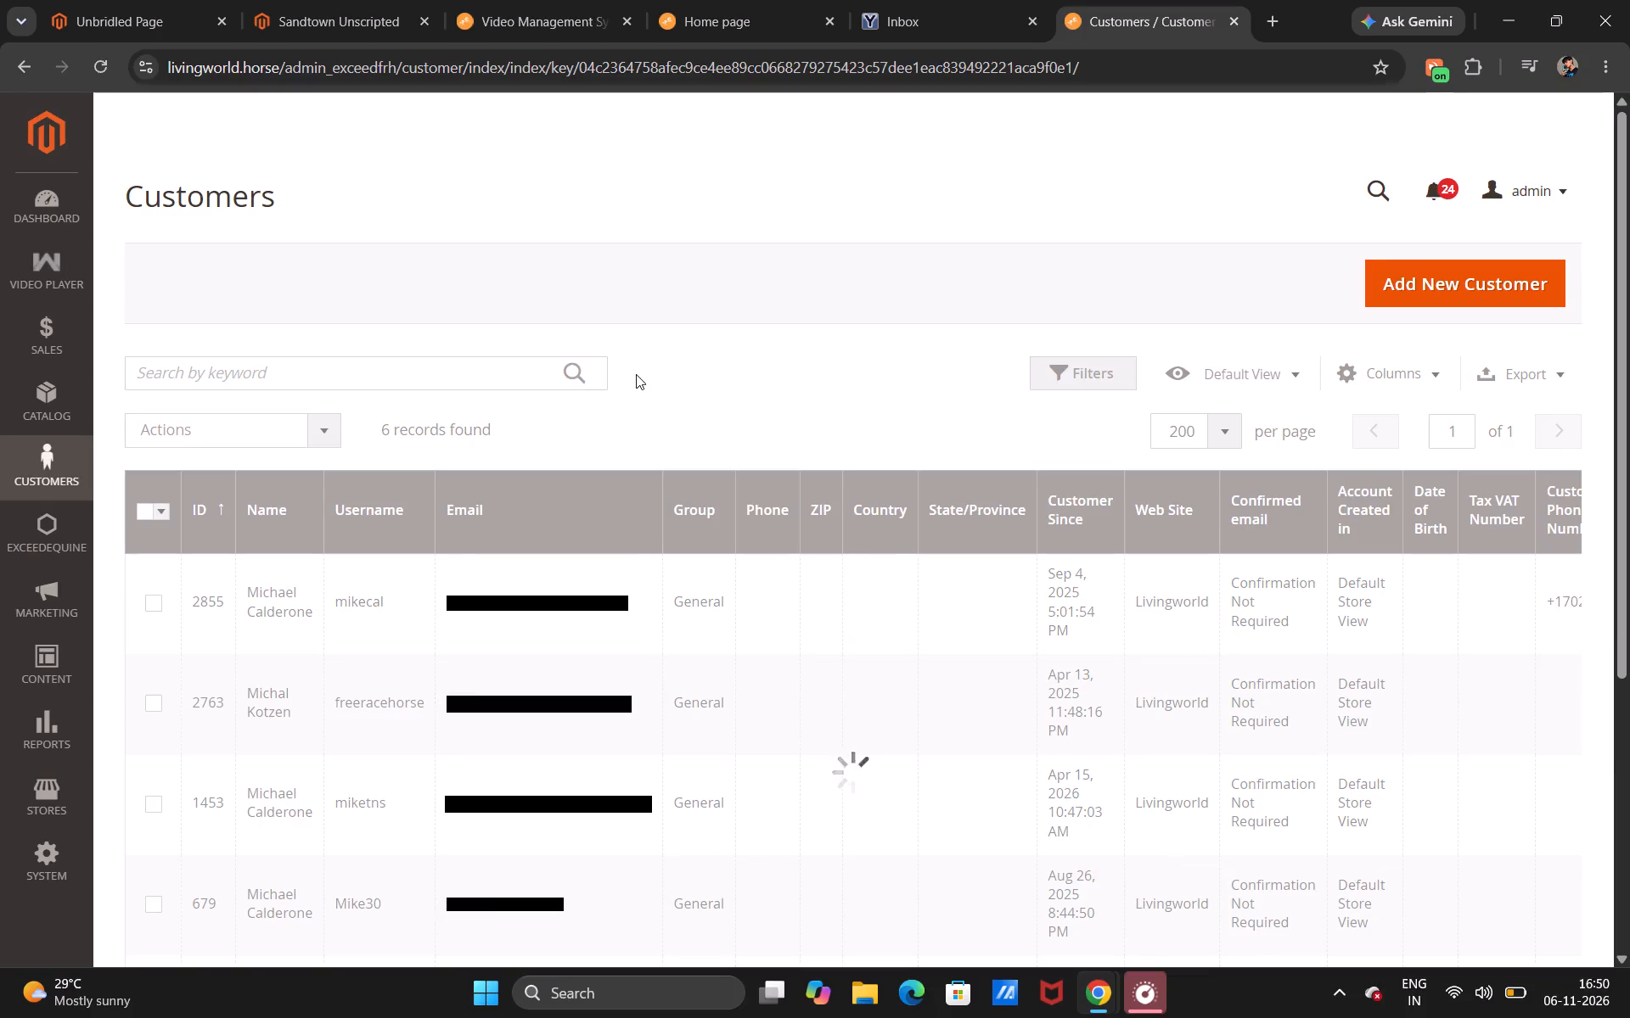
left_click(636, 374)
Examine the customer records in the unfiltered grid, including the columns further along each row.
key("Down")
key("Down")
key("Down")
key("Down")
key("Down")
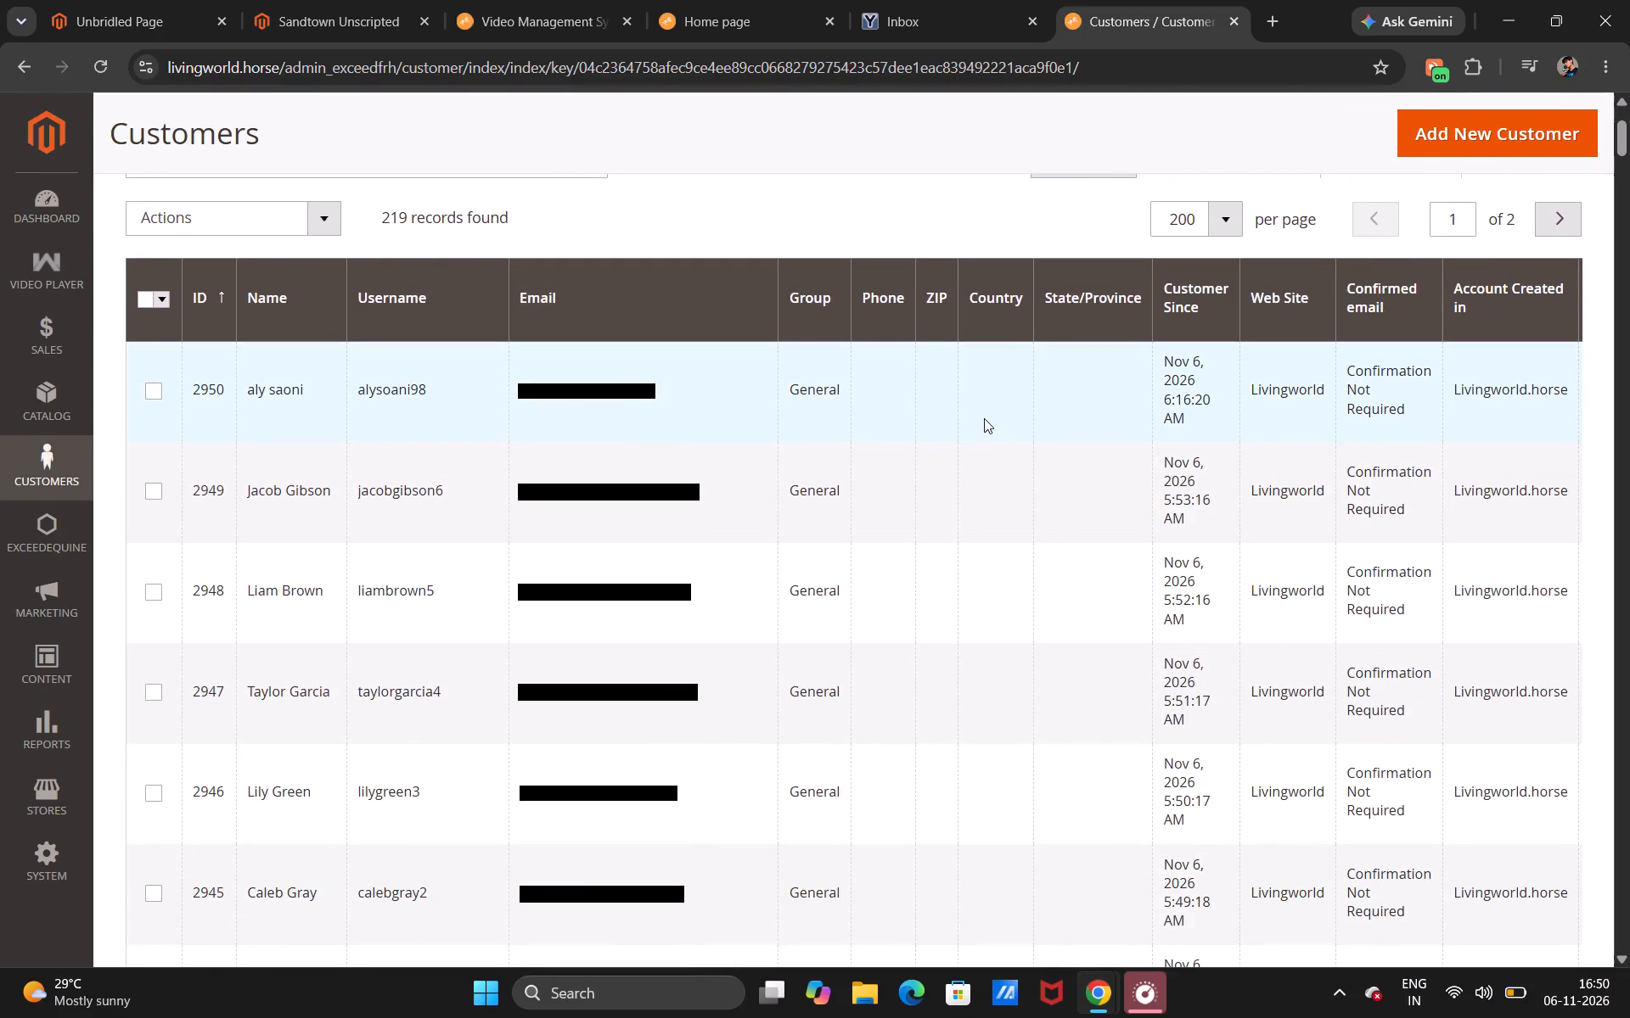
key("Right")
key("Right")
key("Right")
key("Right")
key("Right")
key("Right")
key("Right")
key("Right")
key("Right")
key("Right")
key("Right")
key("Right")
key("Right")
key("Right")
key("Right")
key("Right")
key("Right")
key("Right")
key("Right")
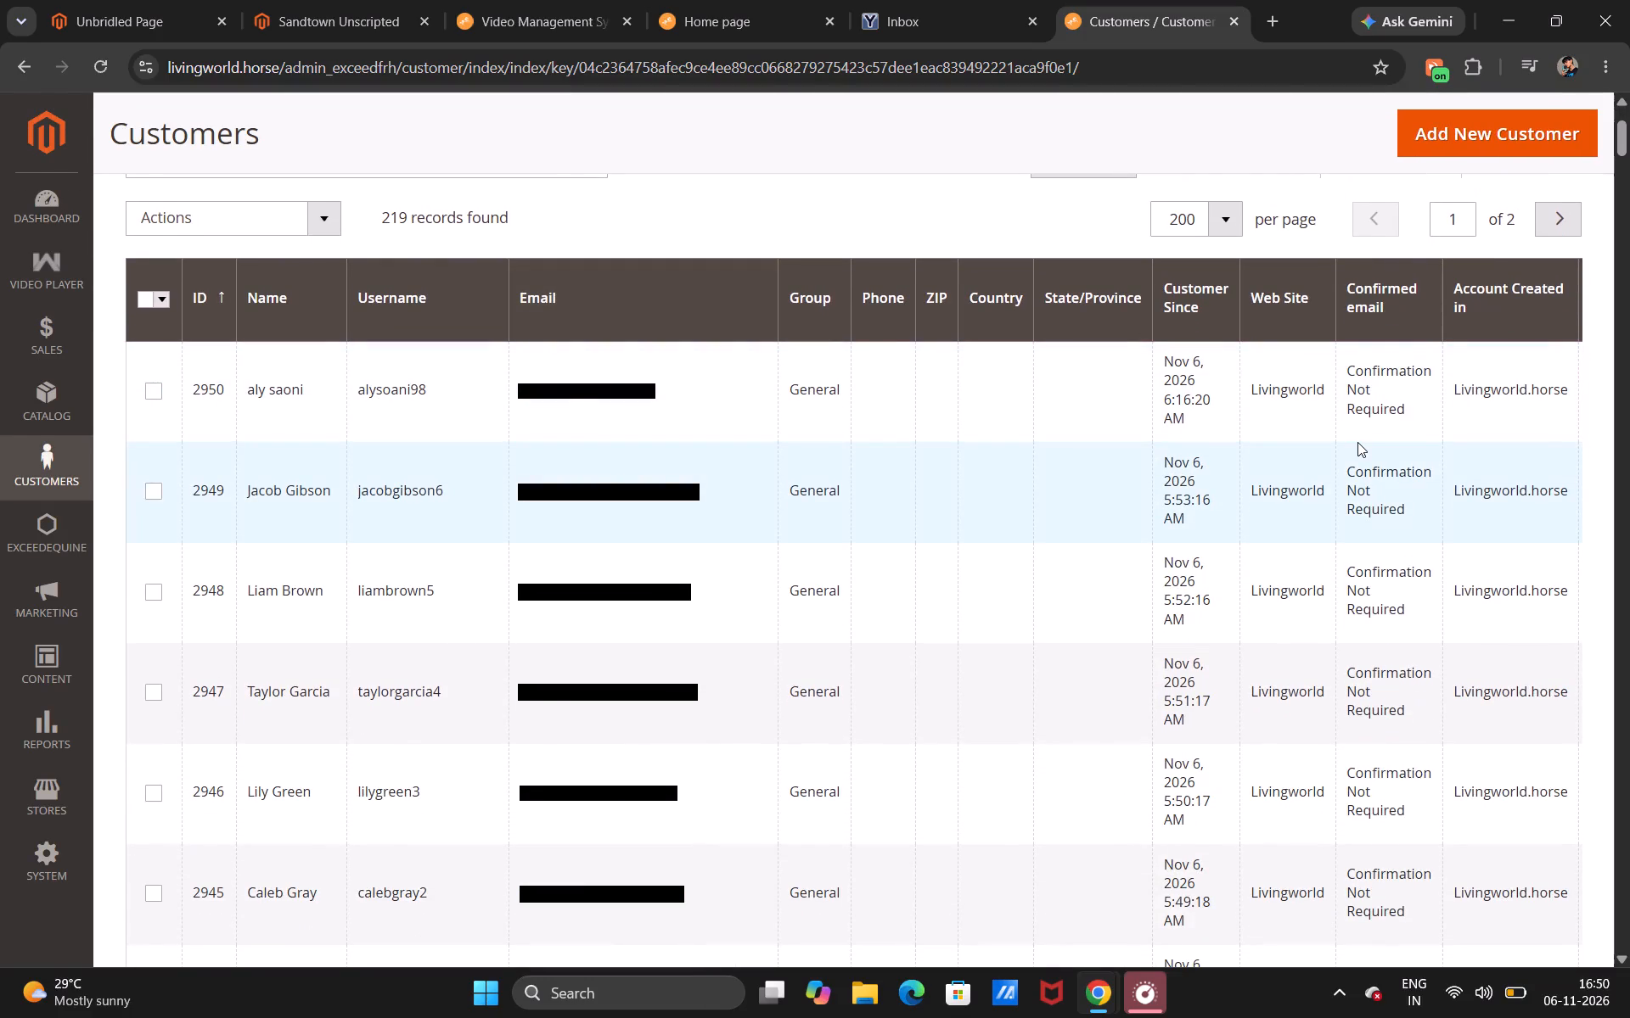
Hide the Group, Phone, State/Province, Country, Web Site, Tax VAT Number and Date of Birth columns in the Customers grid.
left_click_drag(1627, 147, 1627, 137)
left_click(1403, 372)
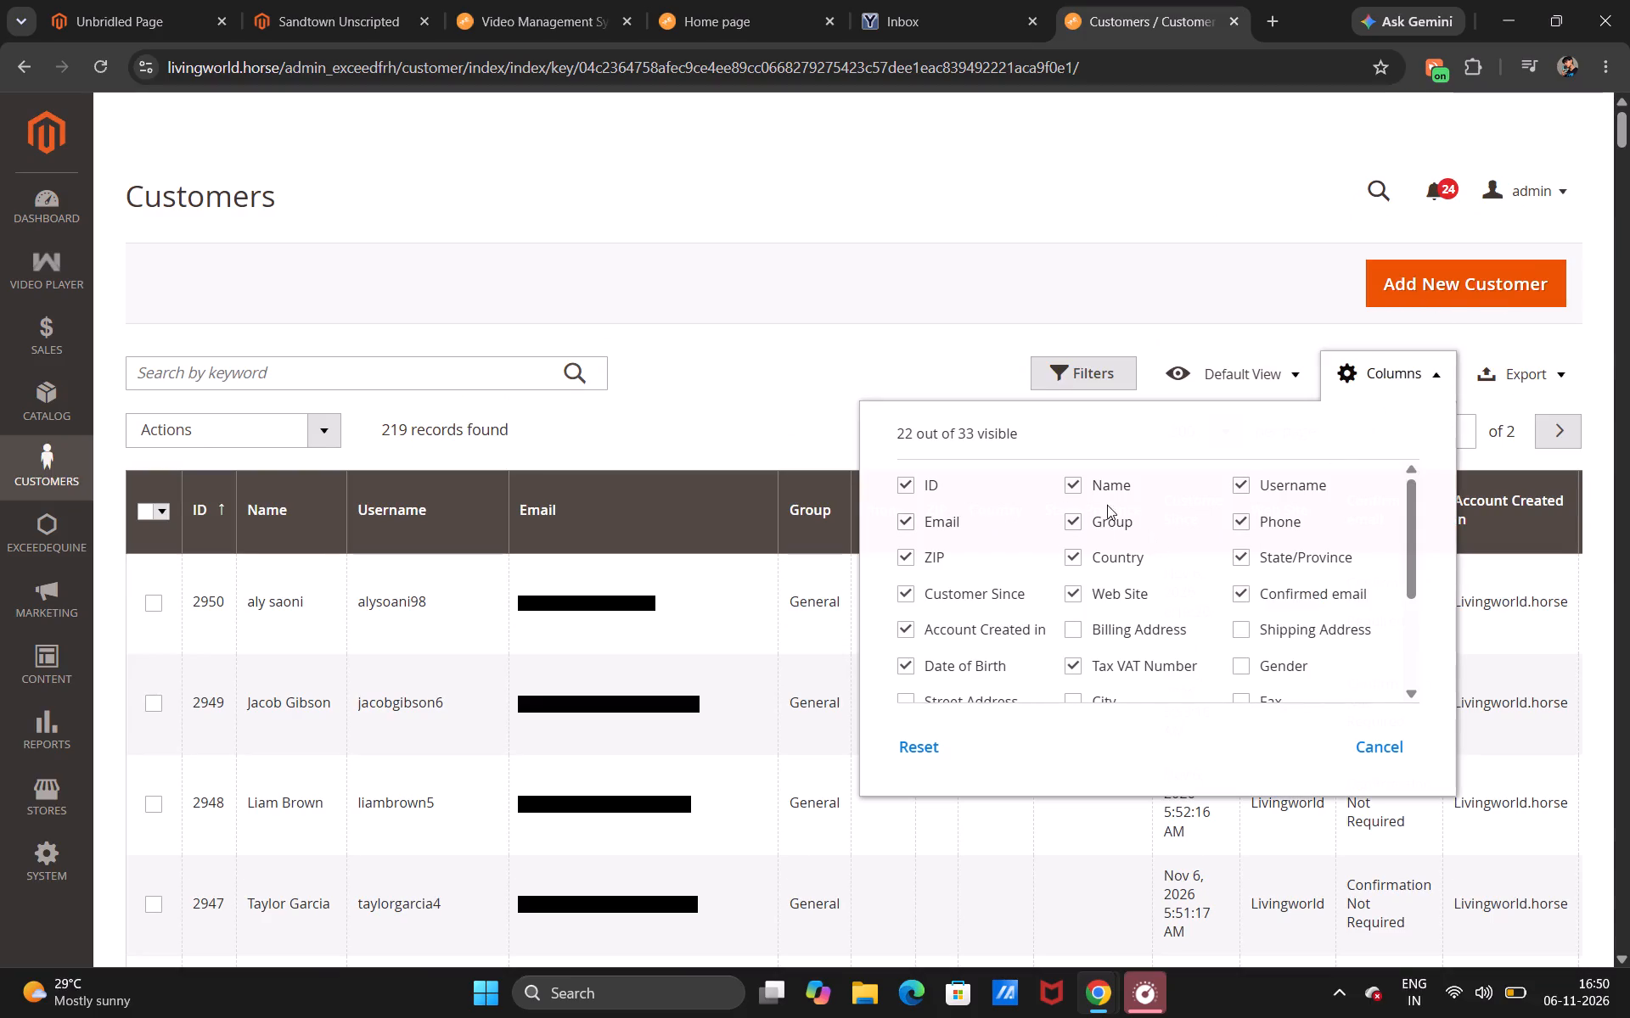
left_click(1119, 520)
left_click(1268, 521)
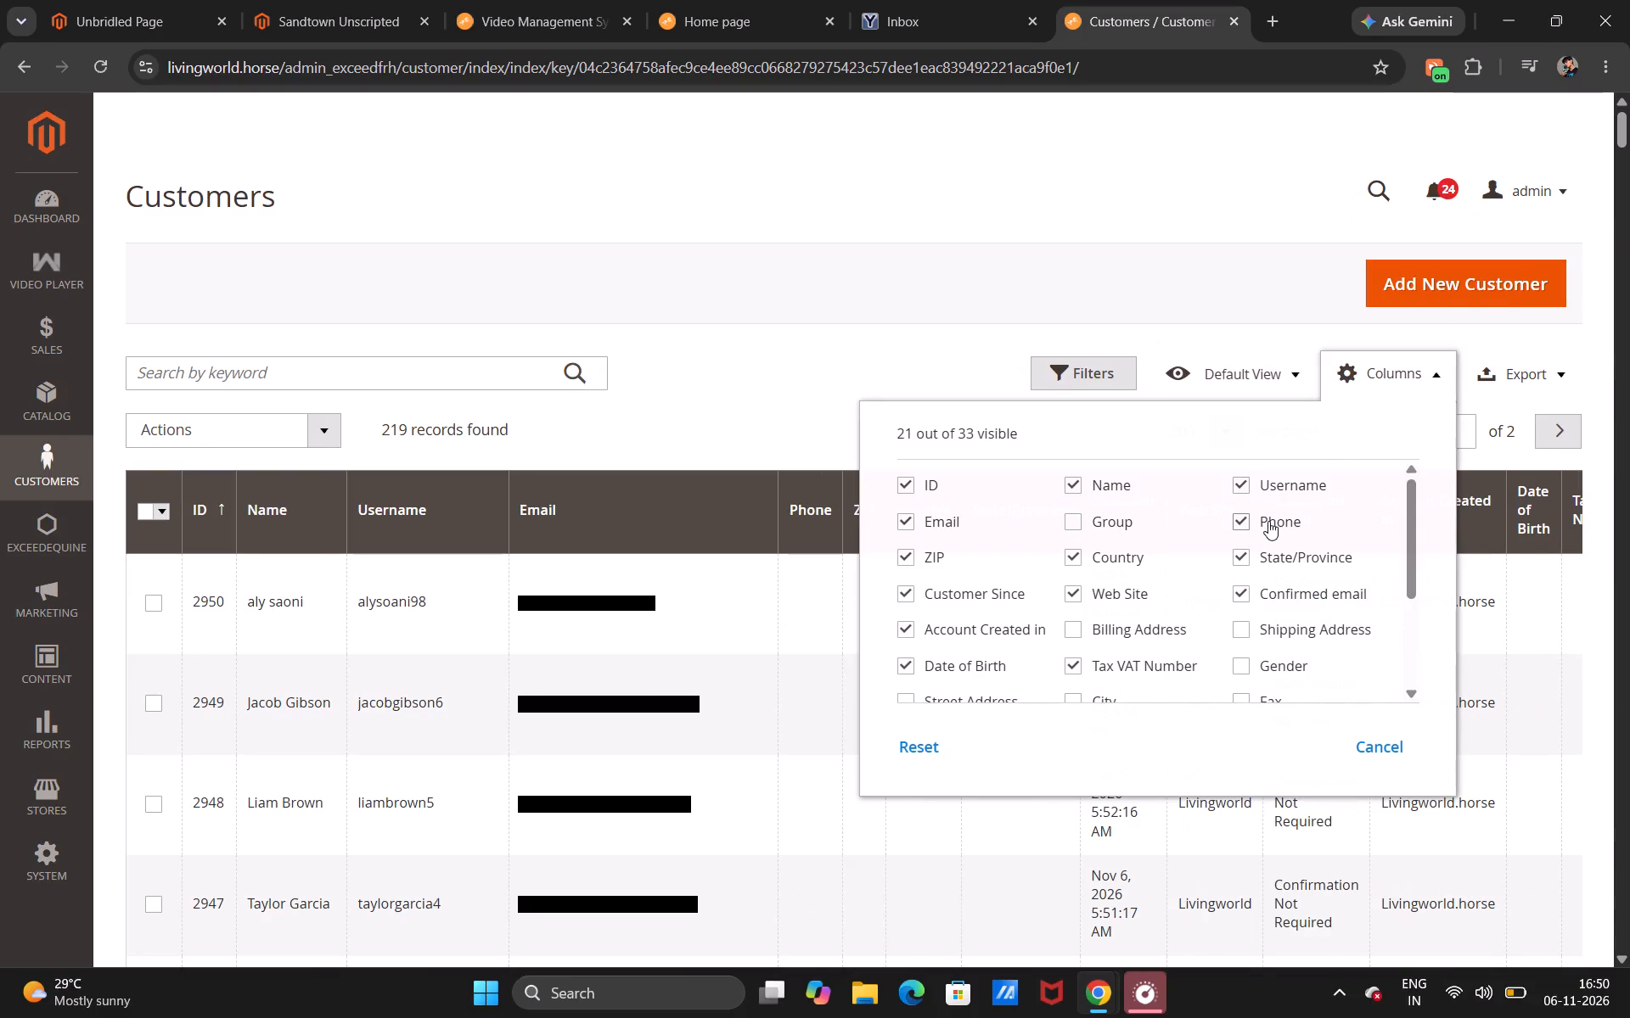
left_click(1260, 556)
left_click(1098, 560)
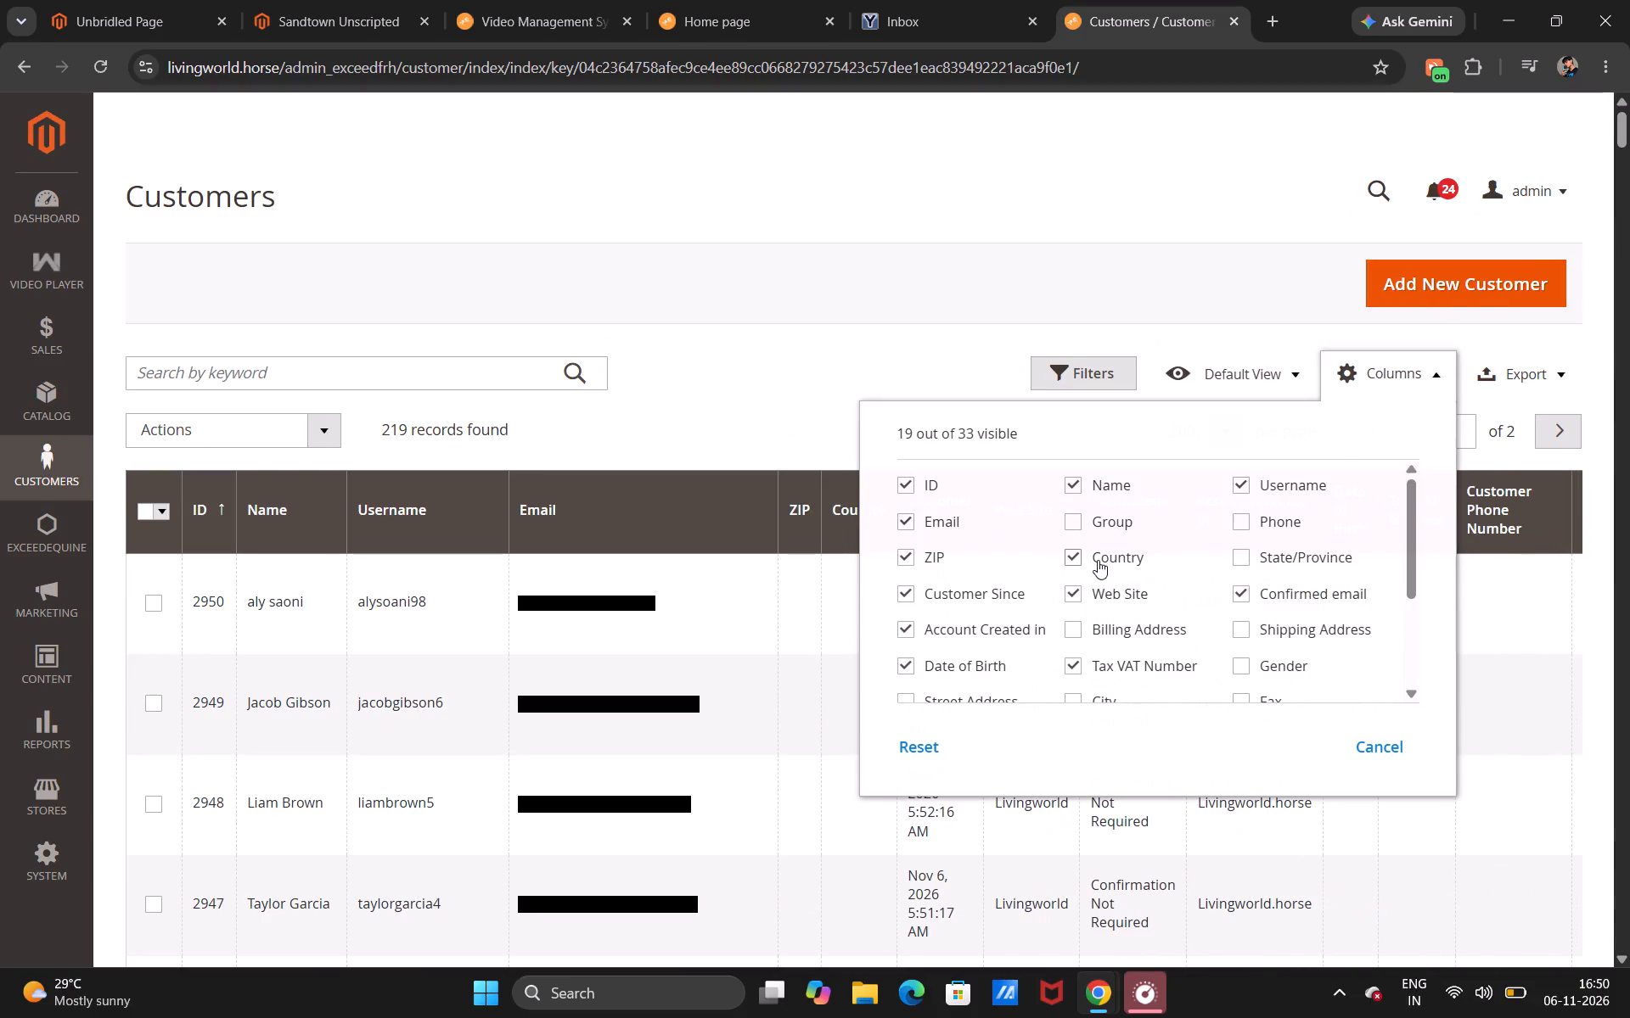
left_click(1103, 594)
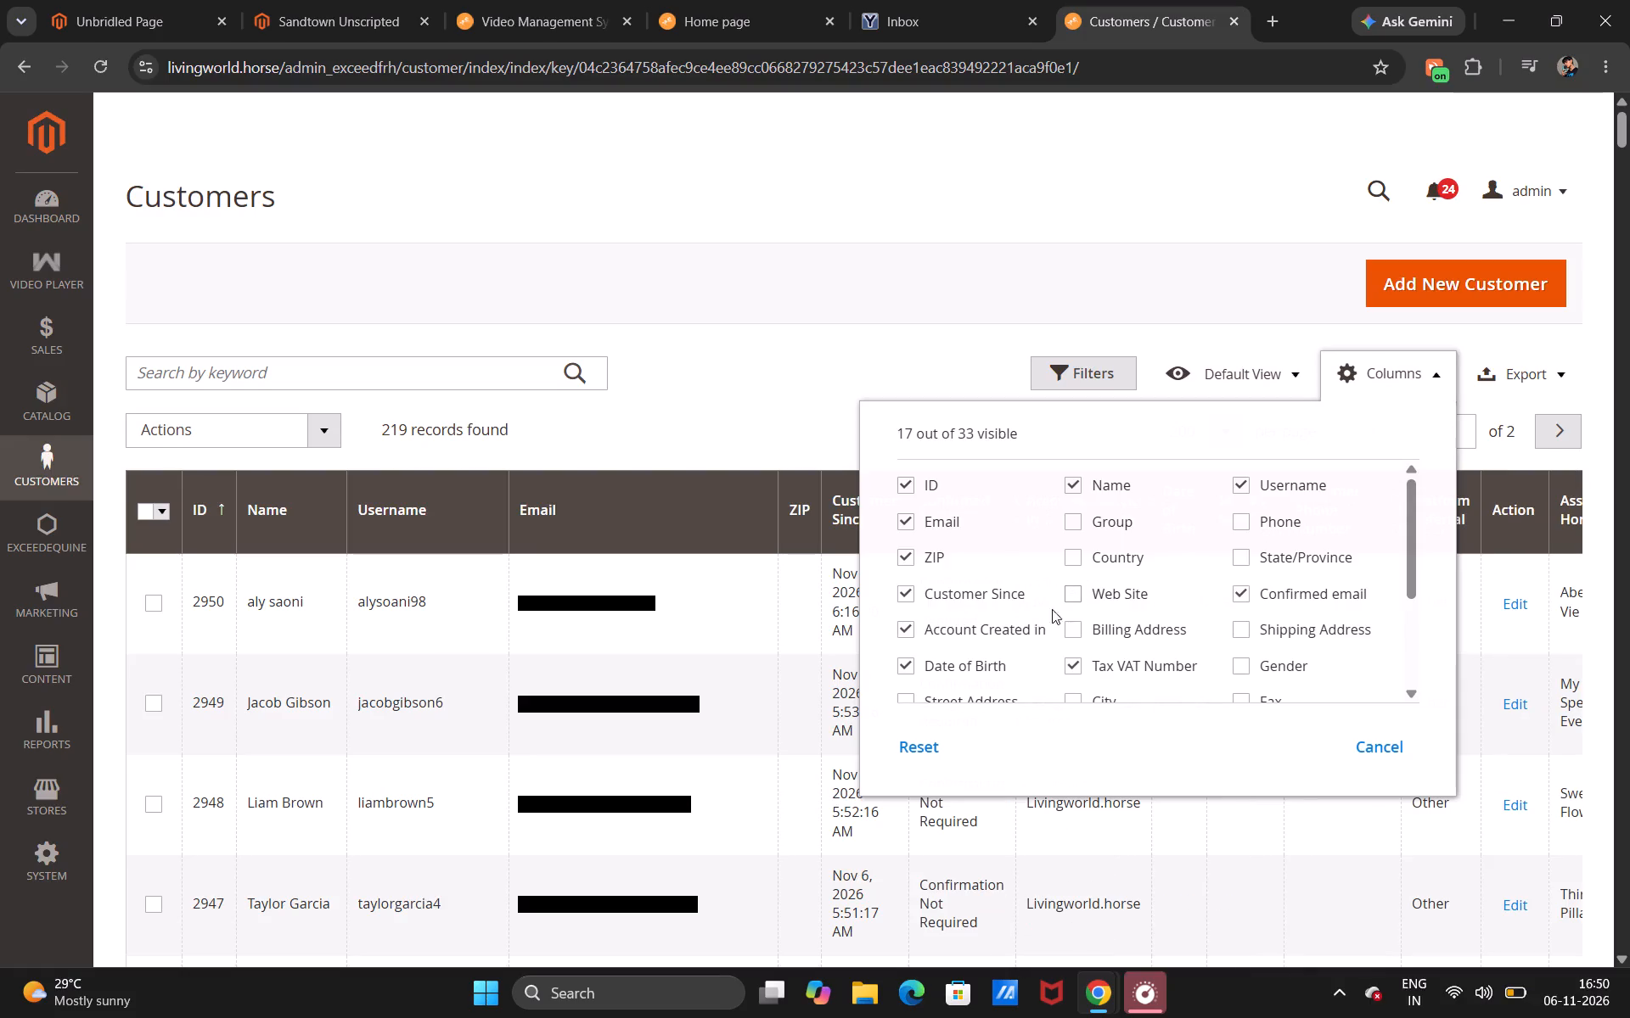
left_click(1126, 666)
left_click(971, 665)
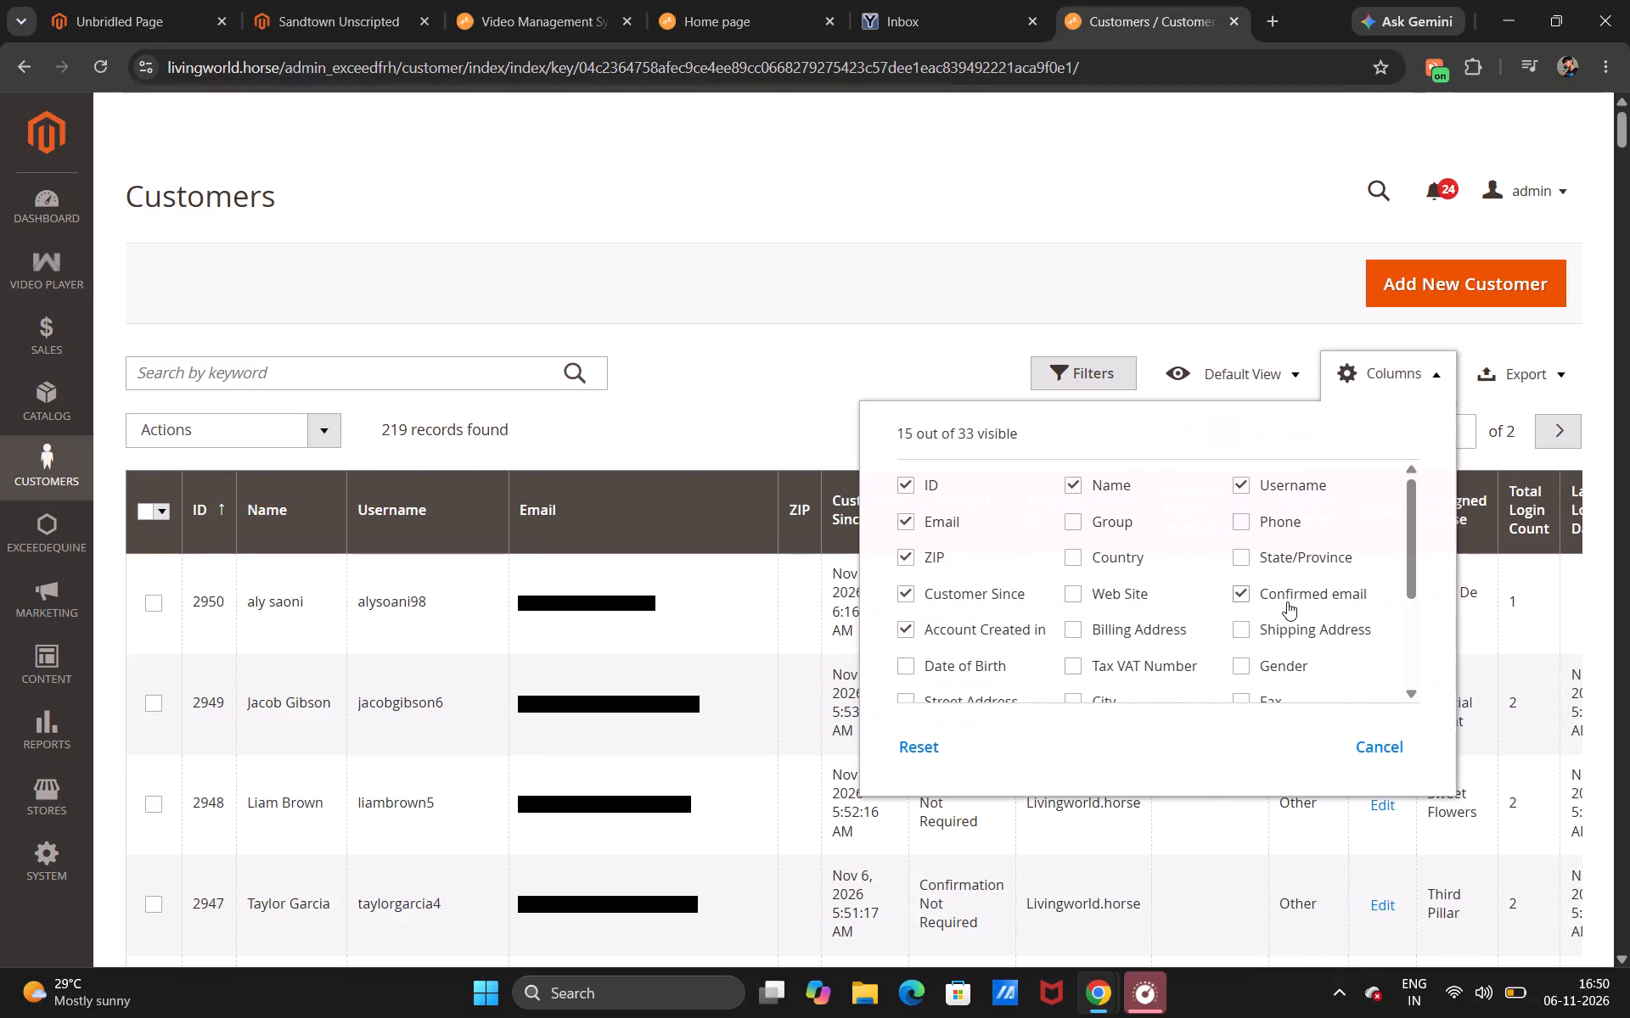
Hide the Confirmed email, Customer Phone Number and Platform Referral columns in the Customers grid.
left_click_drag(1409, 536, 1411, 593)
left_click(1330, 478)
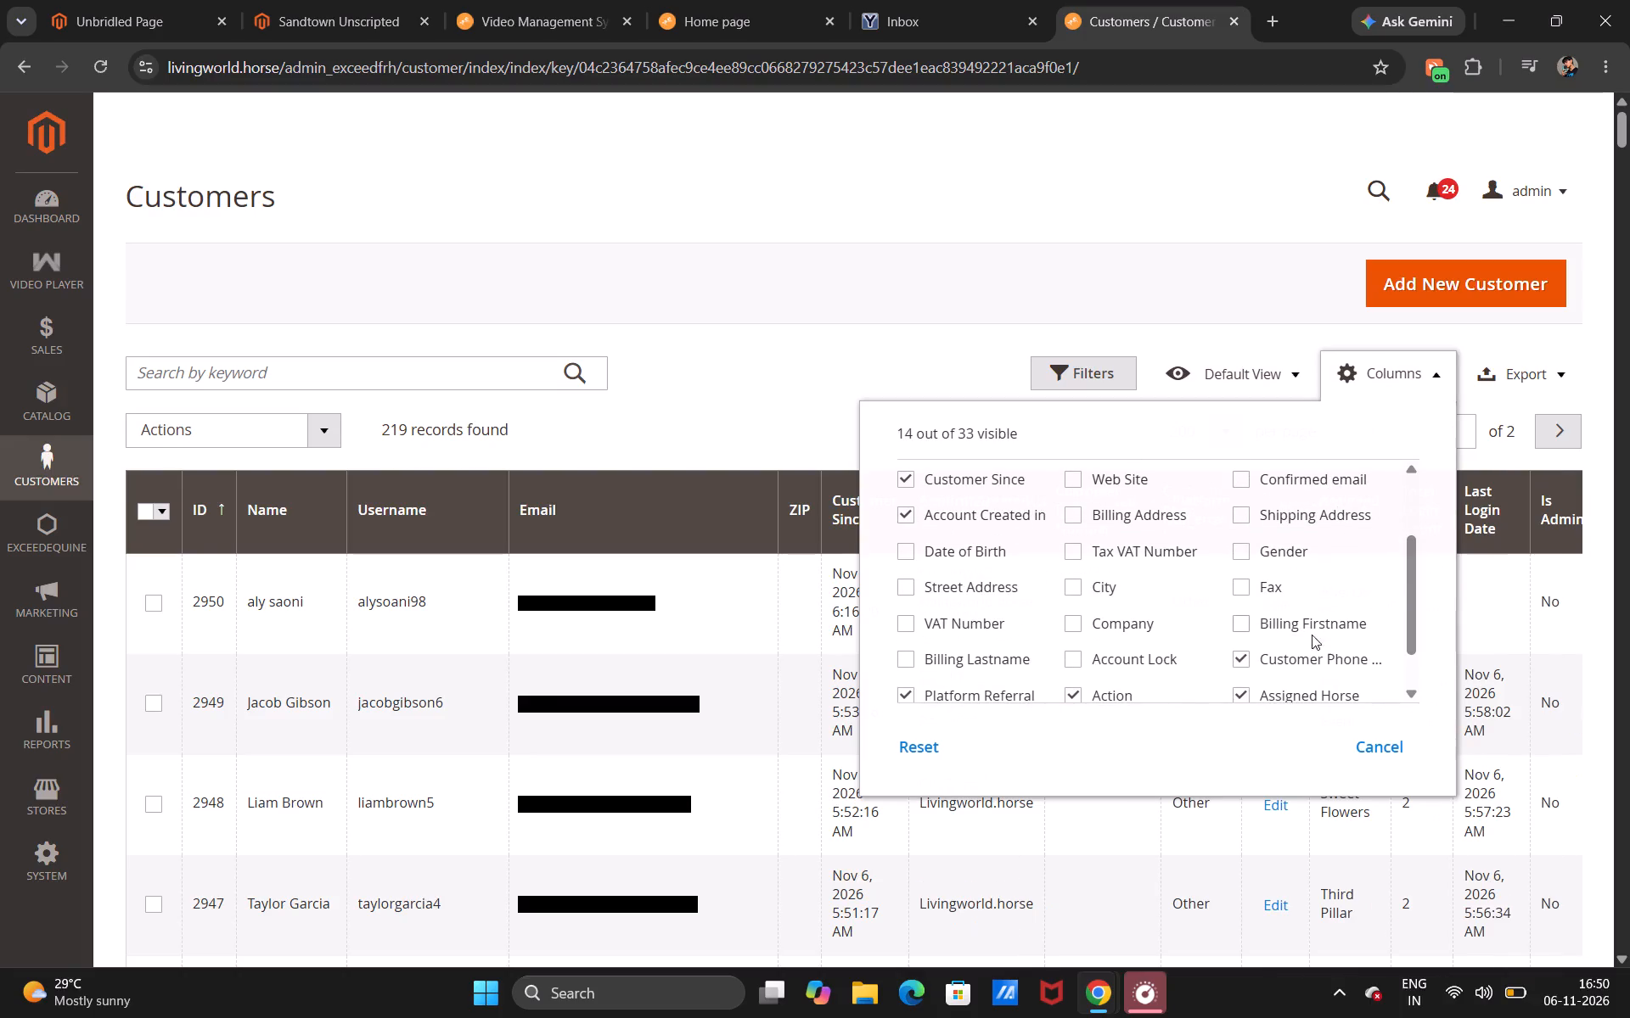
left_click(1305, 654)
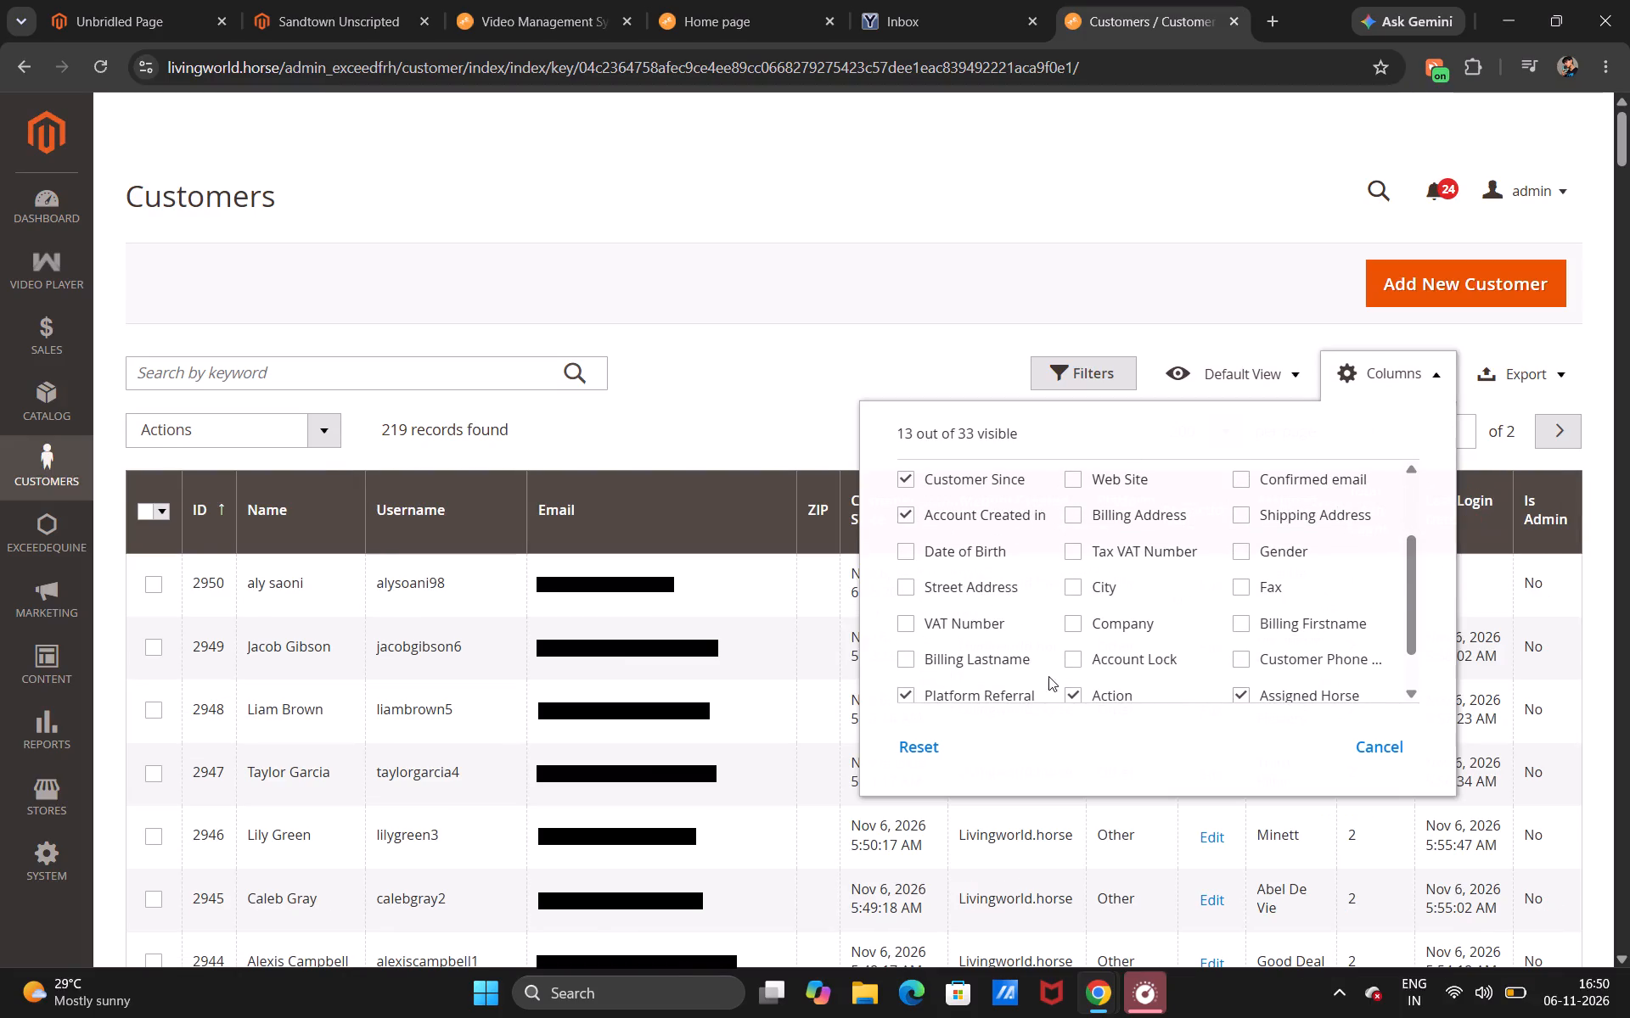
left_click(957, 697)
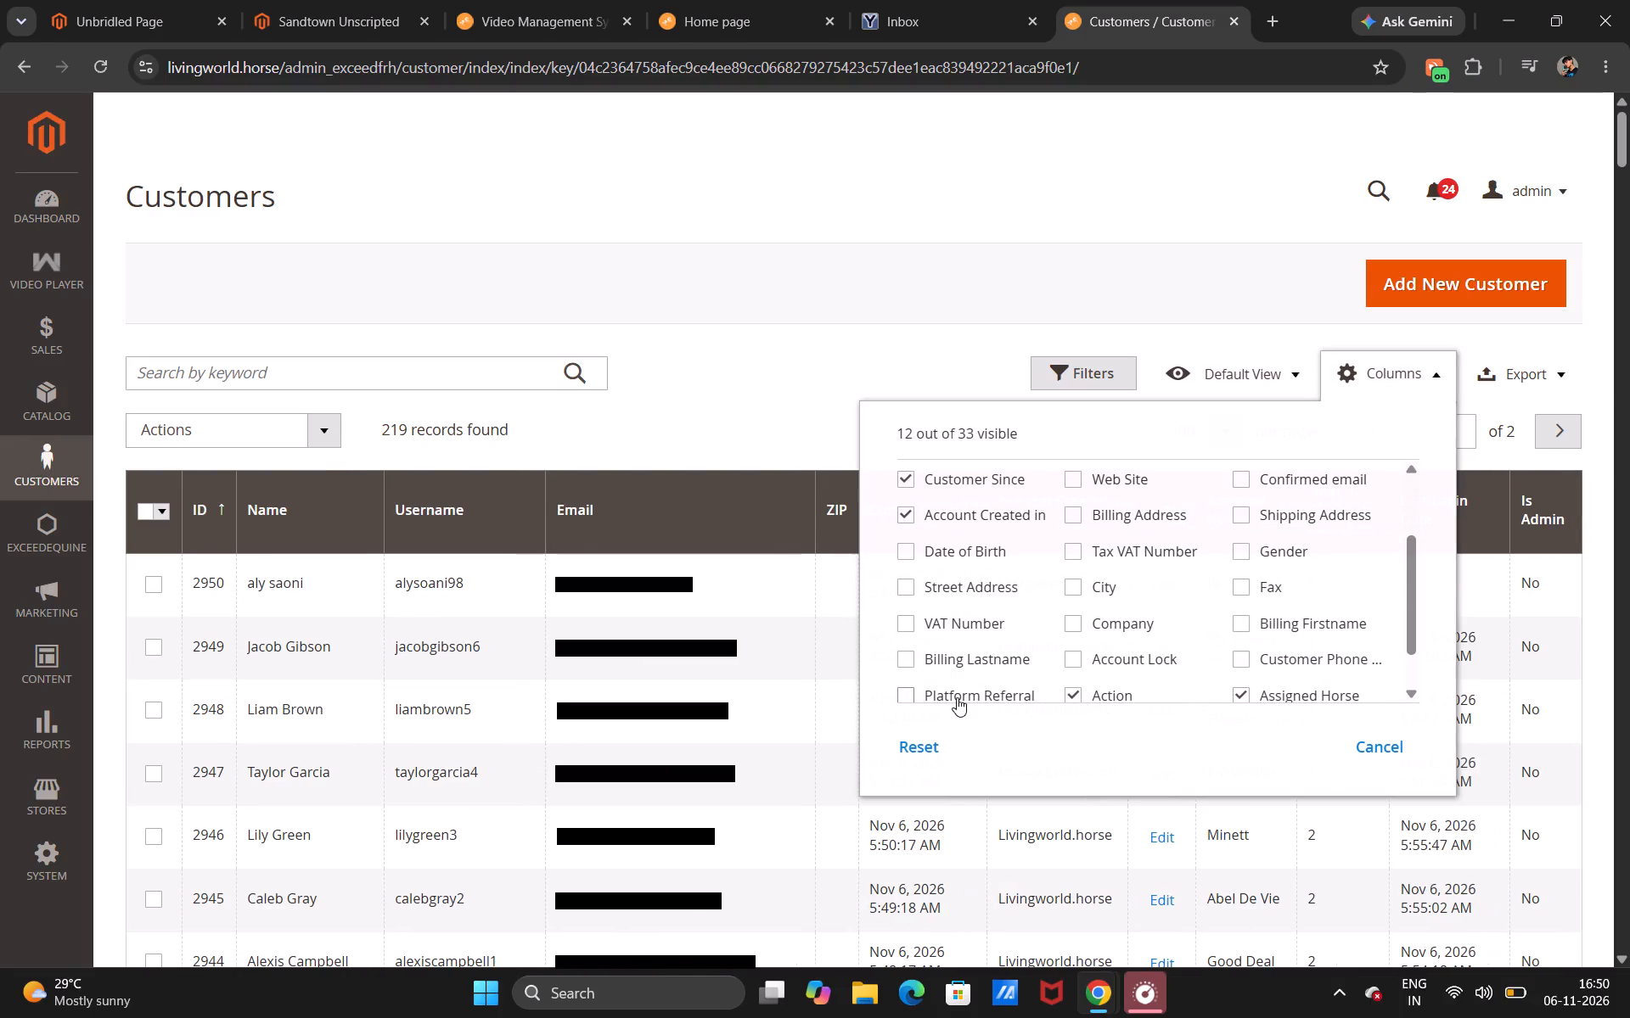
left_click(736, 345)
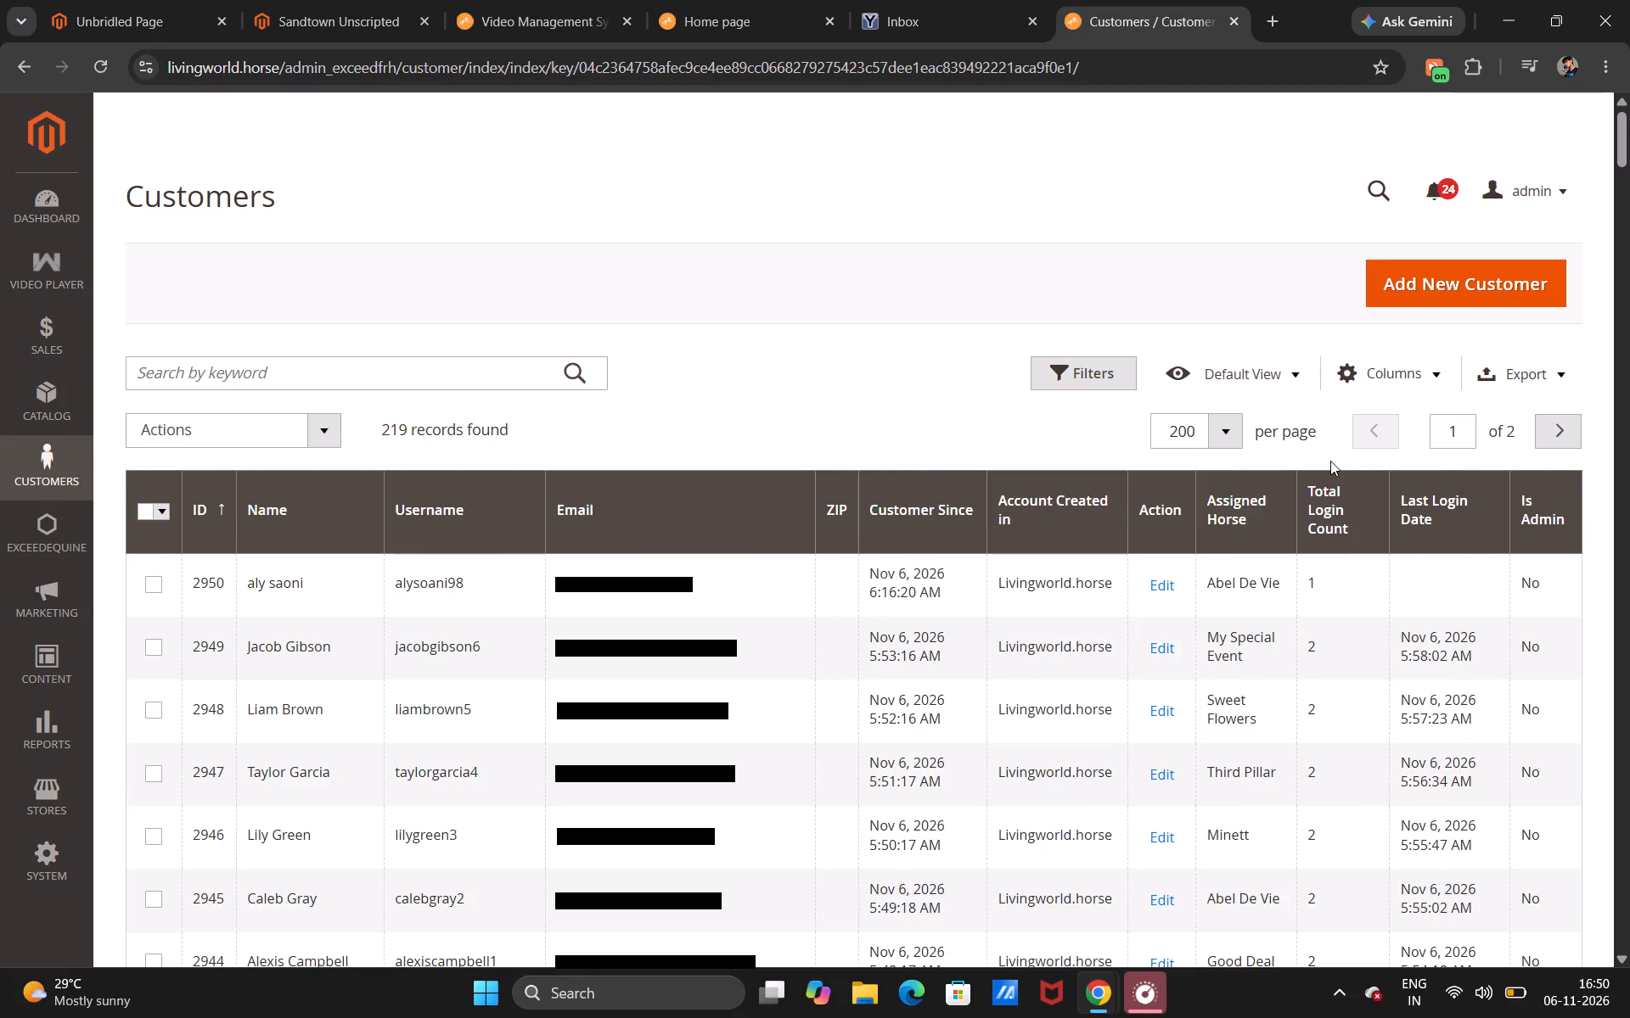
Hide the ZIP column in the Customers grid.
left_click(1399, 366)
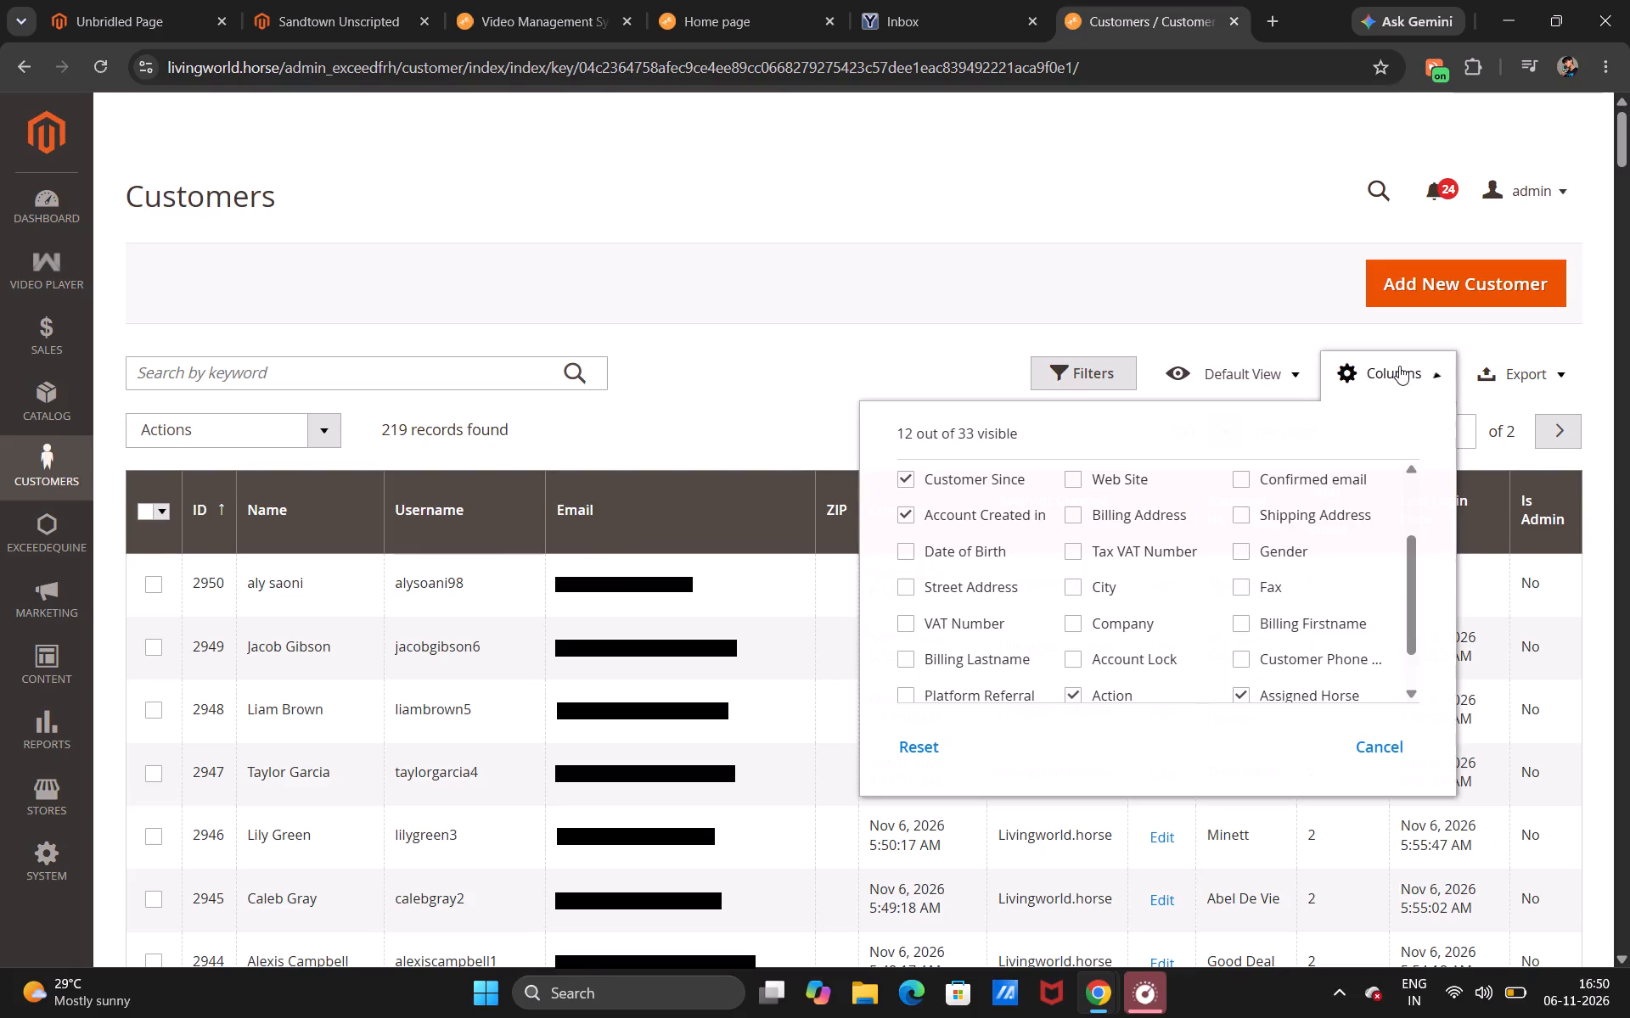
left_click_drag(1405, 558, 1402, 487)
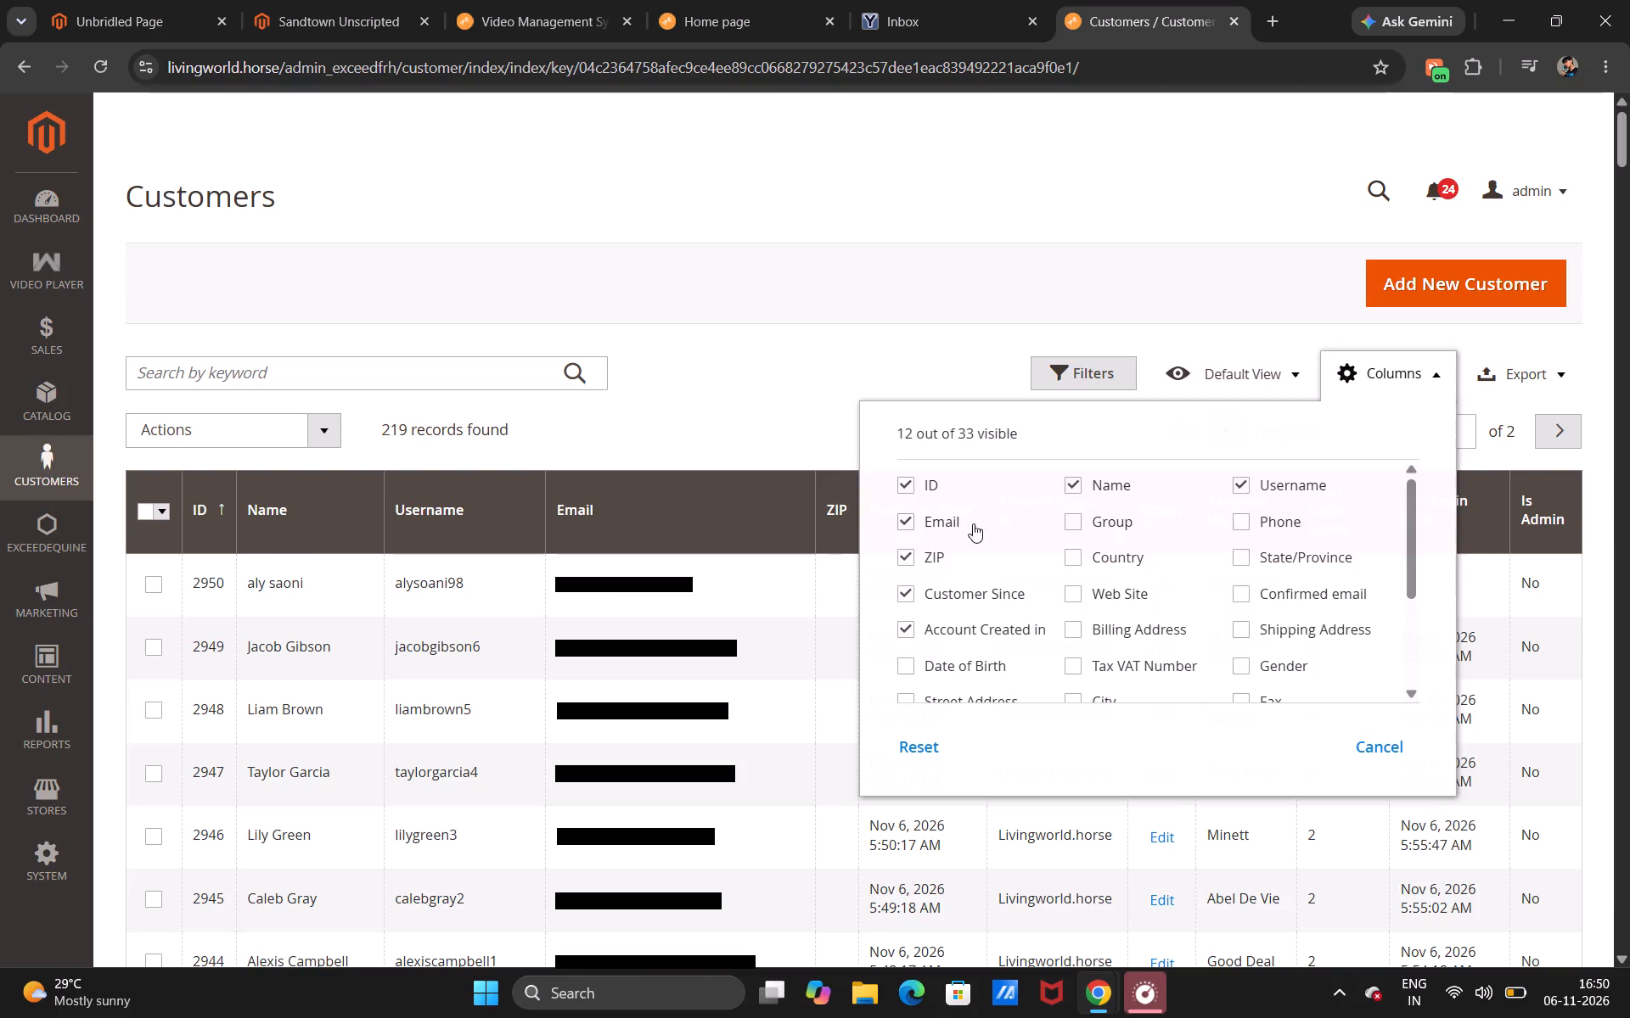
left_click(913, 556)
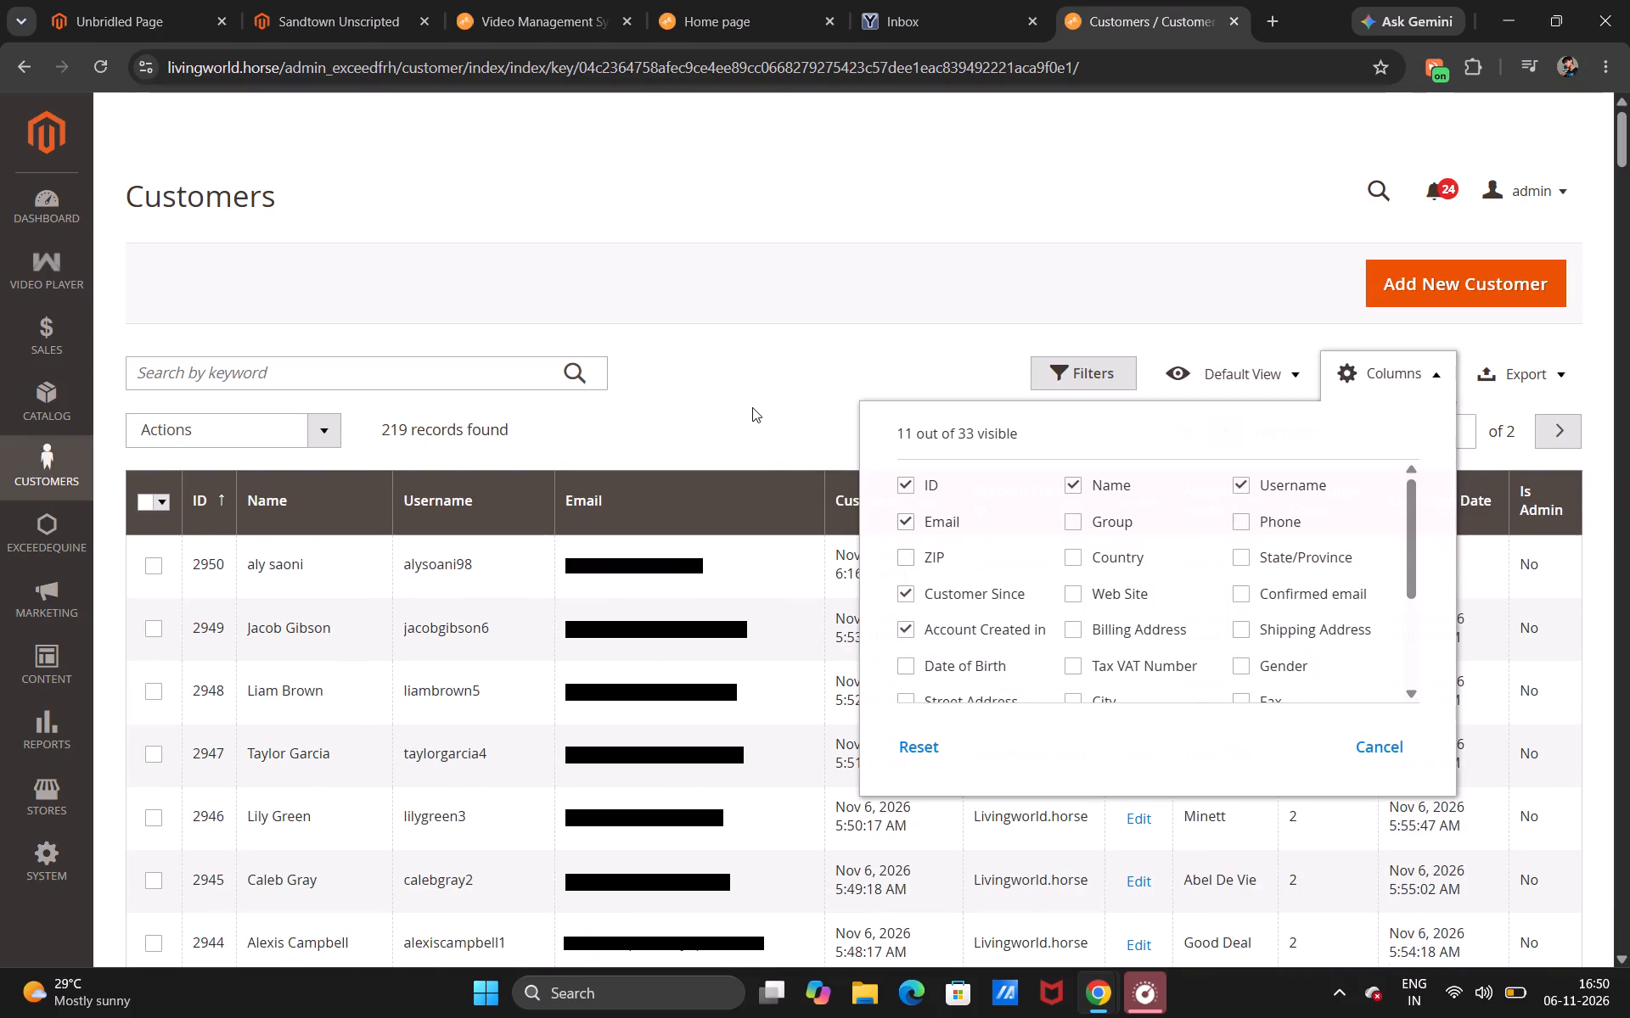
left_click(752, 407)
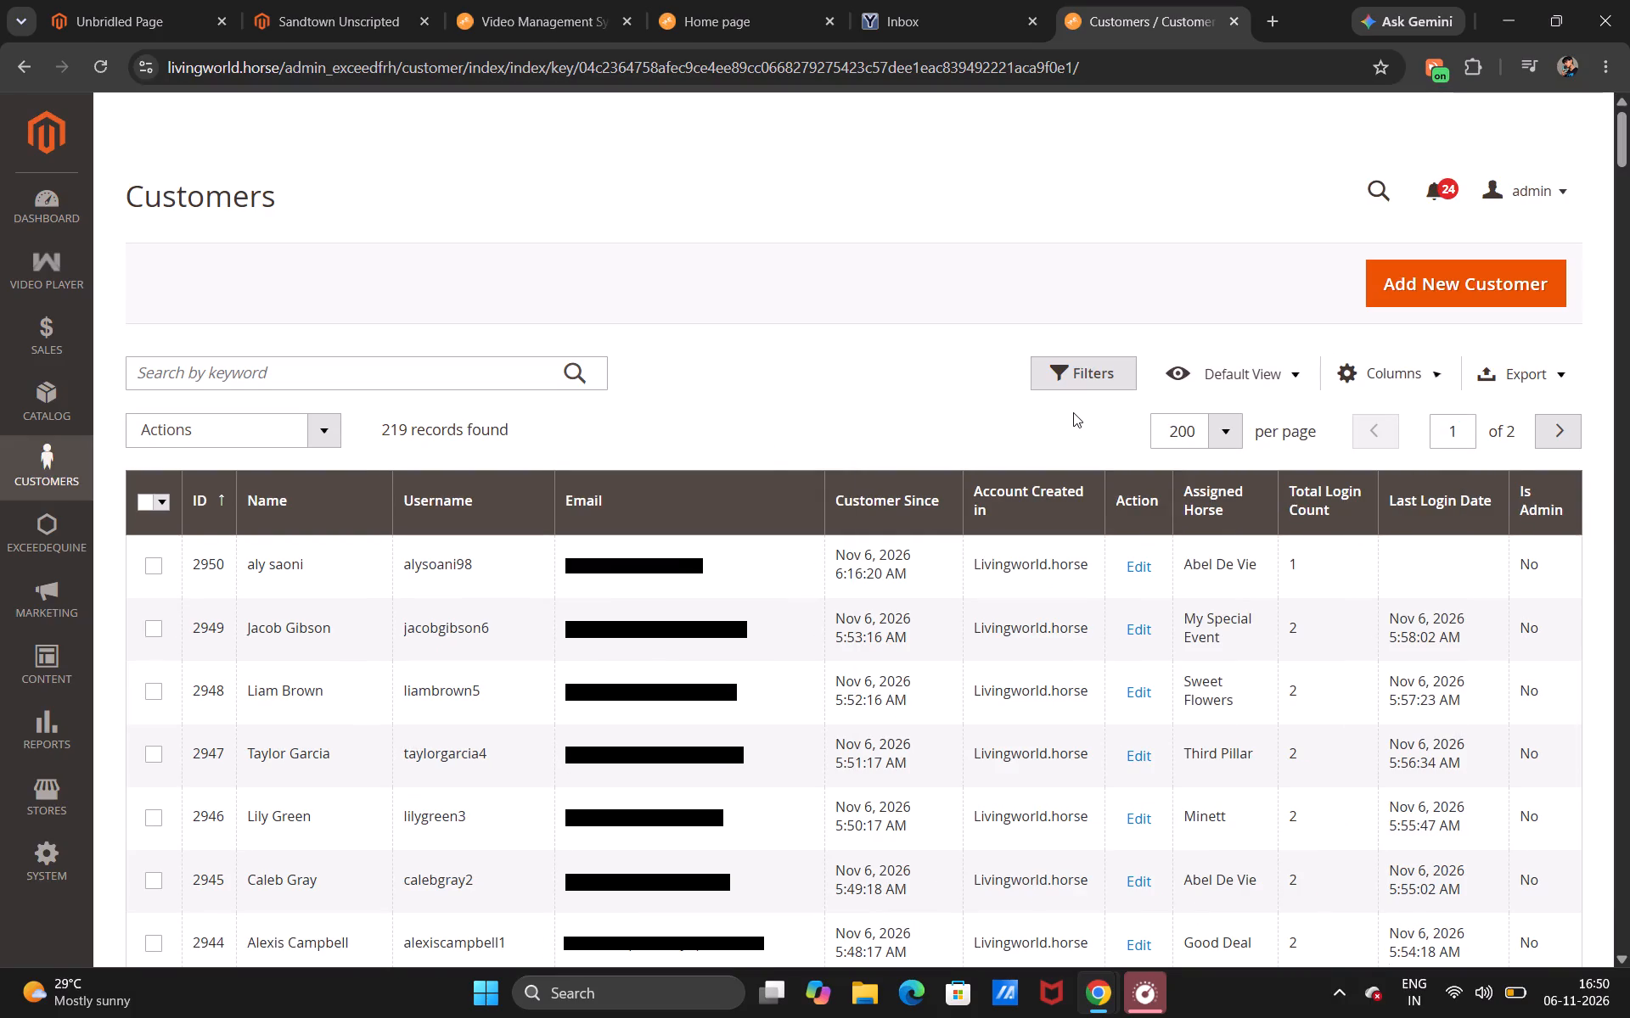
left_click(1137, 566)
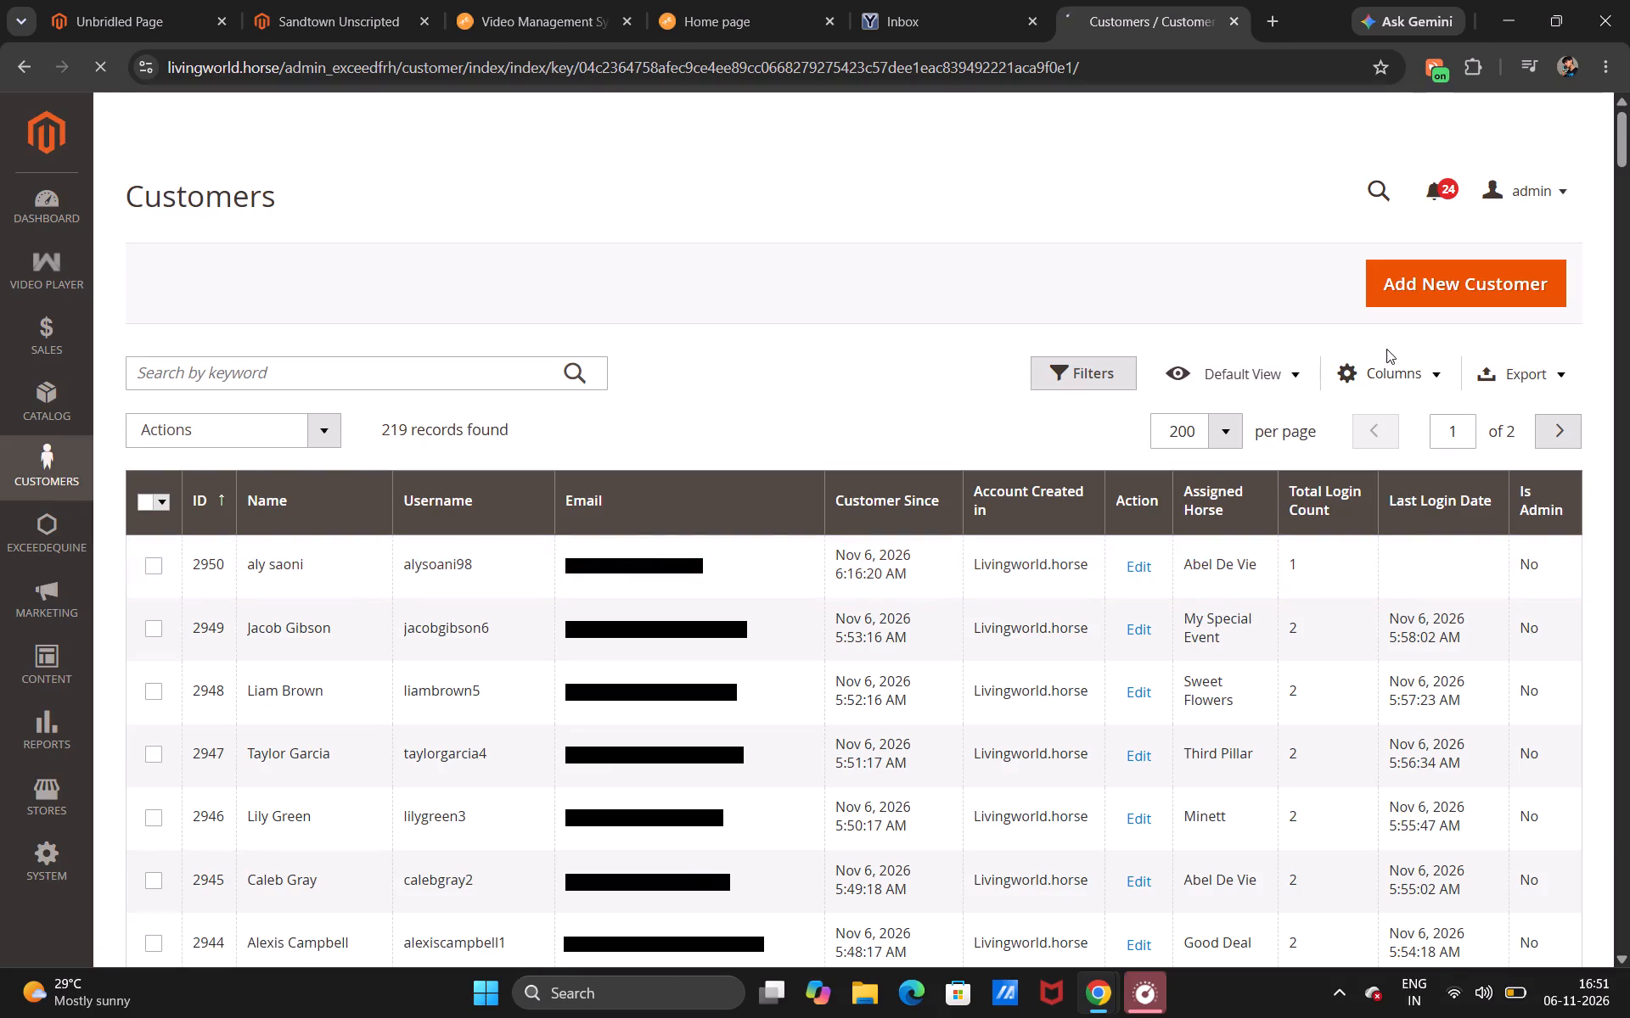
Hide the Account Created in column in the Customers grid while the customer record loads.
left_click(1389, 377)
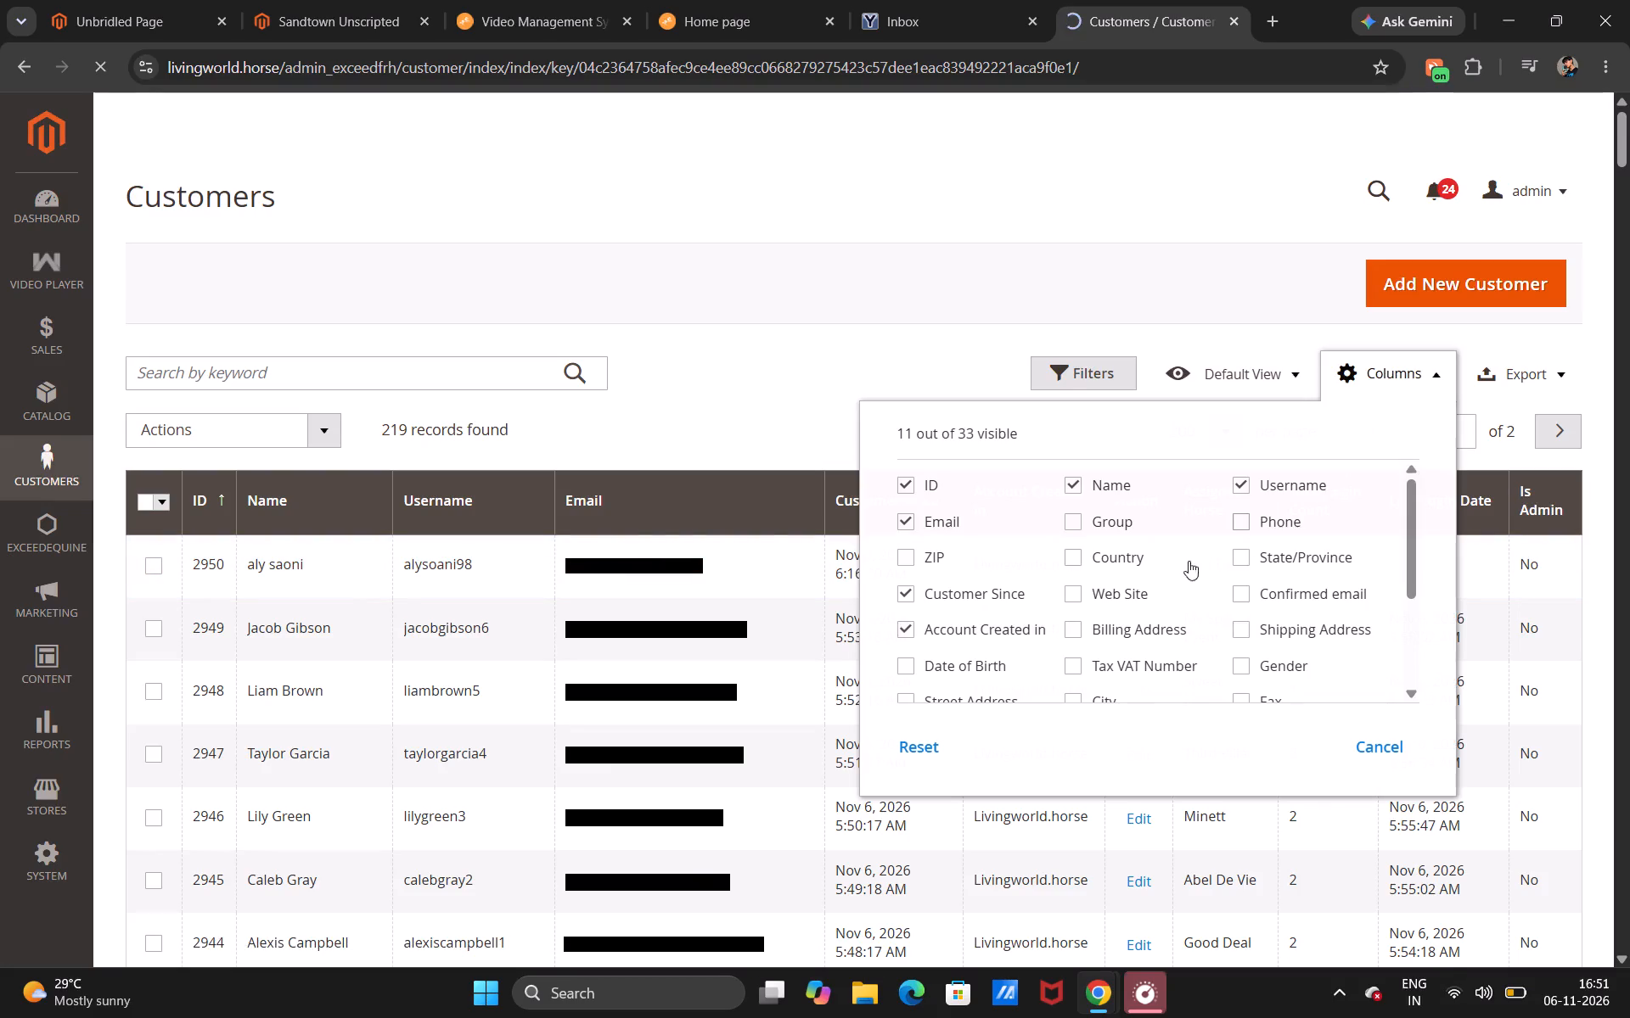
left_click(993, 629)
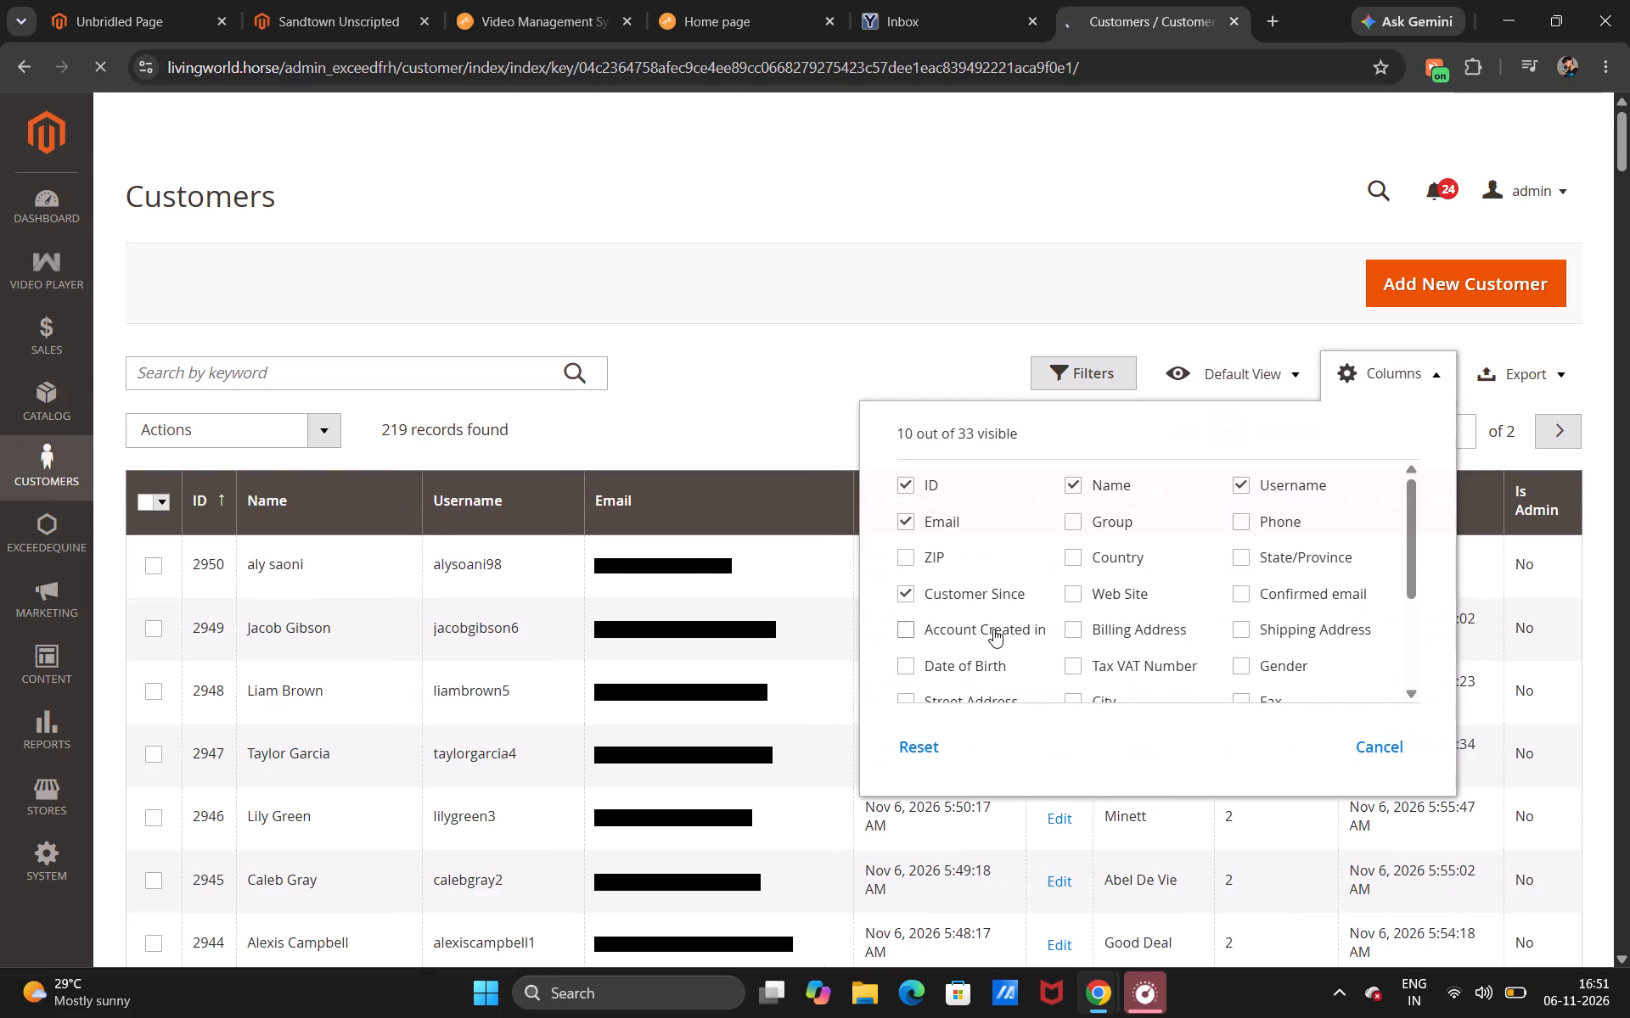
left_click(911, 351)
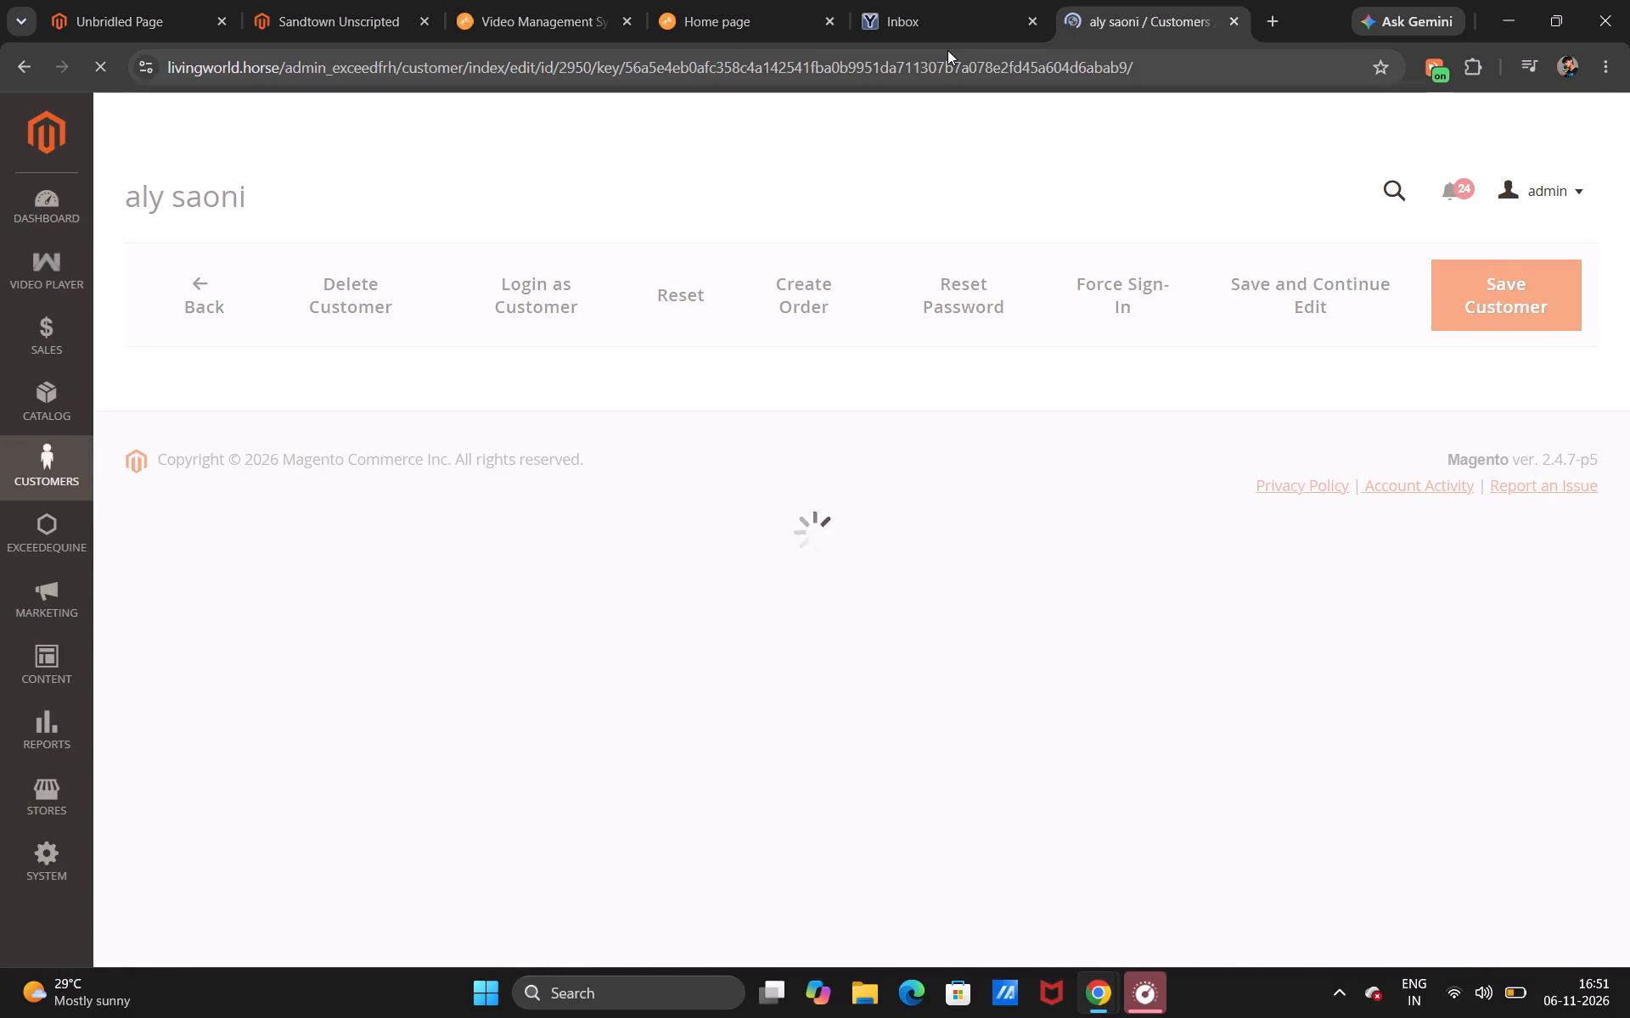
Return to the site's open home page and reconnect the interrupted Barn 1 livestream.
left_click(799, 0)
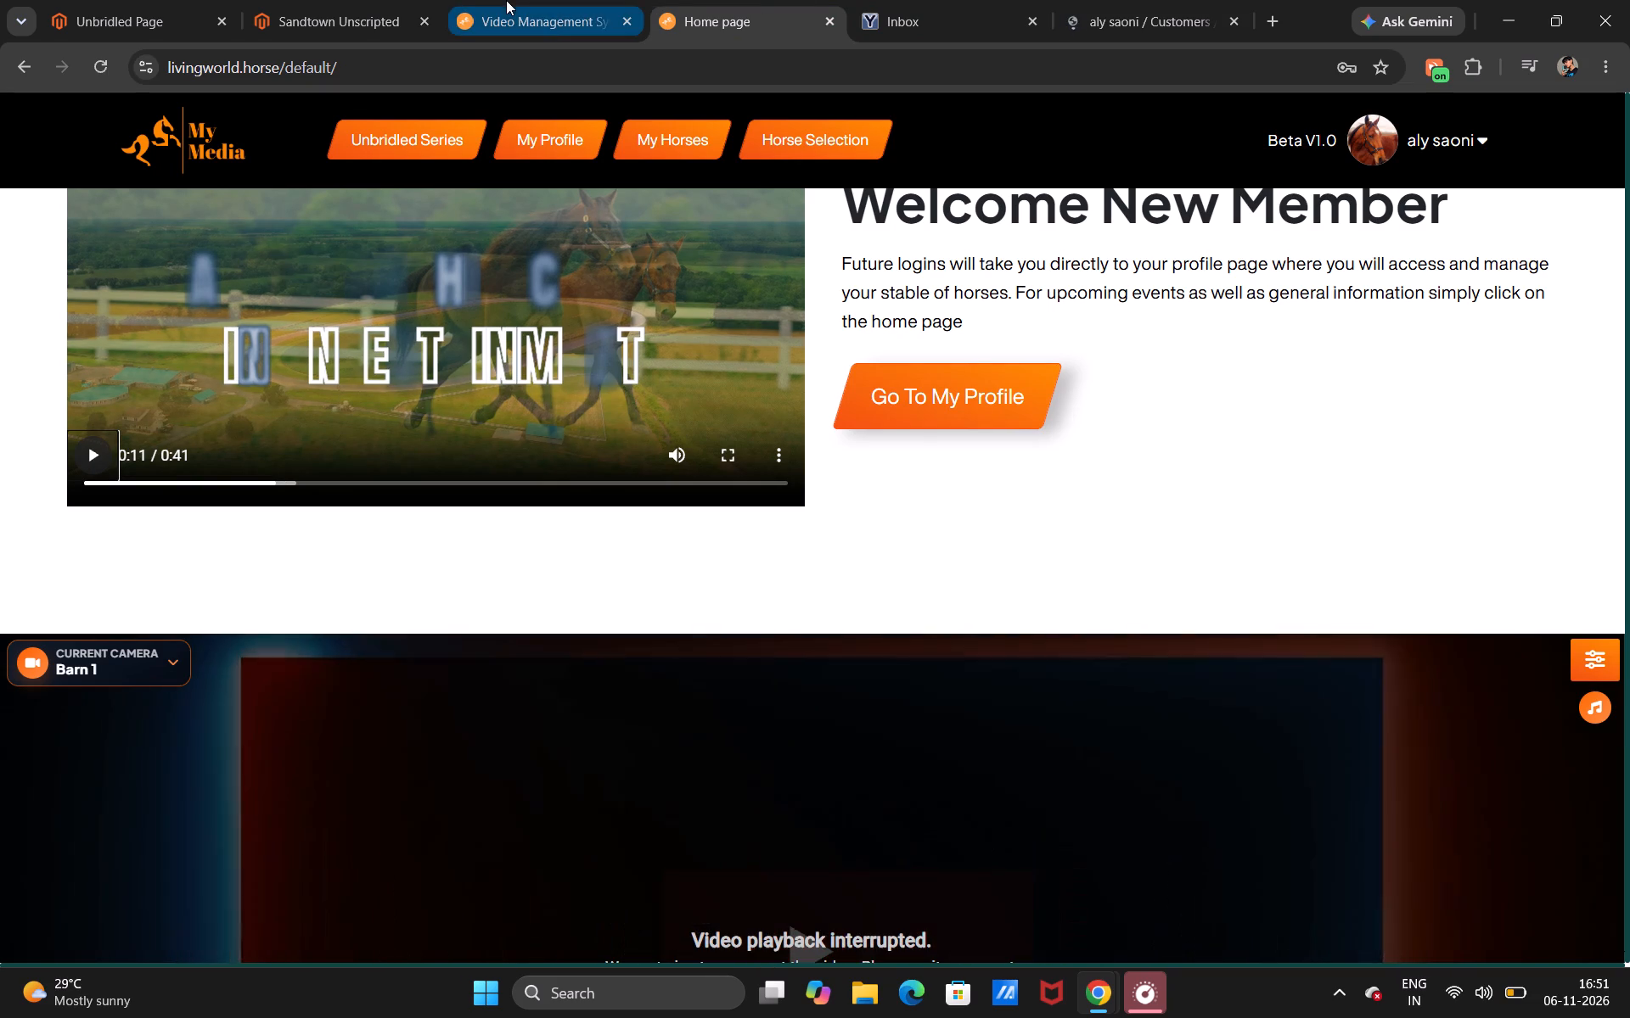
left_click(936, 555)
key("Down")
key("Down")
key("Down")
key("Down")
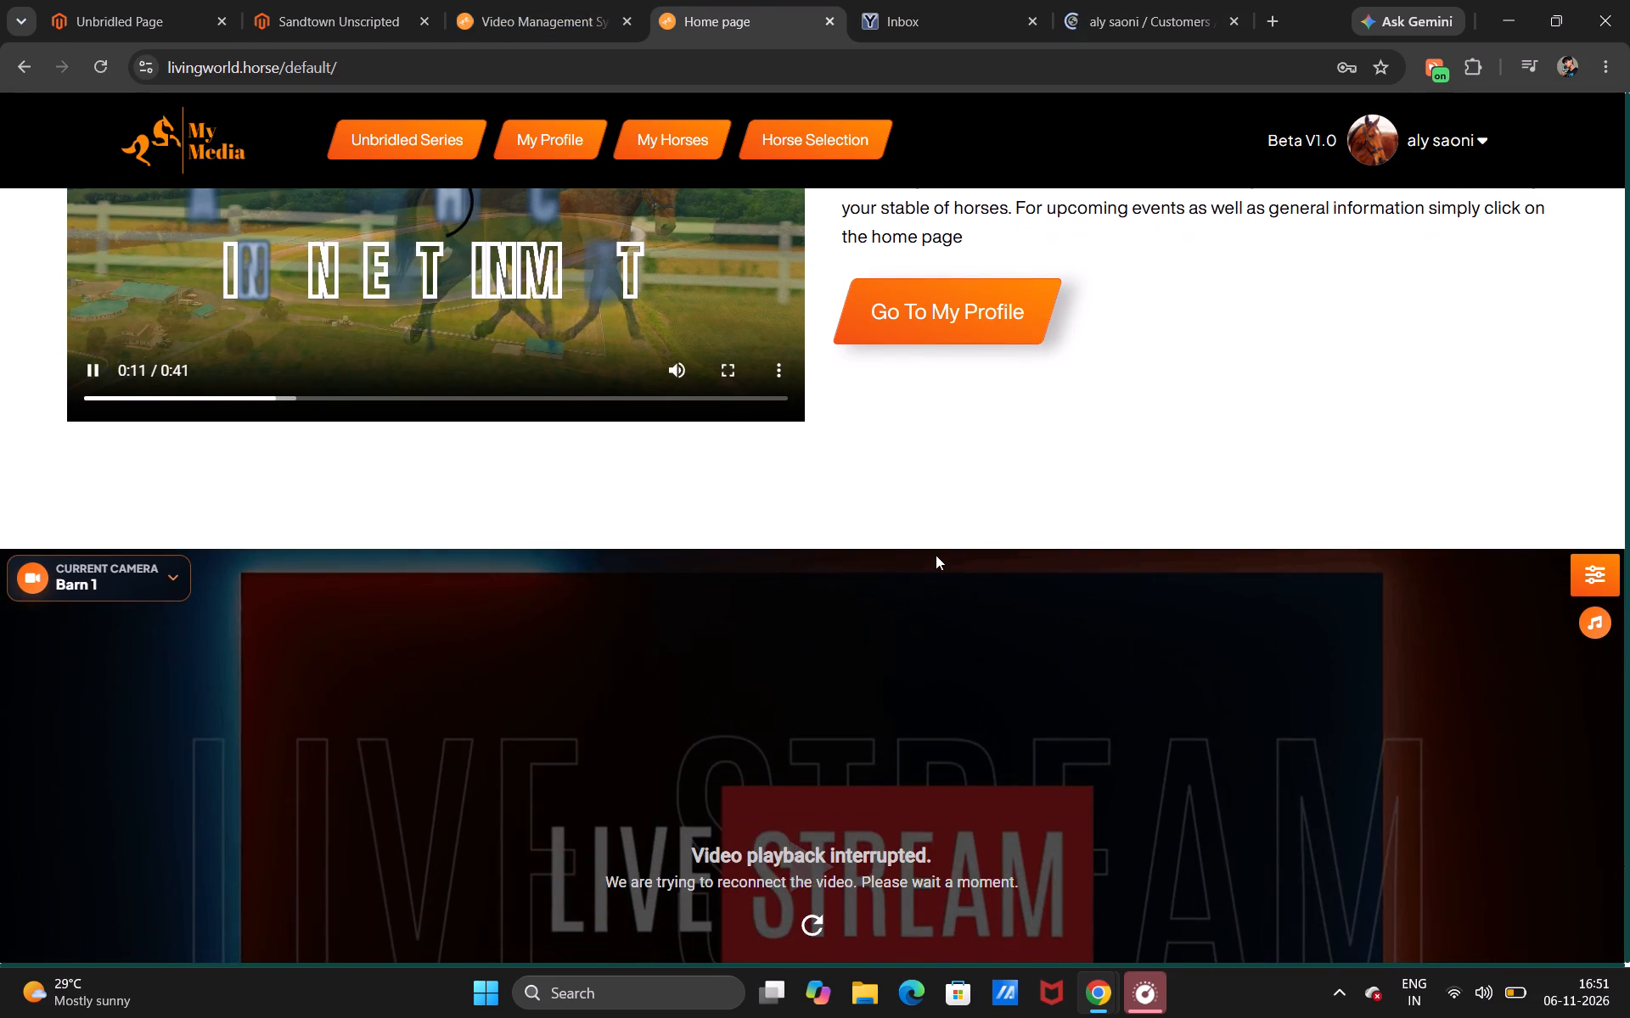
key("Down")
key("Down")
key("Down")
key("Down")
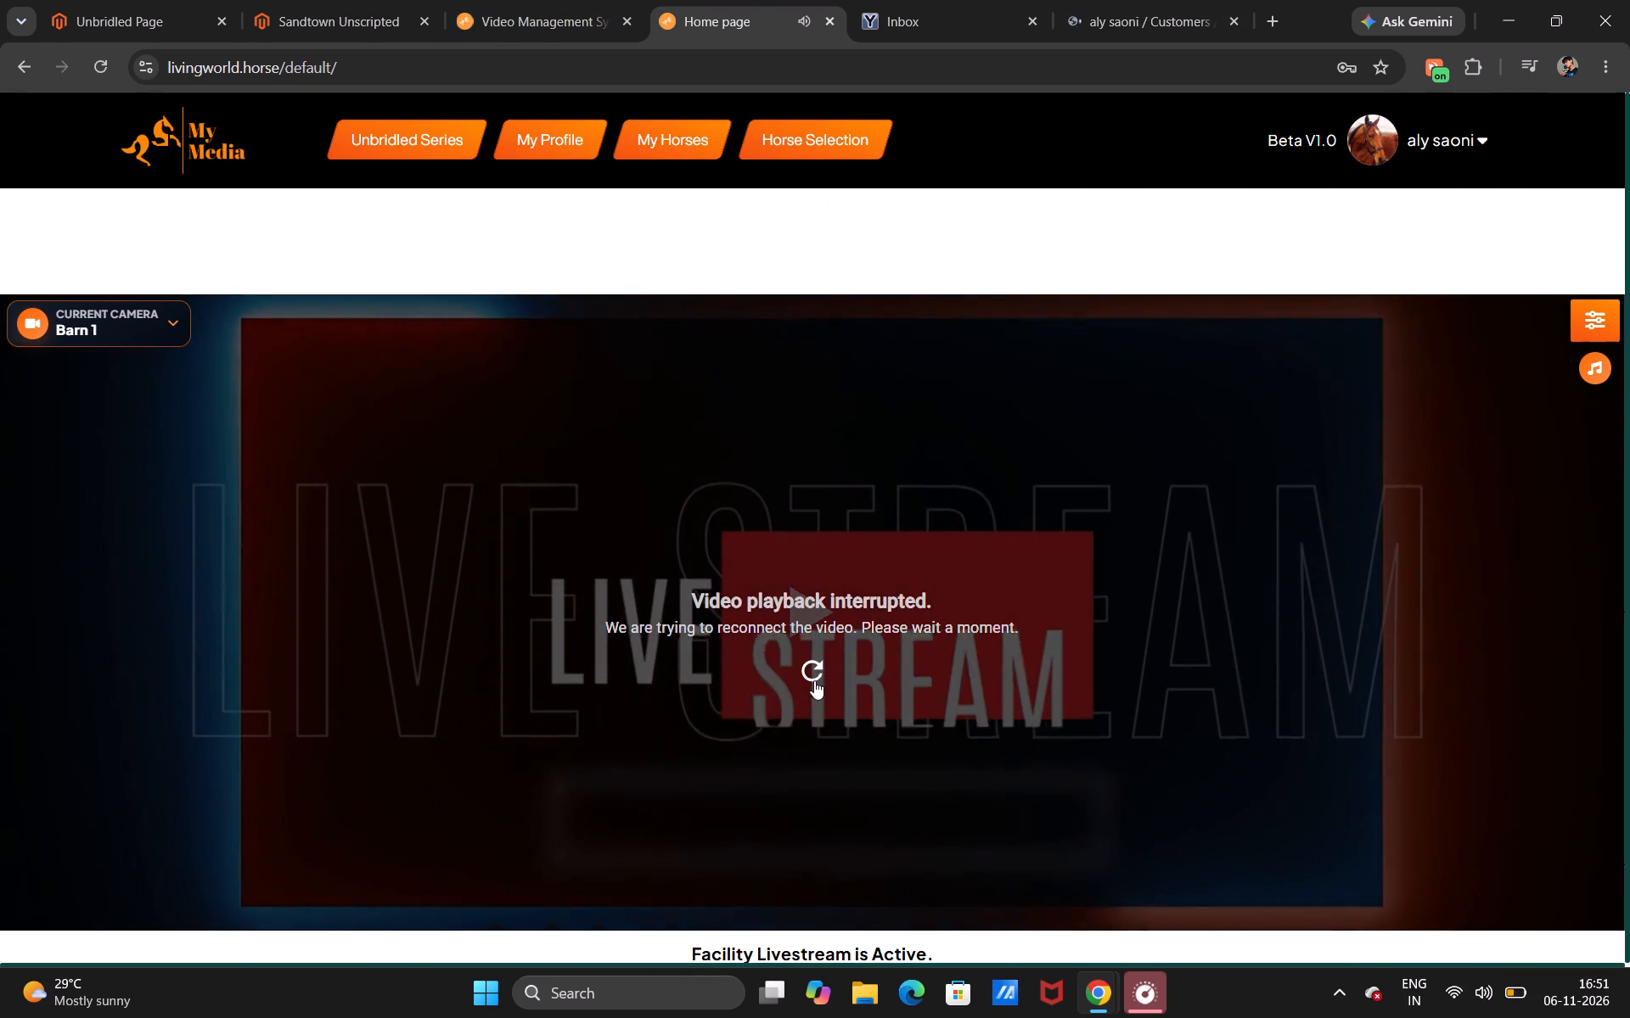
left_click(818, 672)
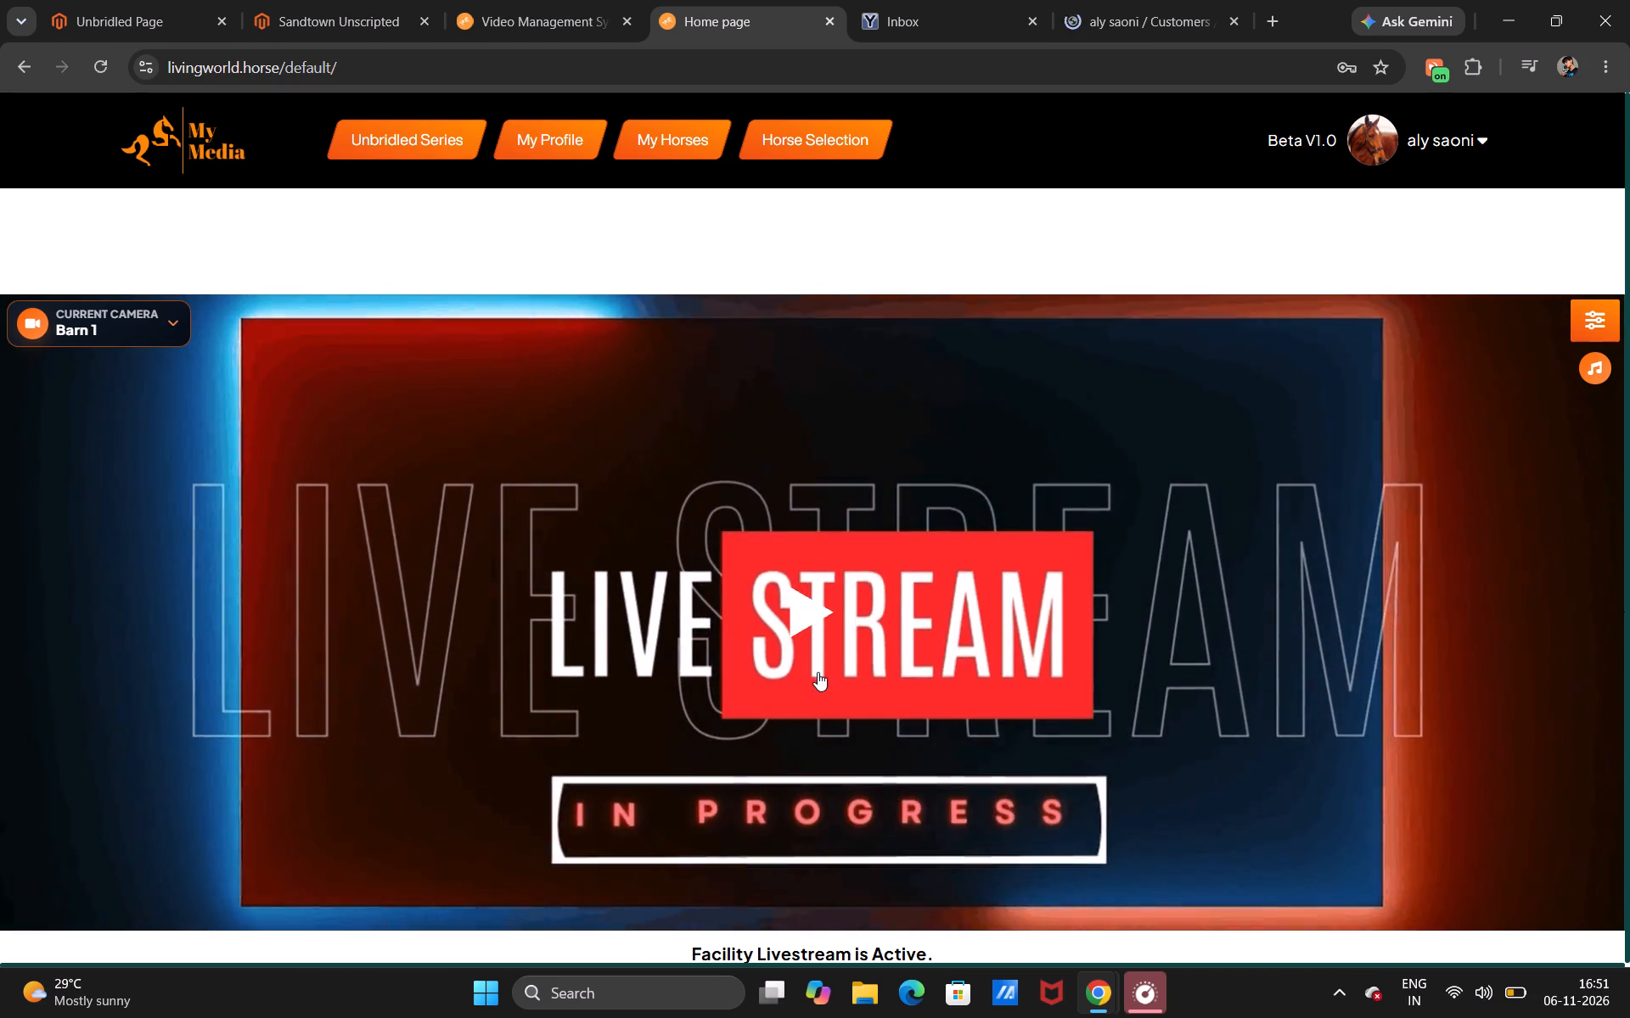
Start the Barn 1 livestream and repeatedly test its play control.
left_click(809, 616)
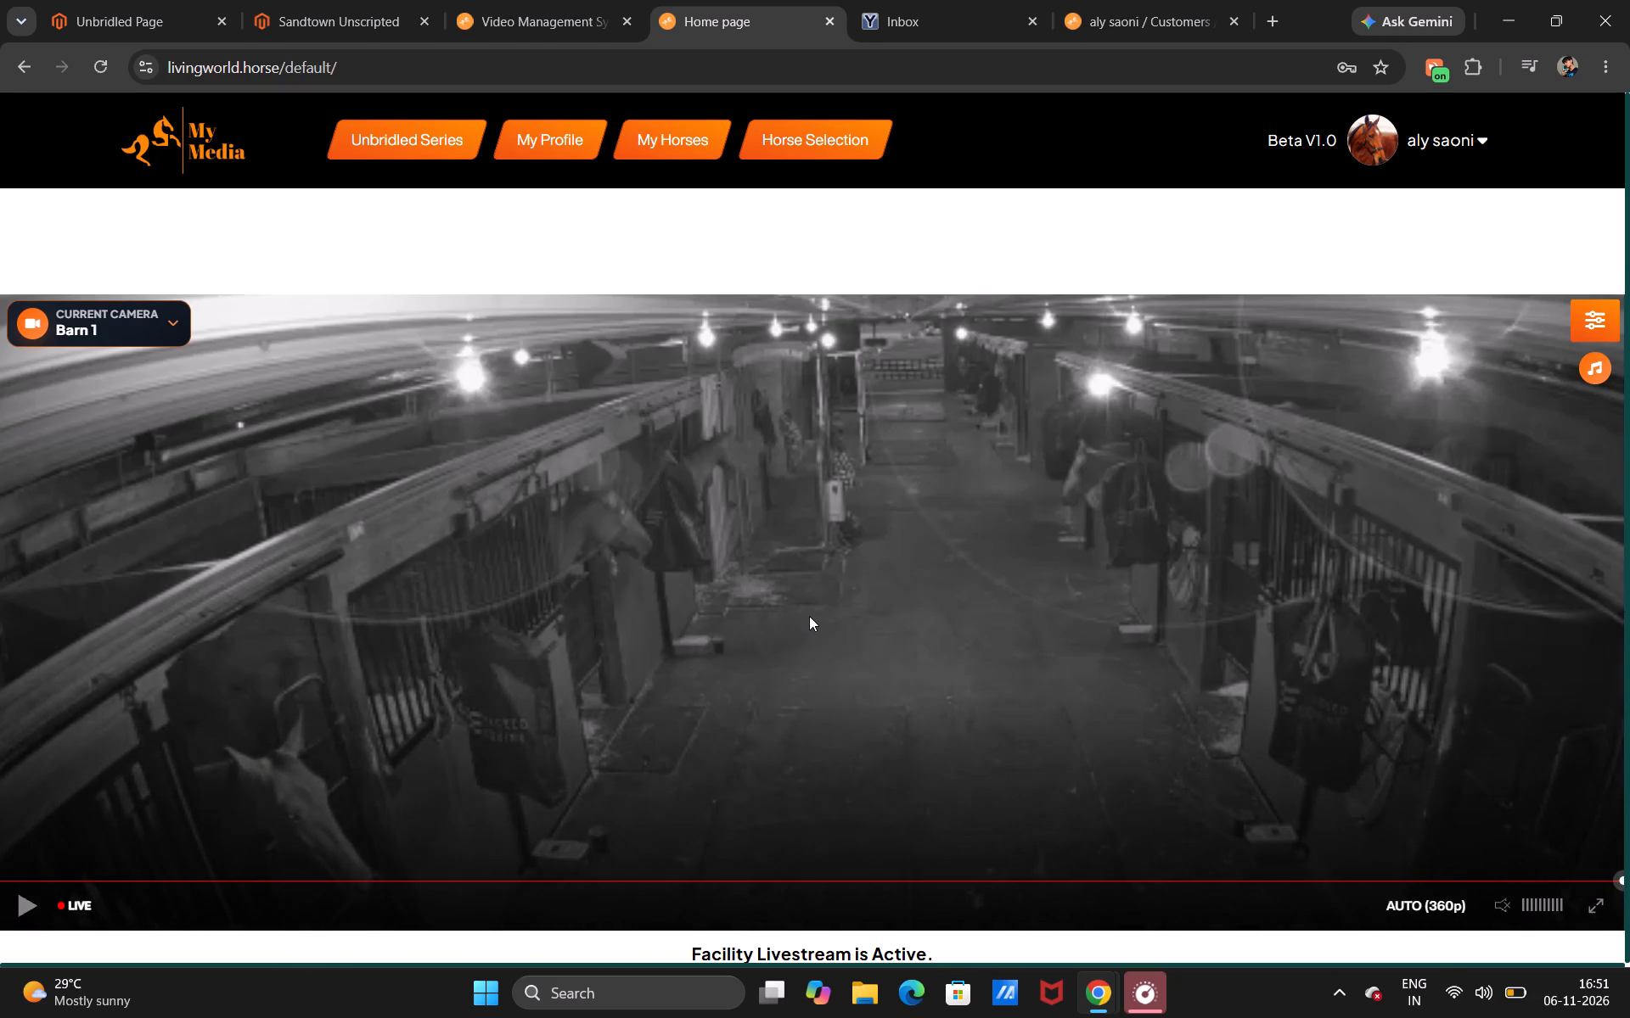
left_click(27, 915)
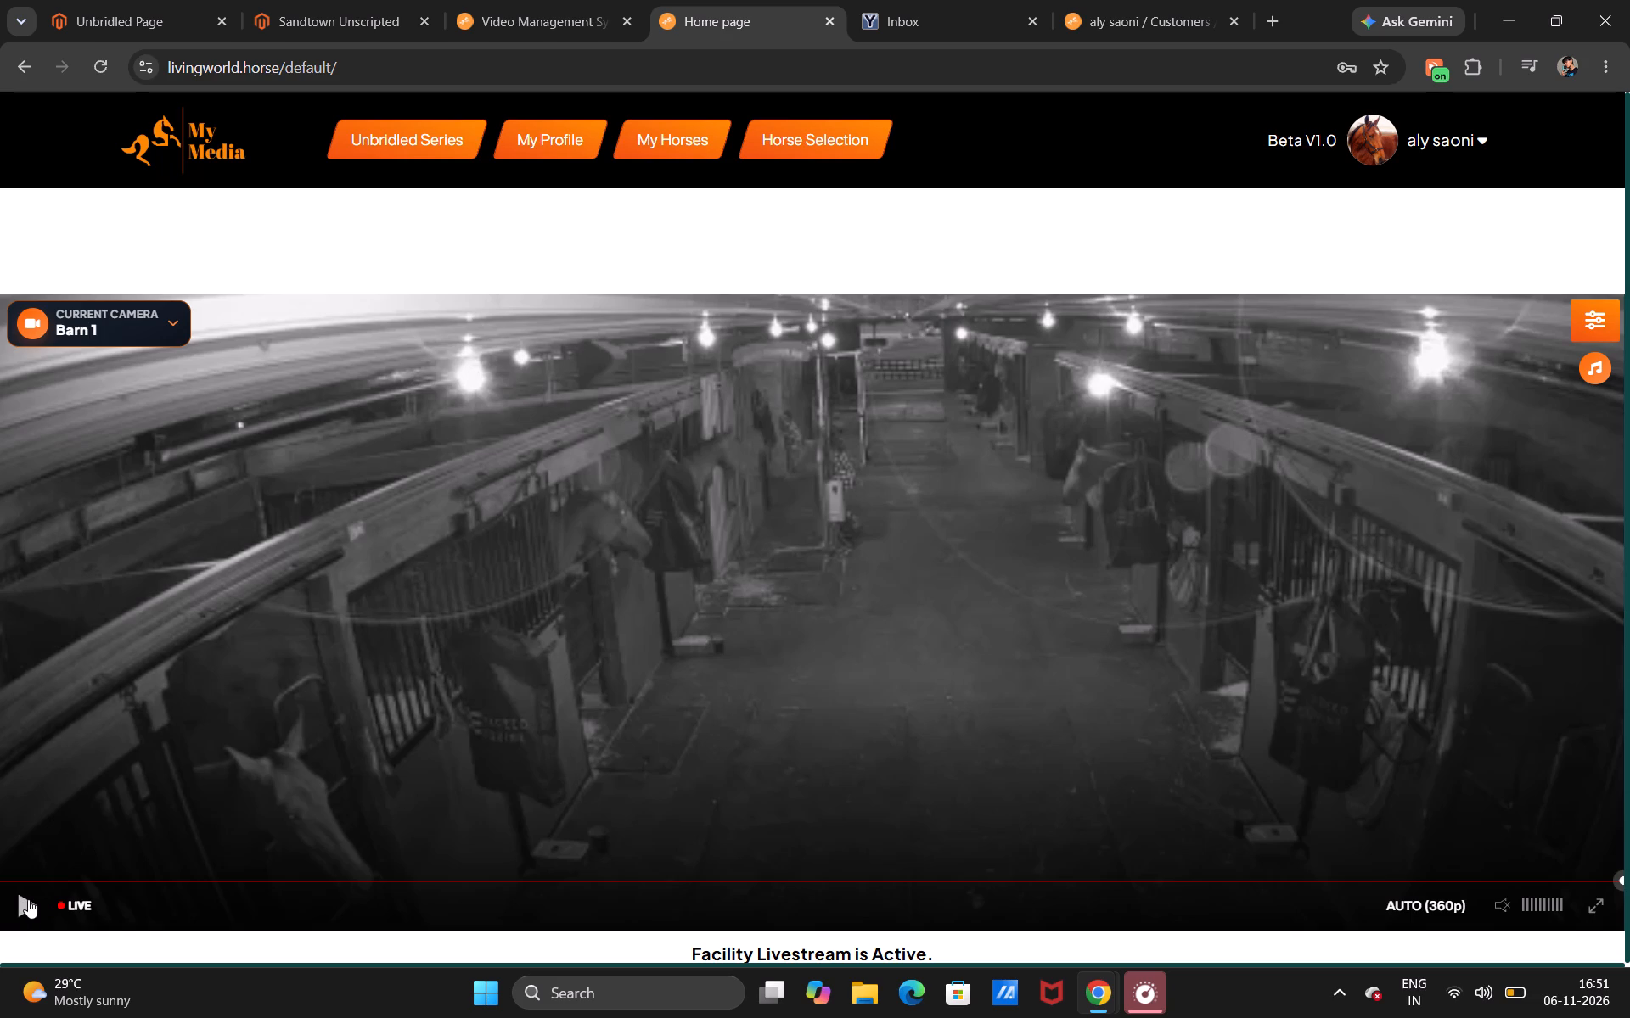
left_click(28, 899)
left_click(19, 908)
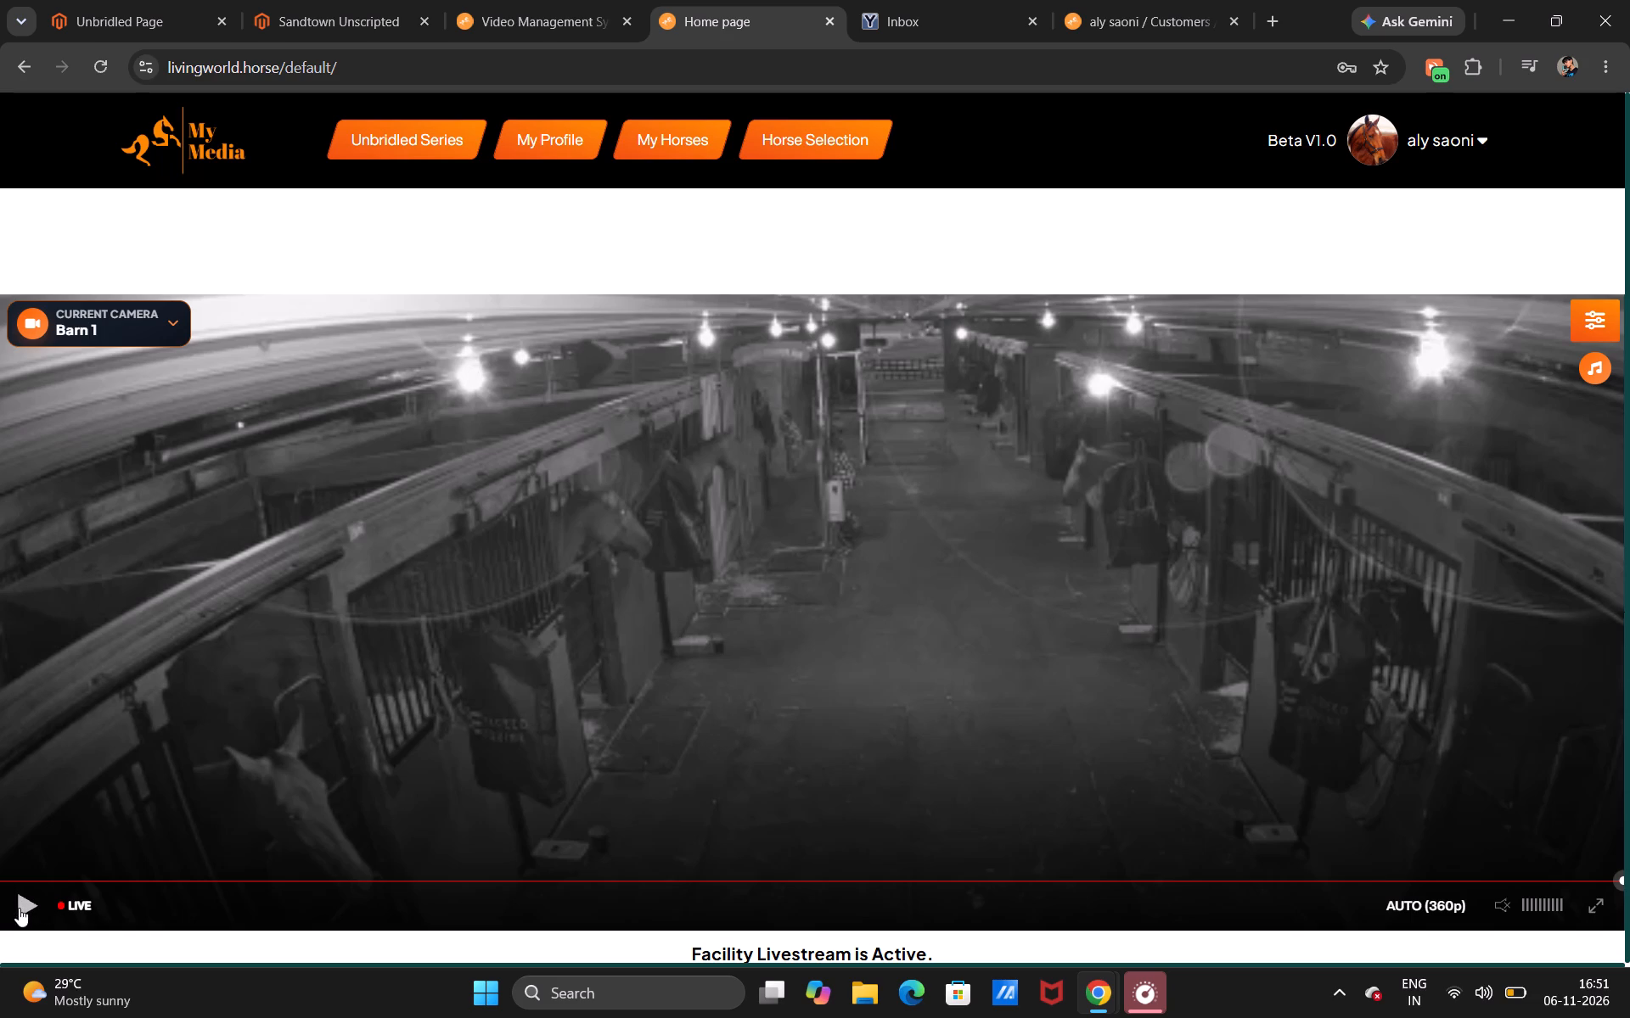
double_click(20, 908)
left_click(20, 908)
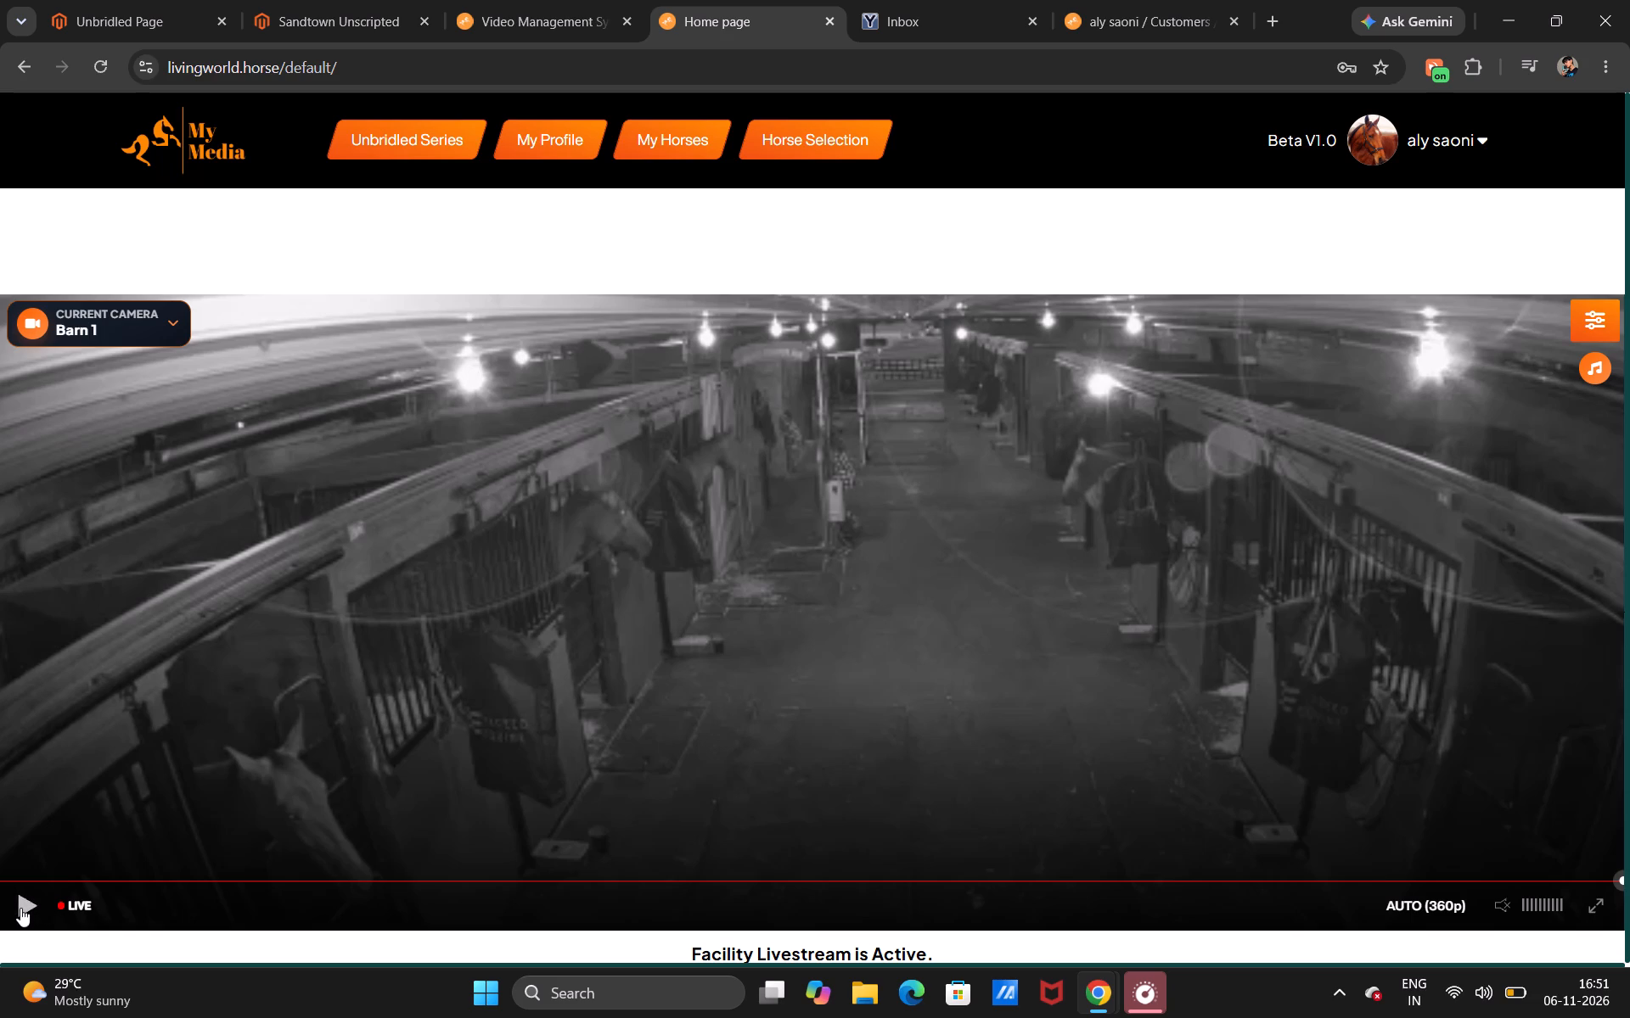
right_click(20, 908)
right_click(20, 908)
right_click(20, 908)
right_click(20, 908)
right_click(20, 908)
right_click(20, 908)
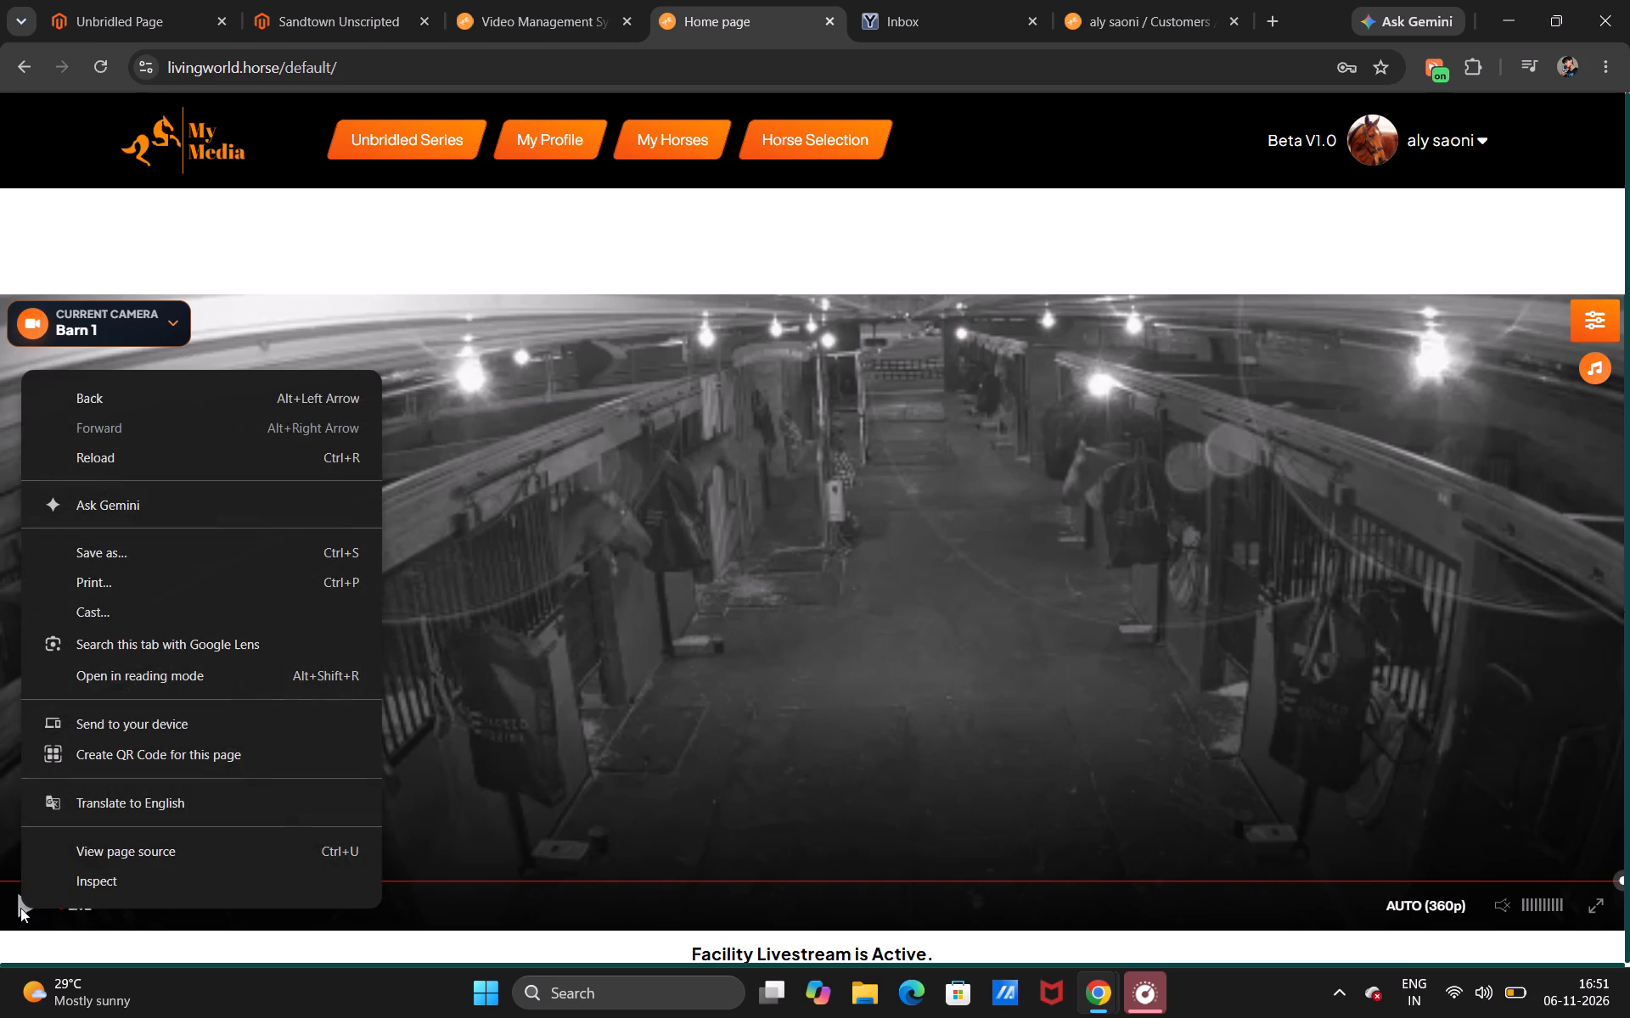
Reload the home page showing the Barn 1 livestream.
left_click(106, 69)
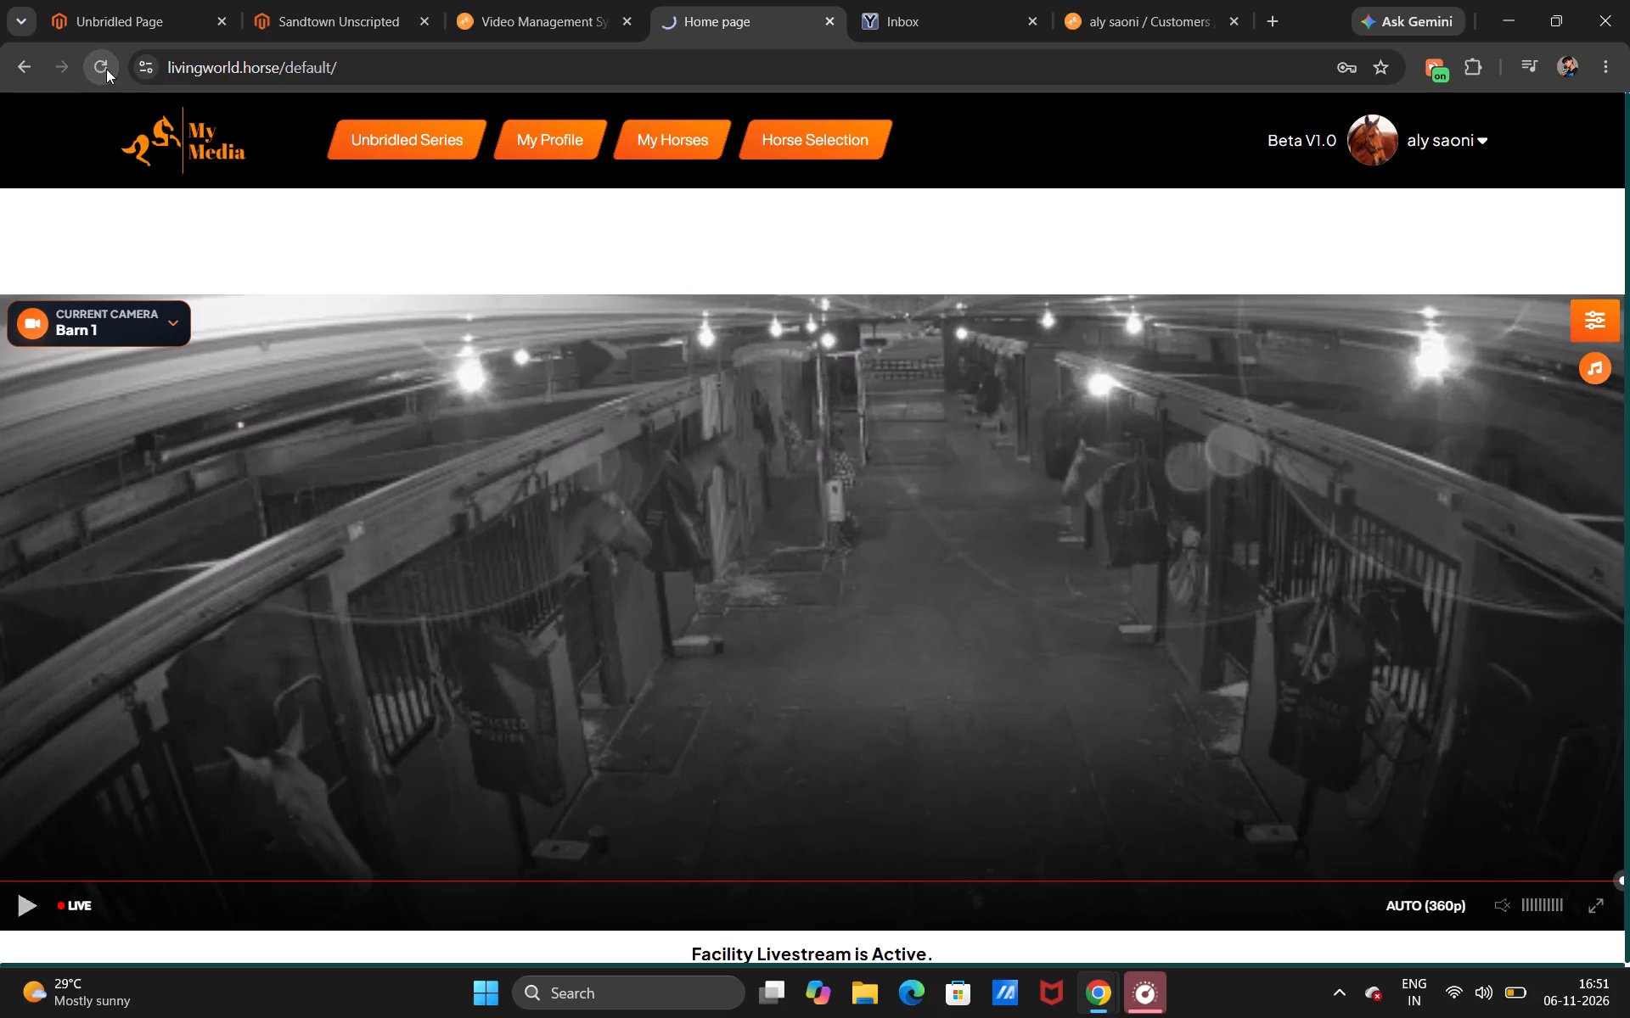
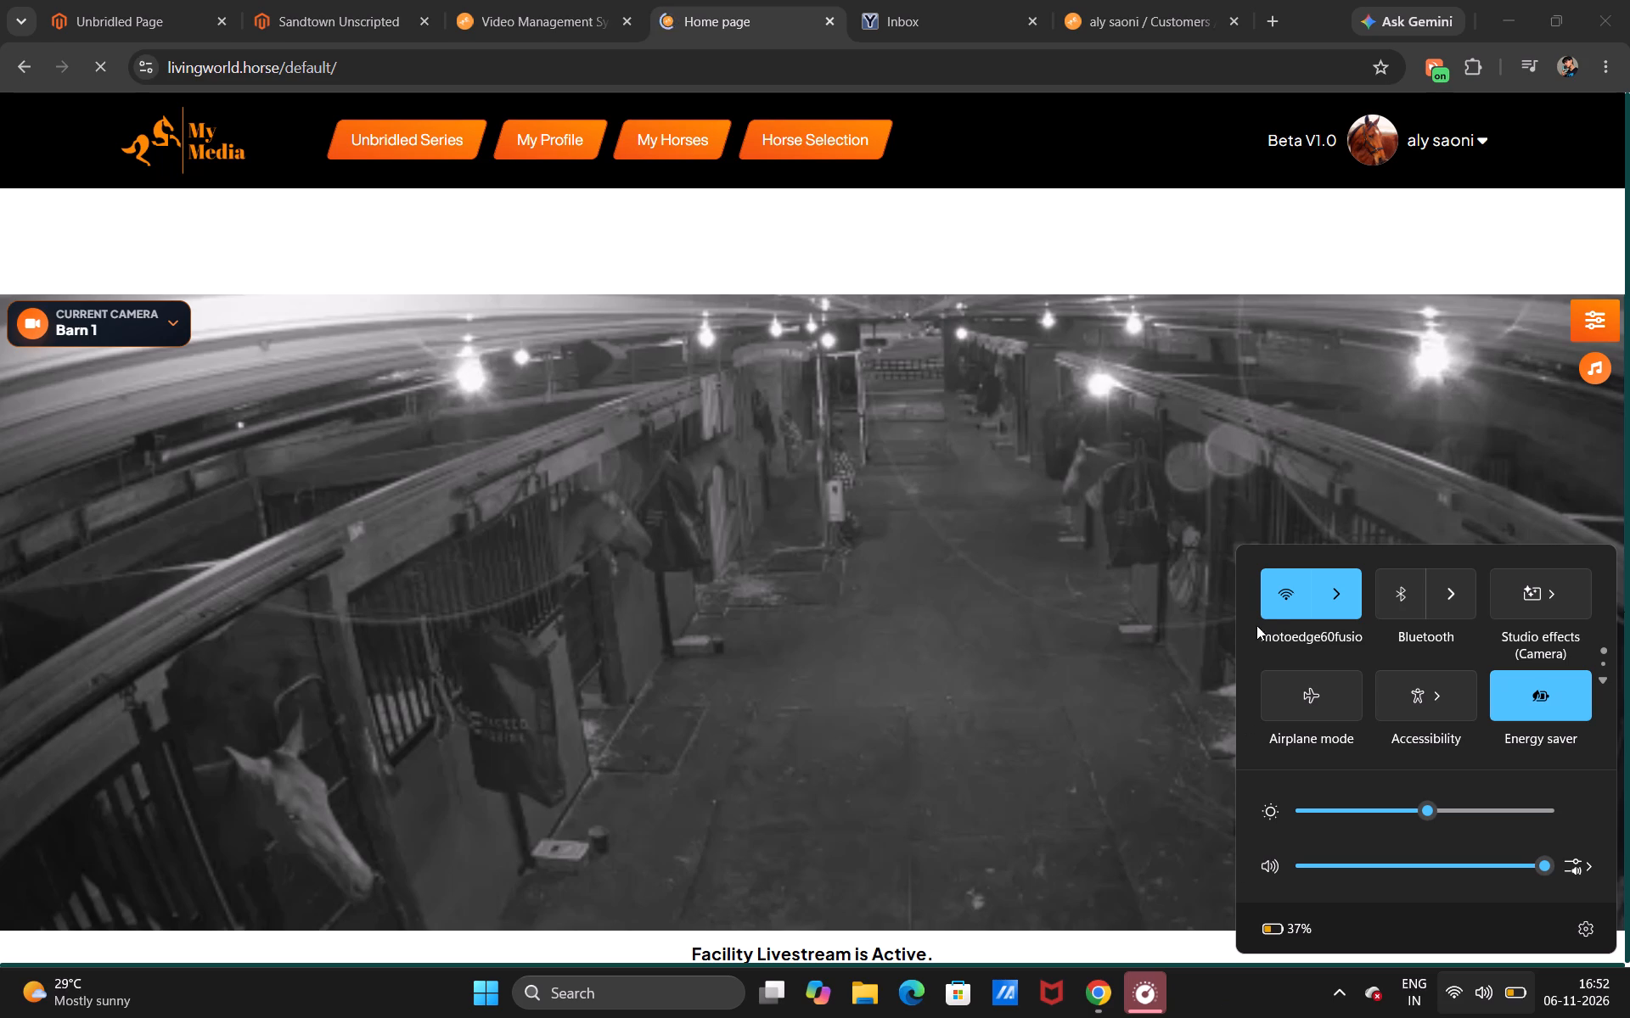
Switch the computer's Wi-Fi connection from the phone hotspot to the network named home.
left_click(1331, 592)
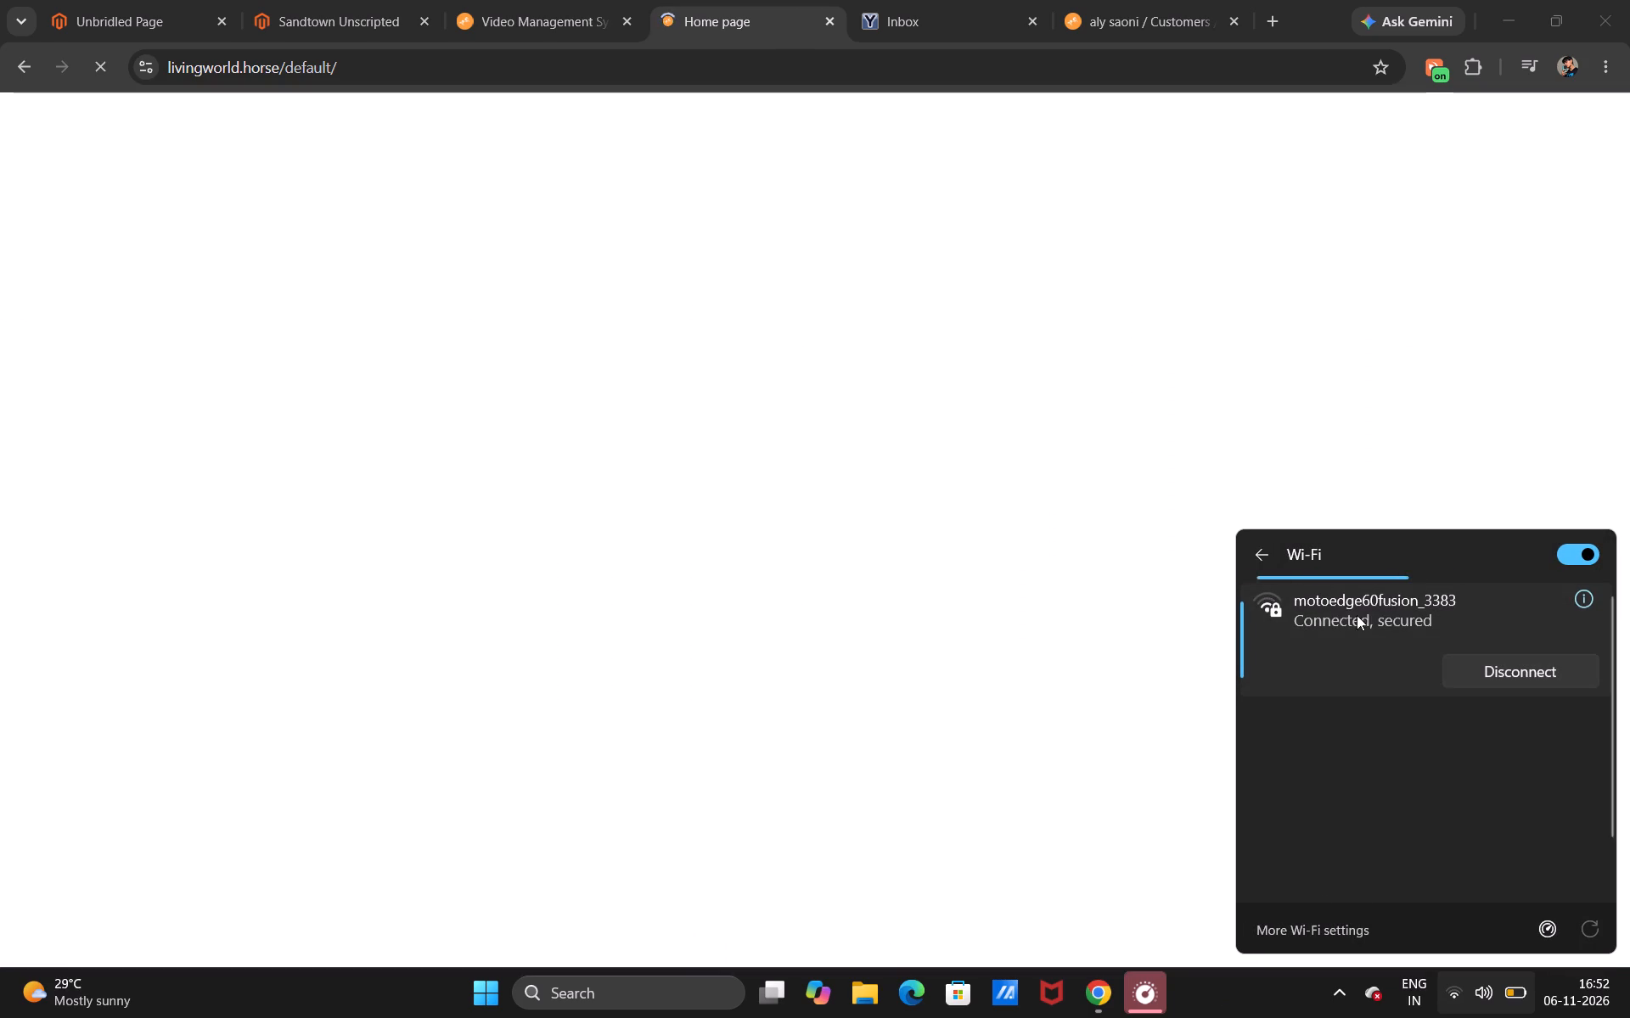
left_click(1371, 724)
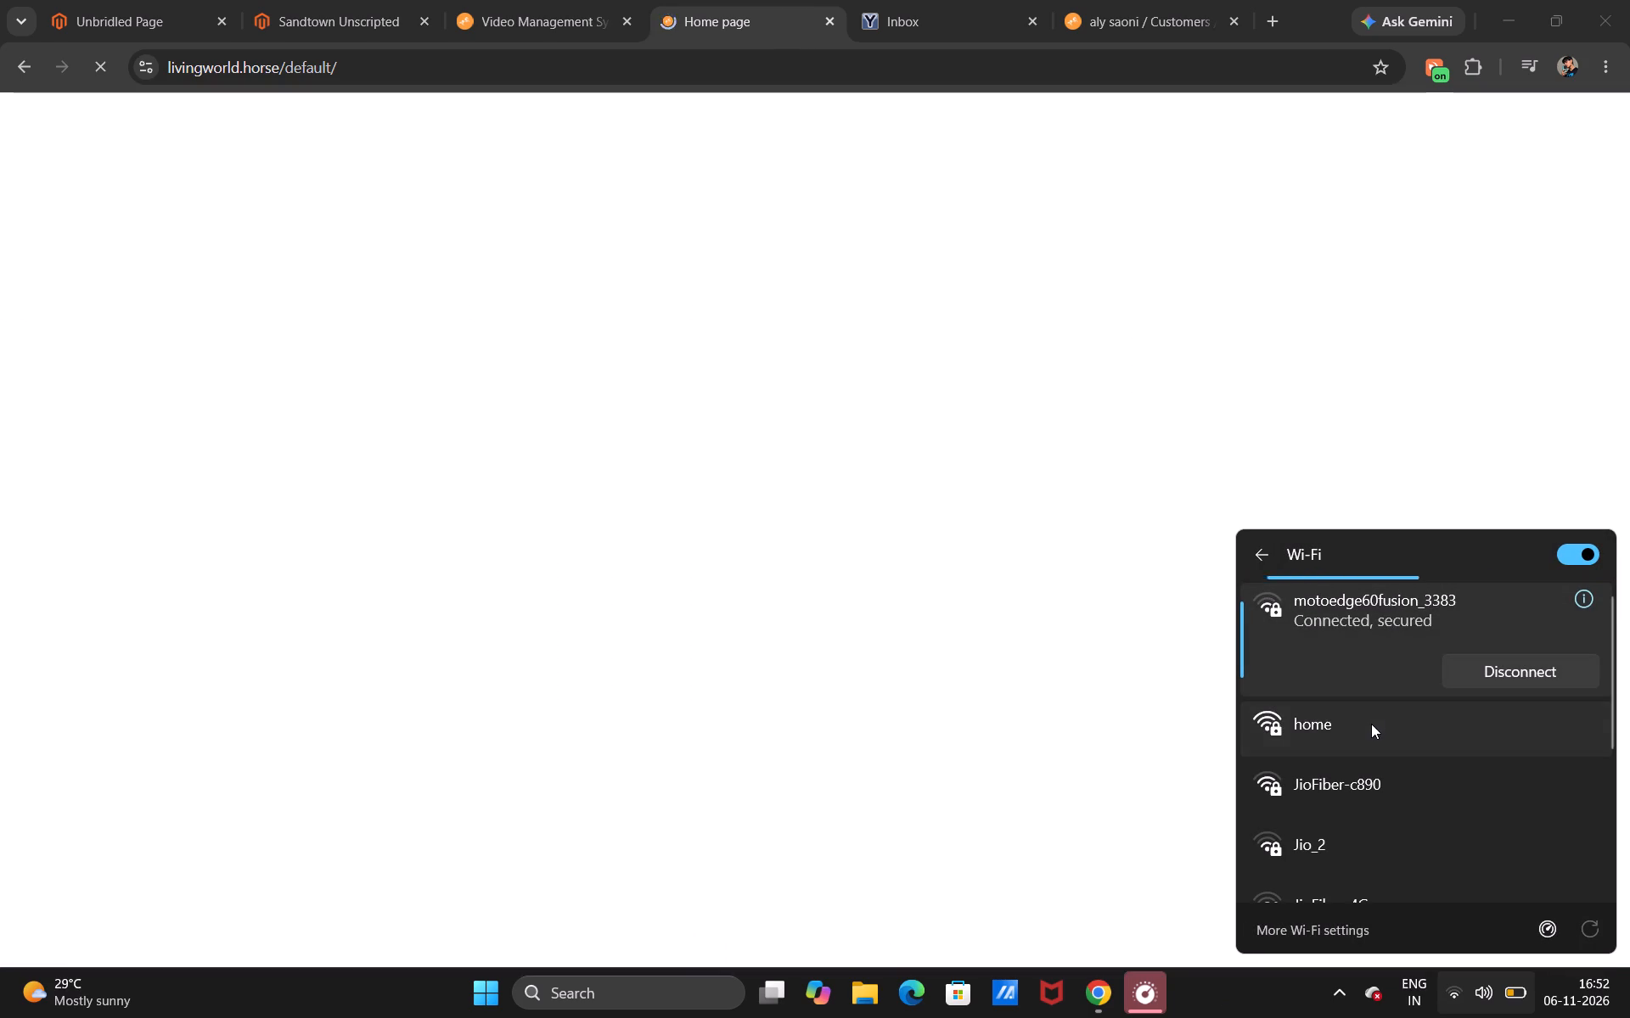
left_click(1504, 754)
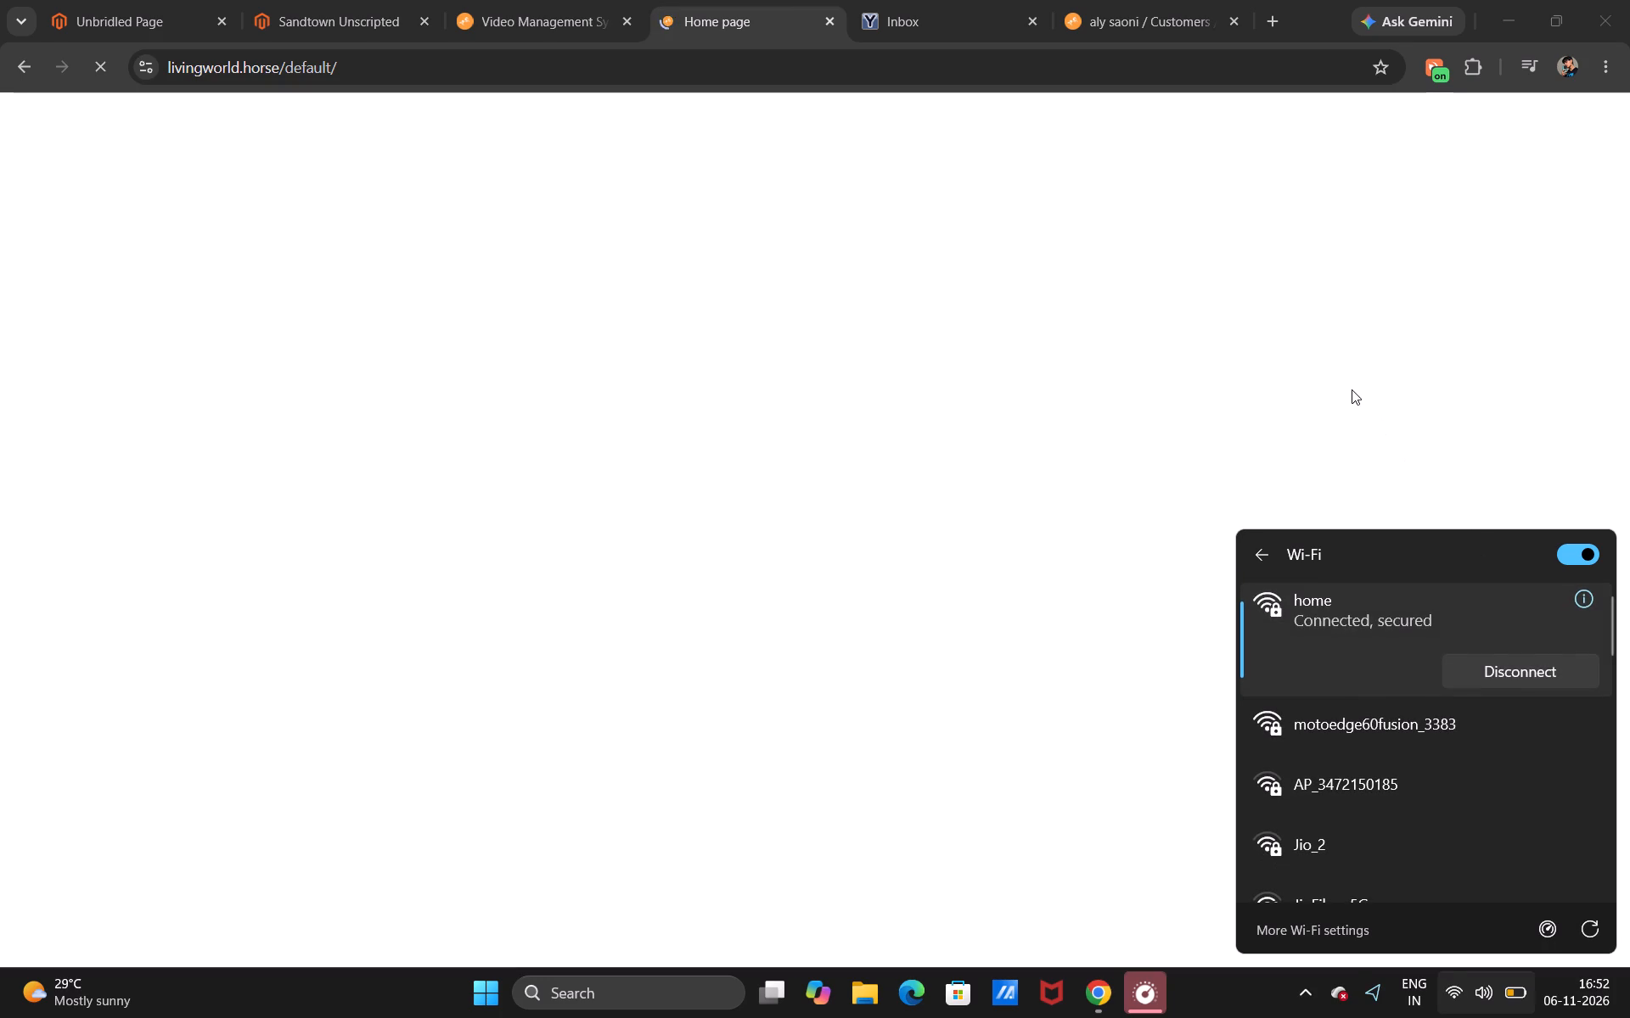
Return to the customer's open admin record to check whether it loads.
left_click(1136, 0)
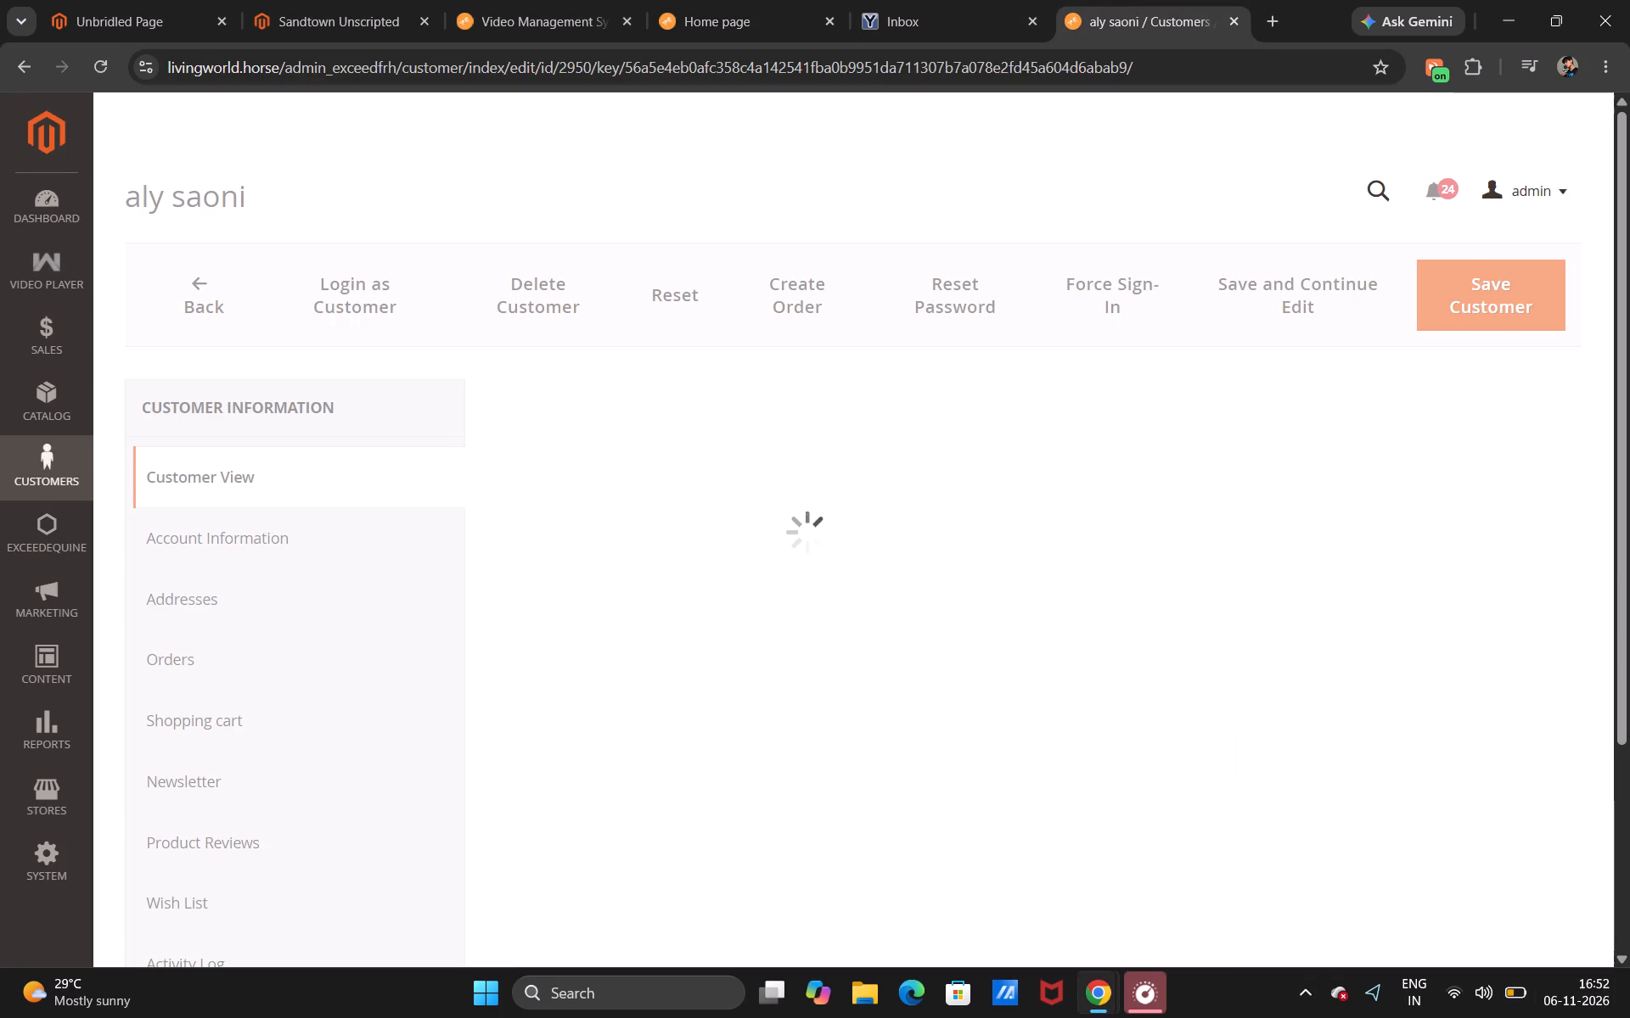
left_click(779, 157)
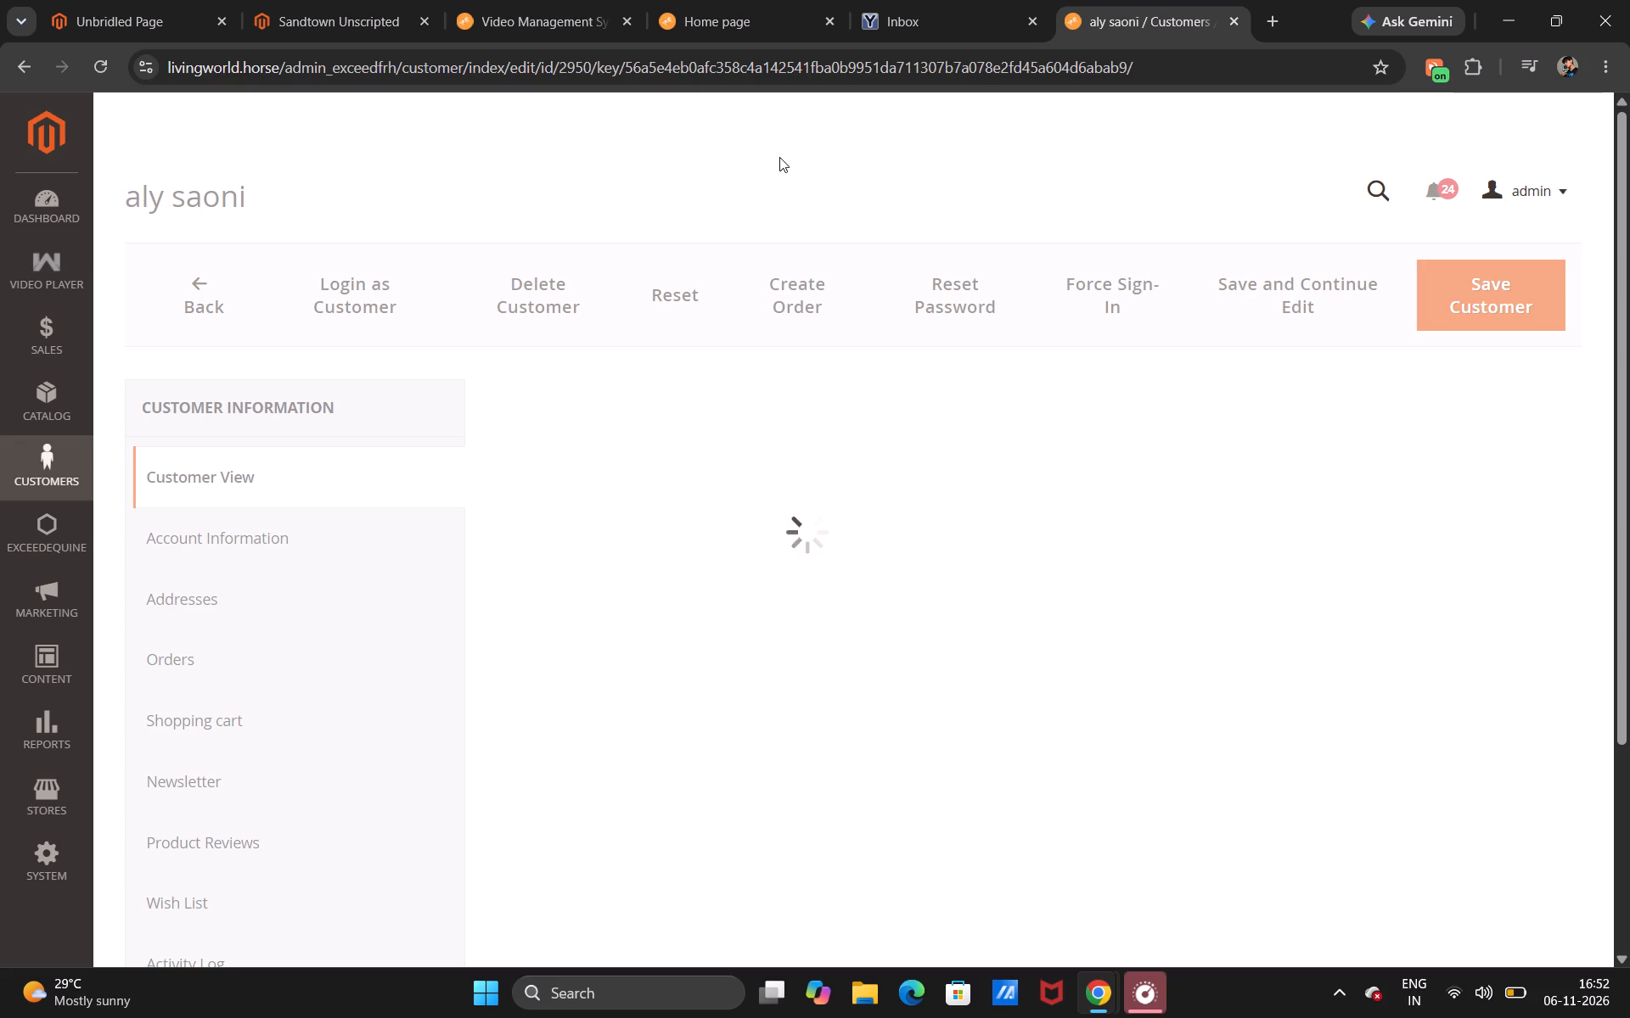
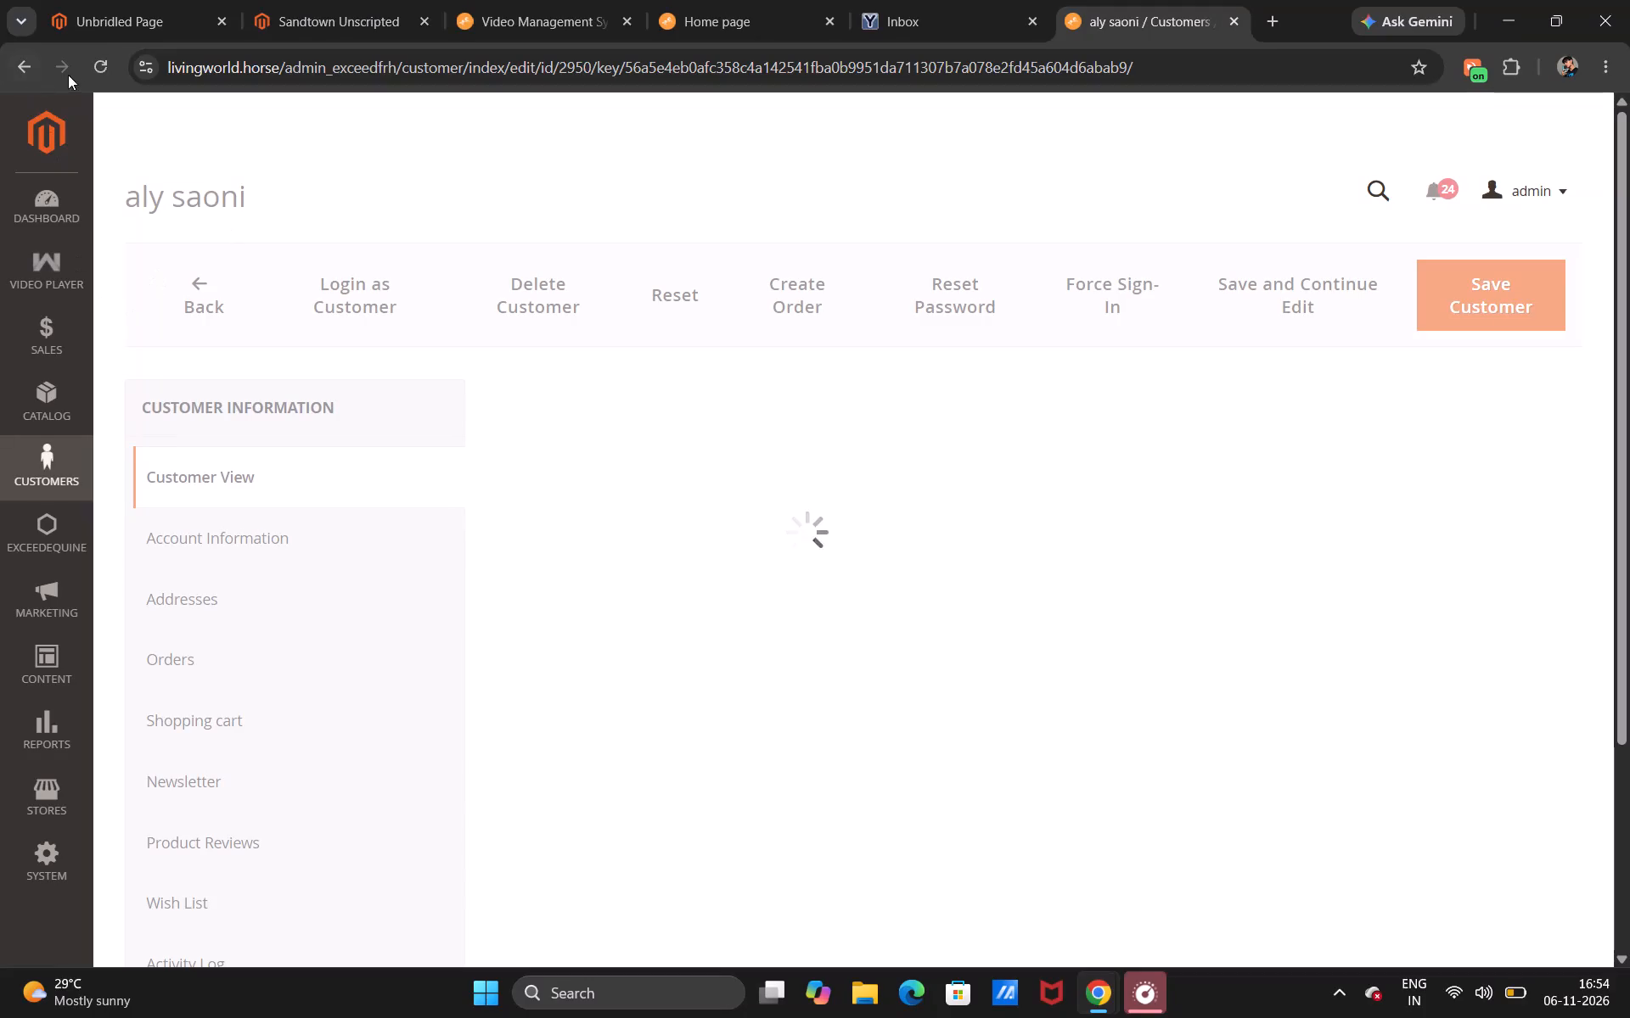
Reload the customer record and examine its Activity Email Analytics, including the Day 1/3/7 activity evidence and After Day 7 weekly emails.
left_click(98, 63)
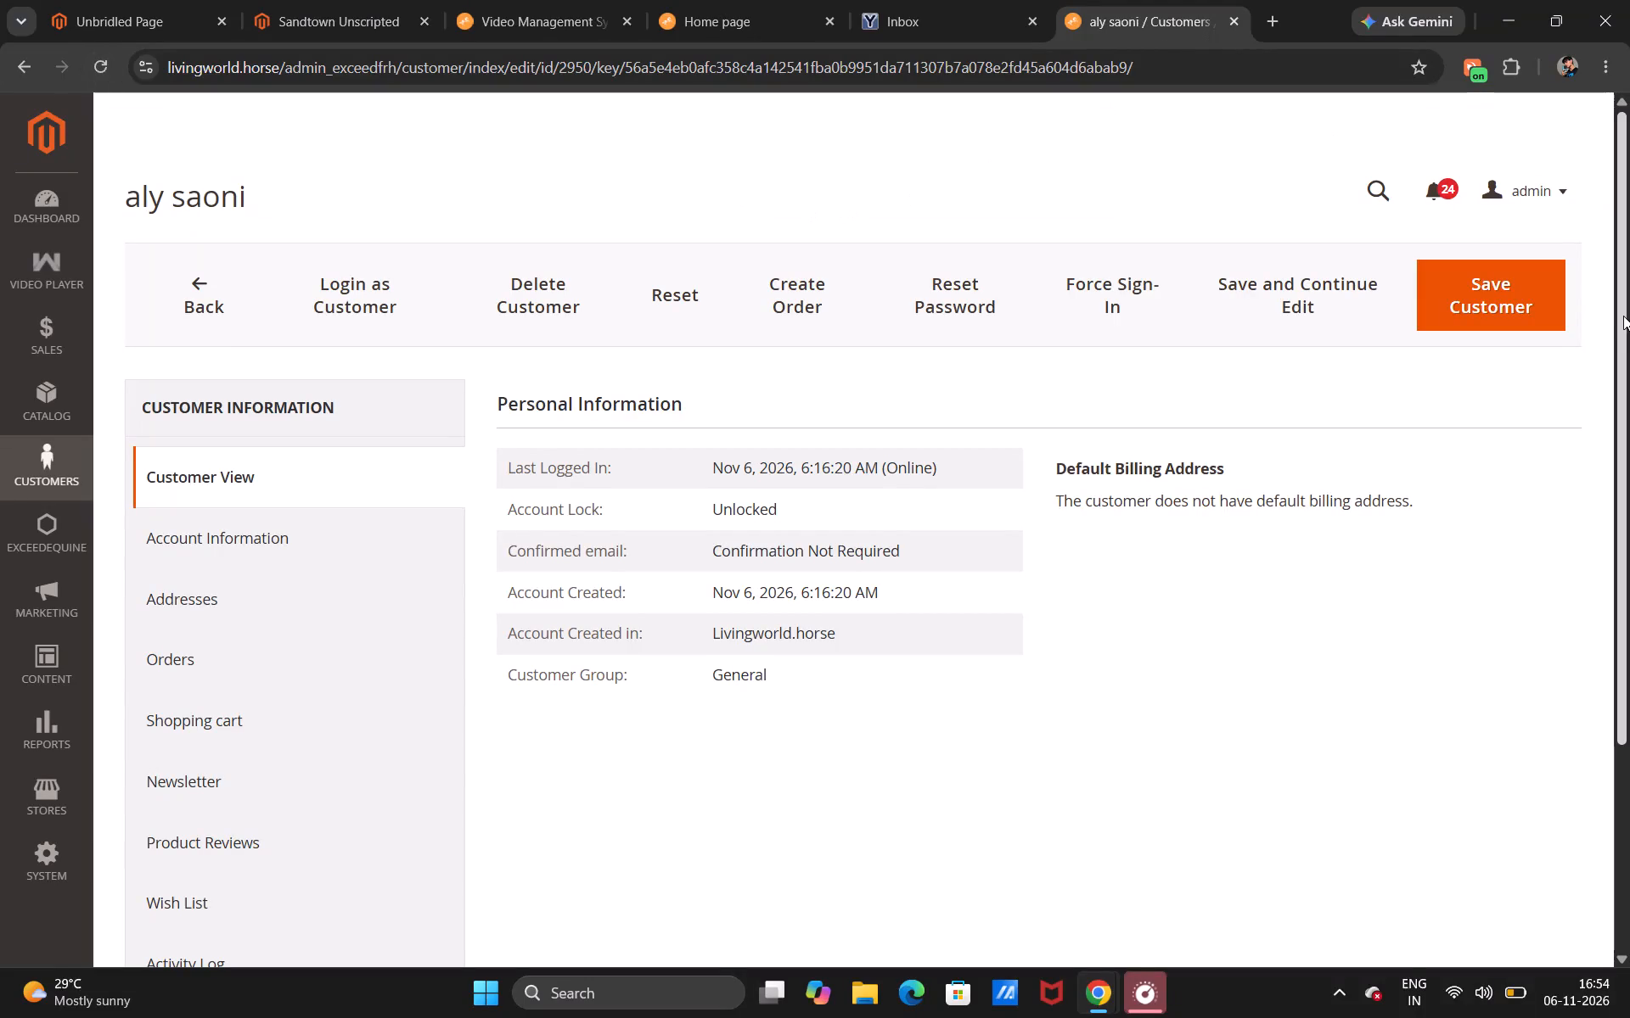
left_click_drag(1623, 316, 1586, 500)
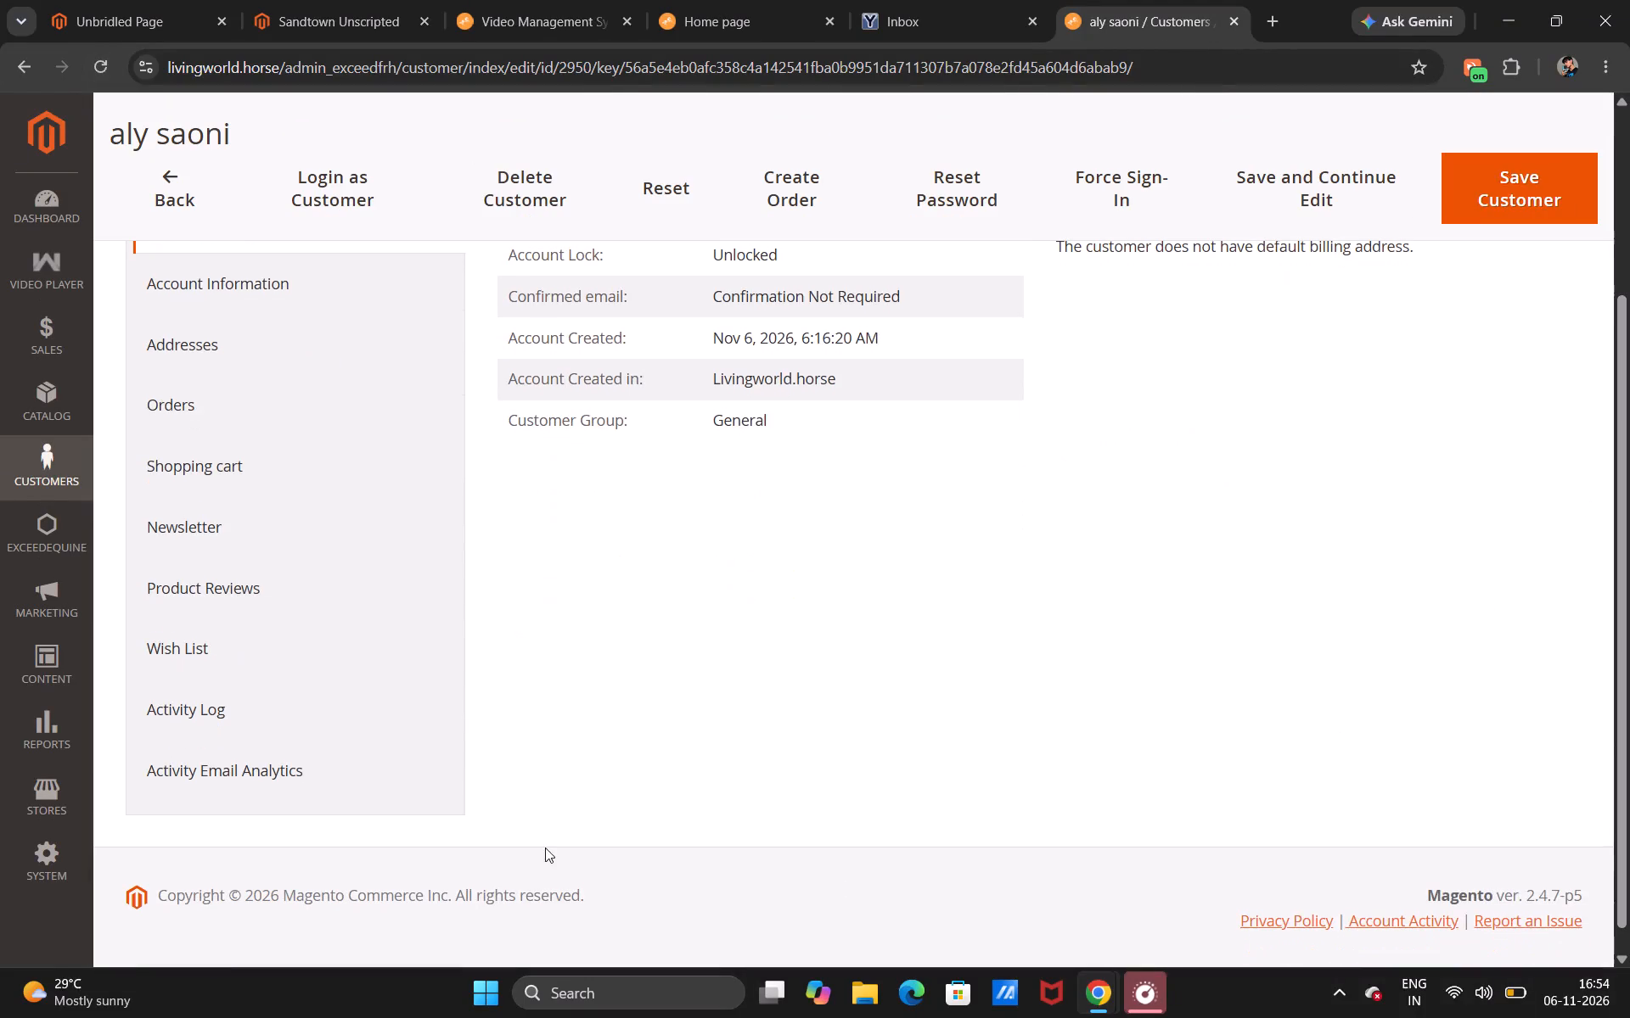
left_click(267, 774)
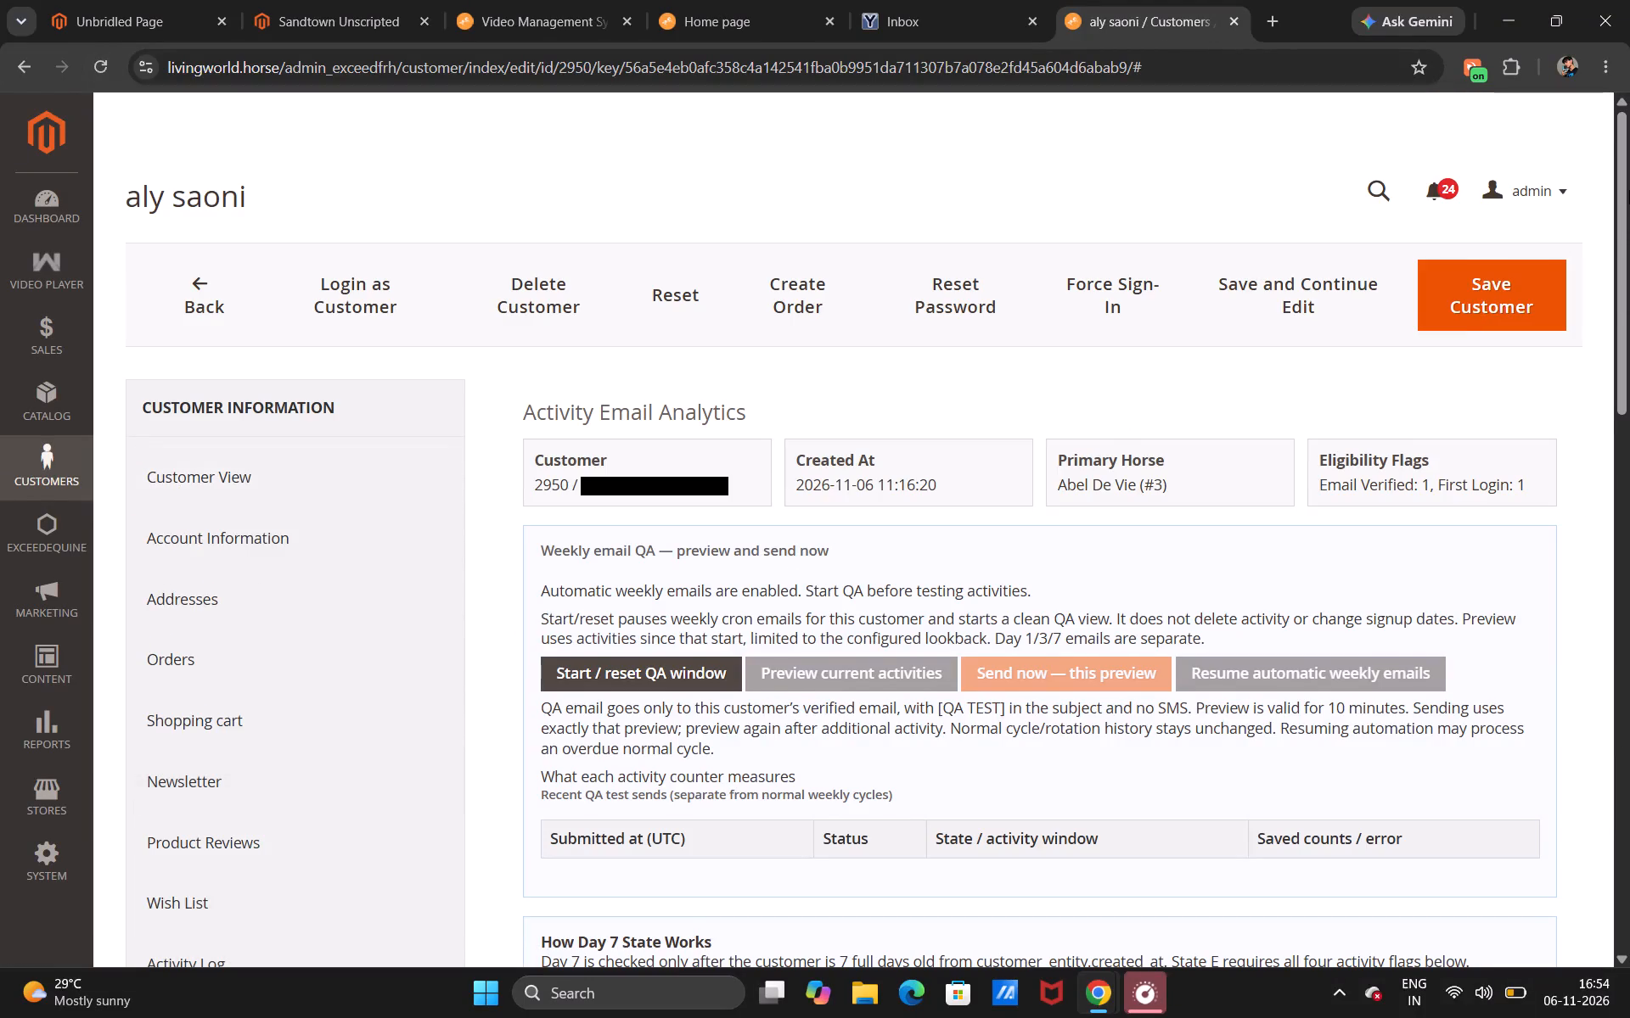
left_click_drag(1629, 190, 1629, 739)
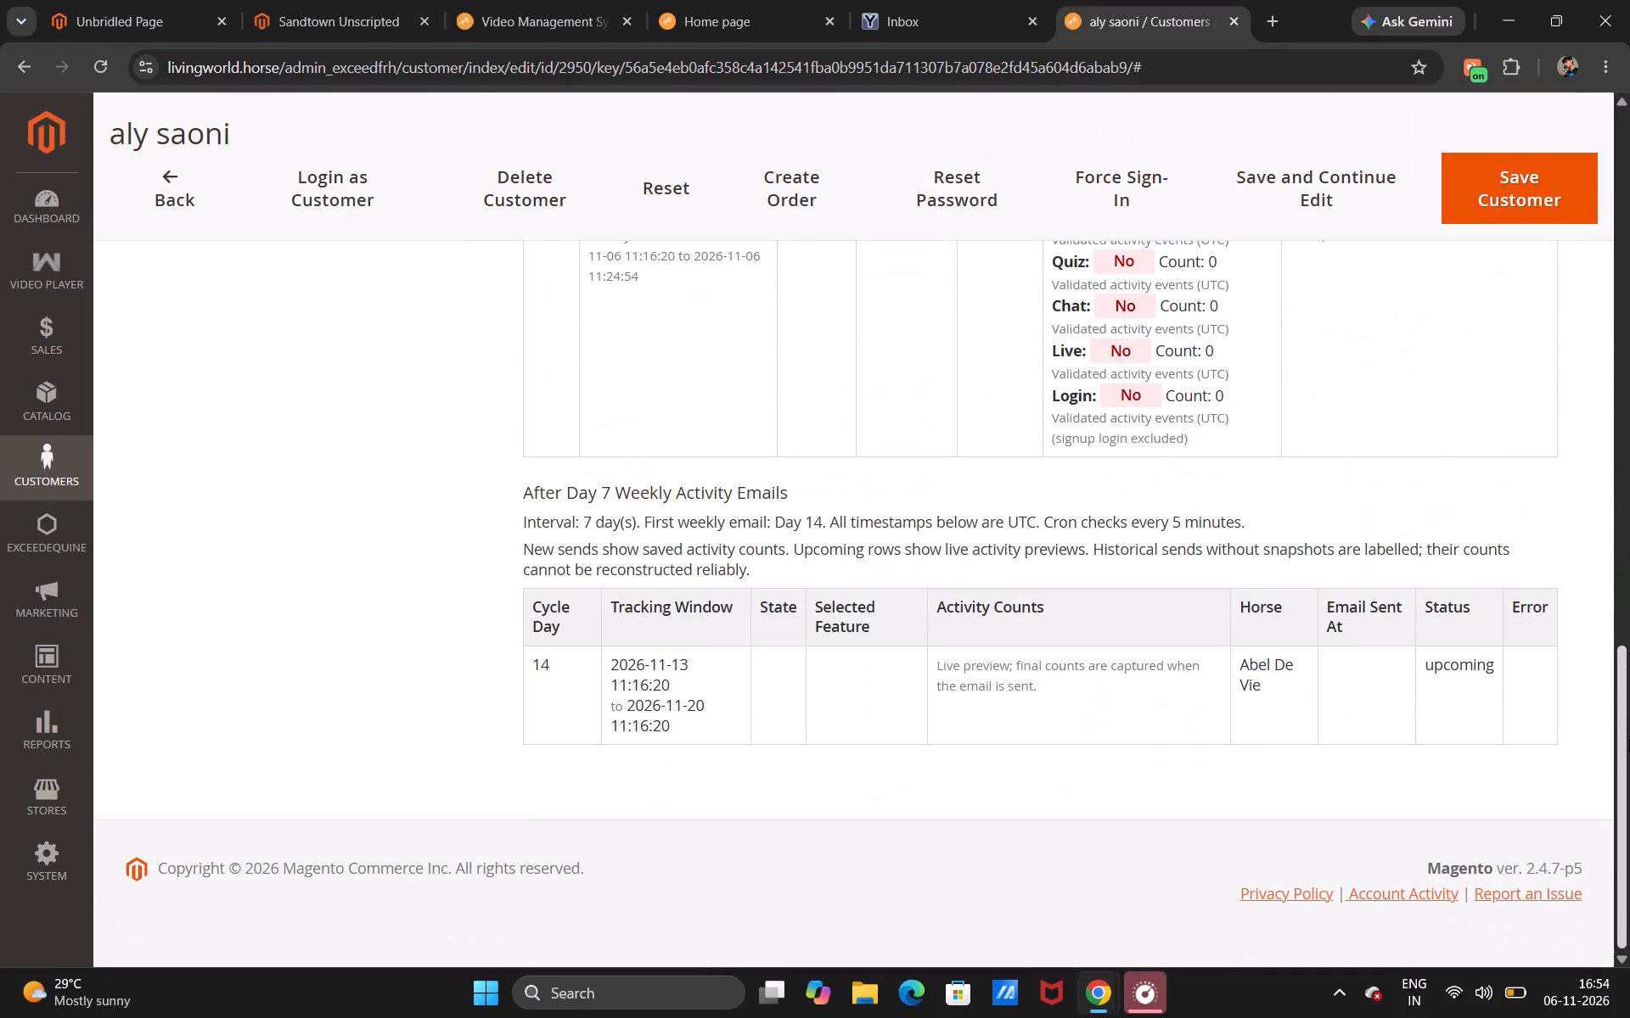
left_click_drag(1629, 739, 1586, 529)
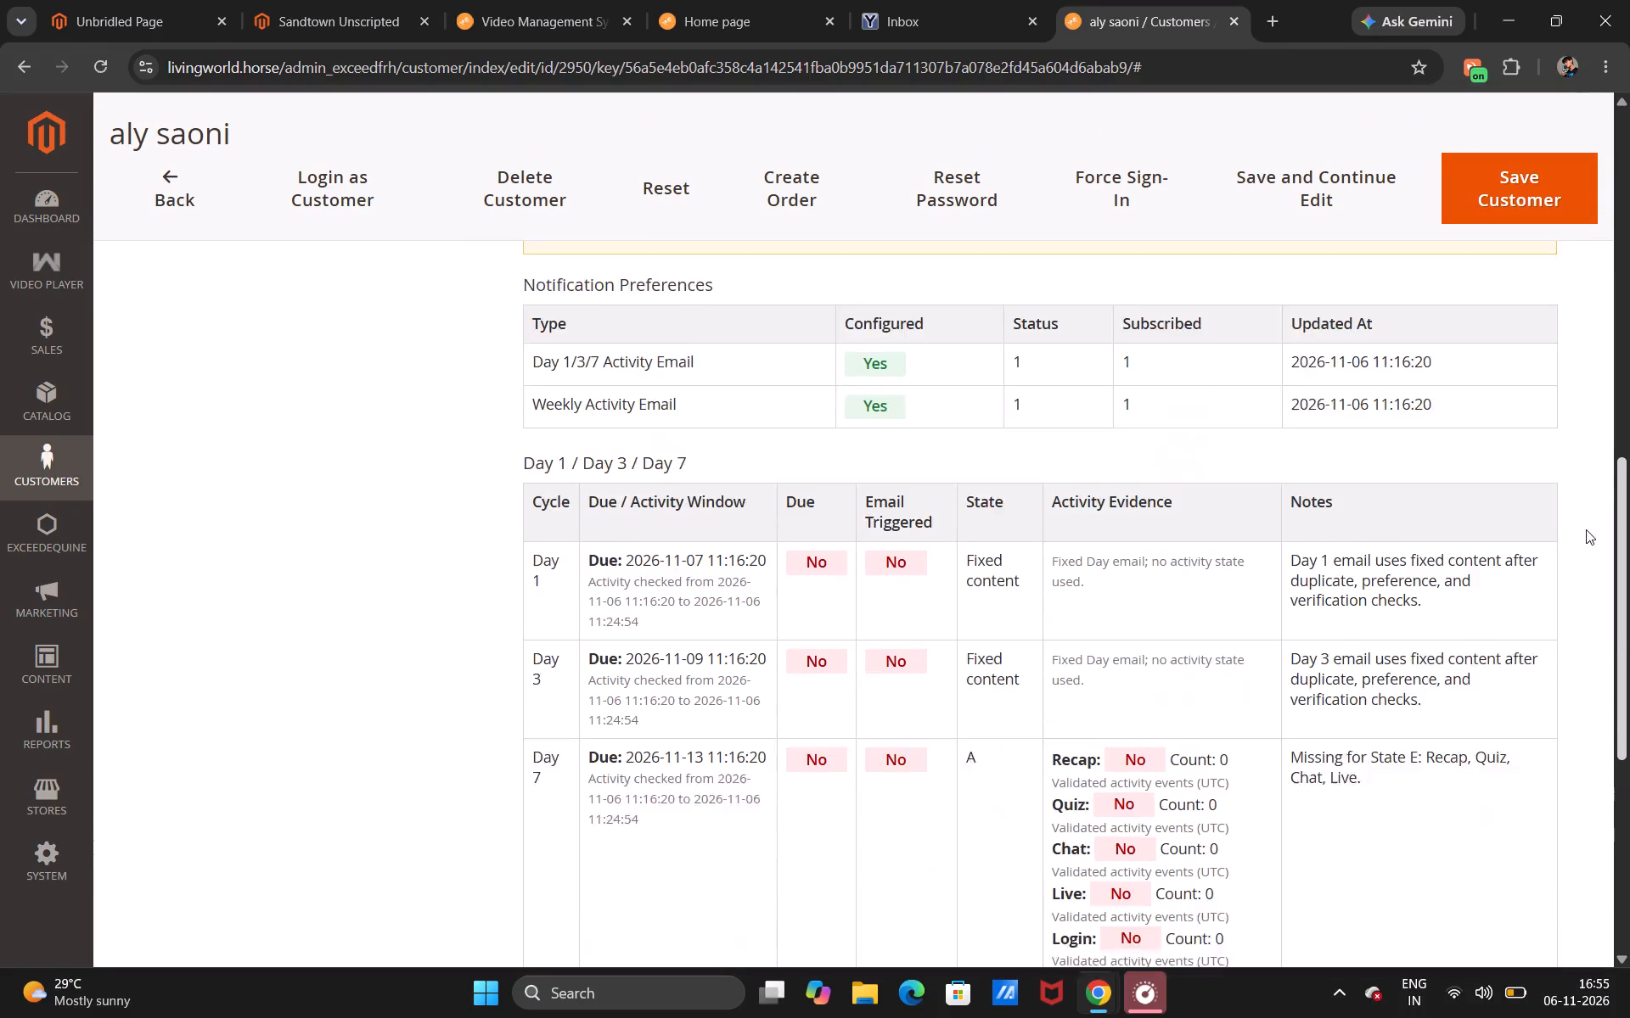
left_click_drag(1586, 529, 1629, 693)
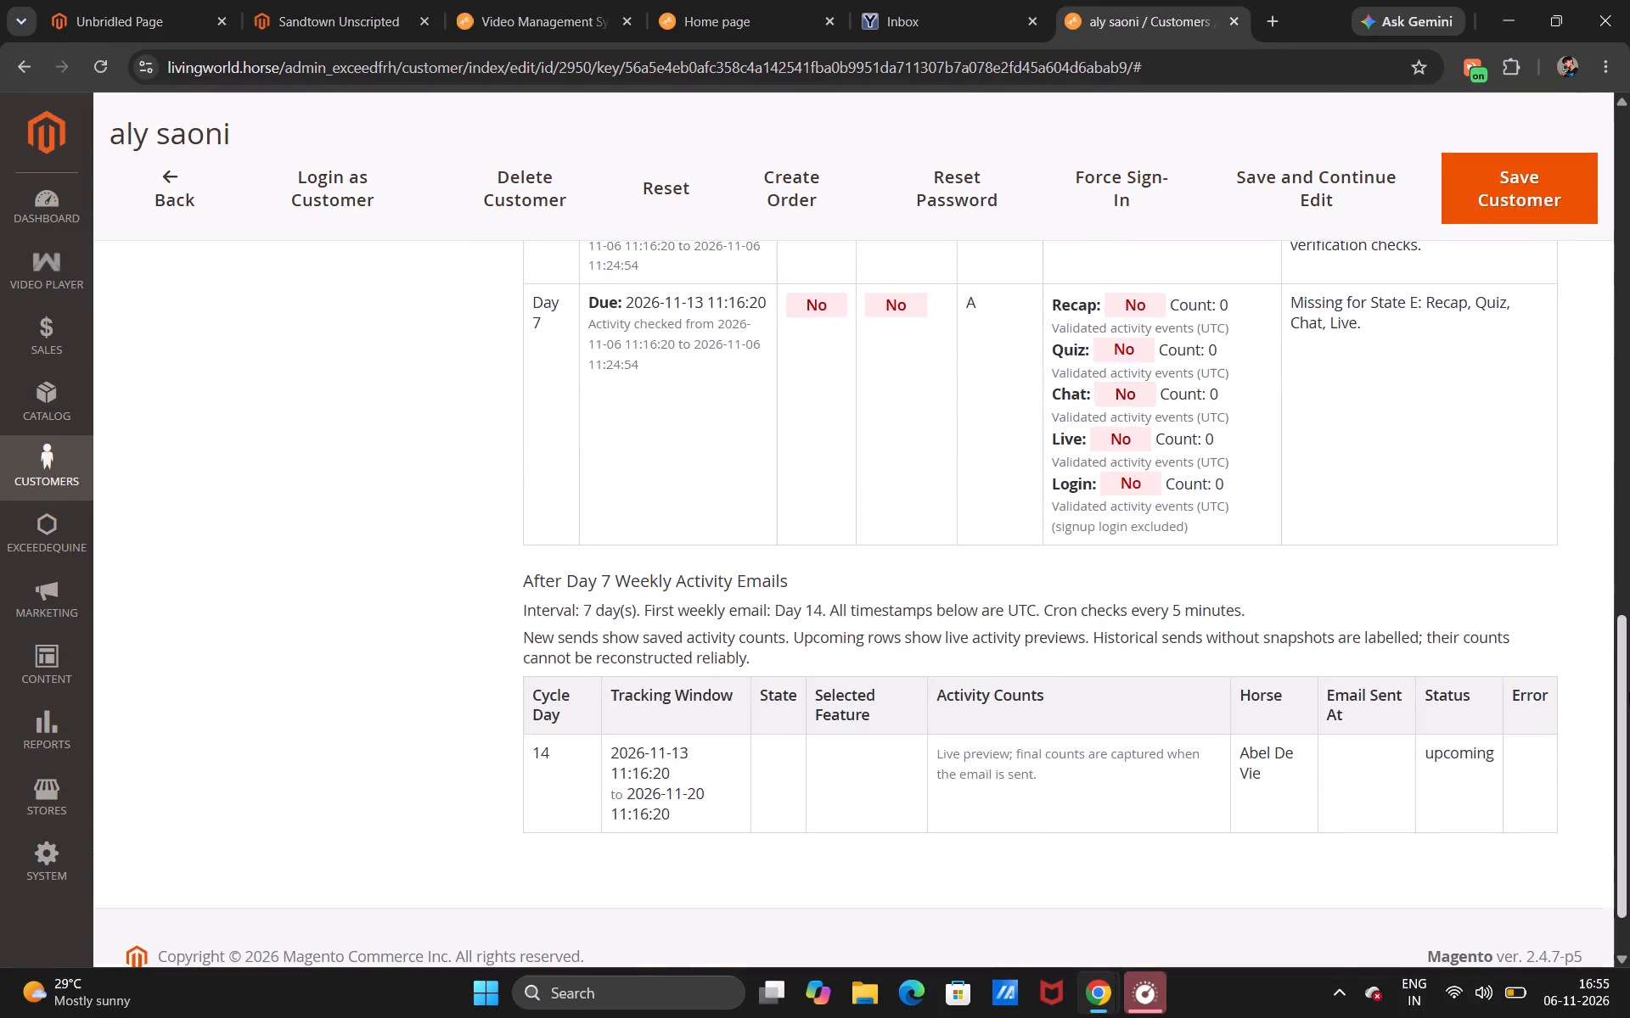
left_click_drag(1629, 693, 1629, 578)
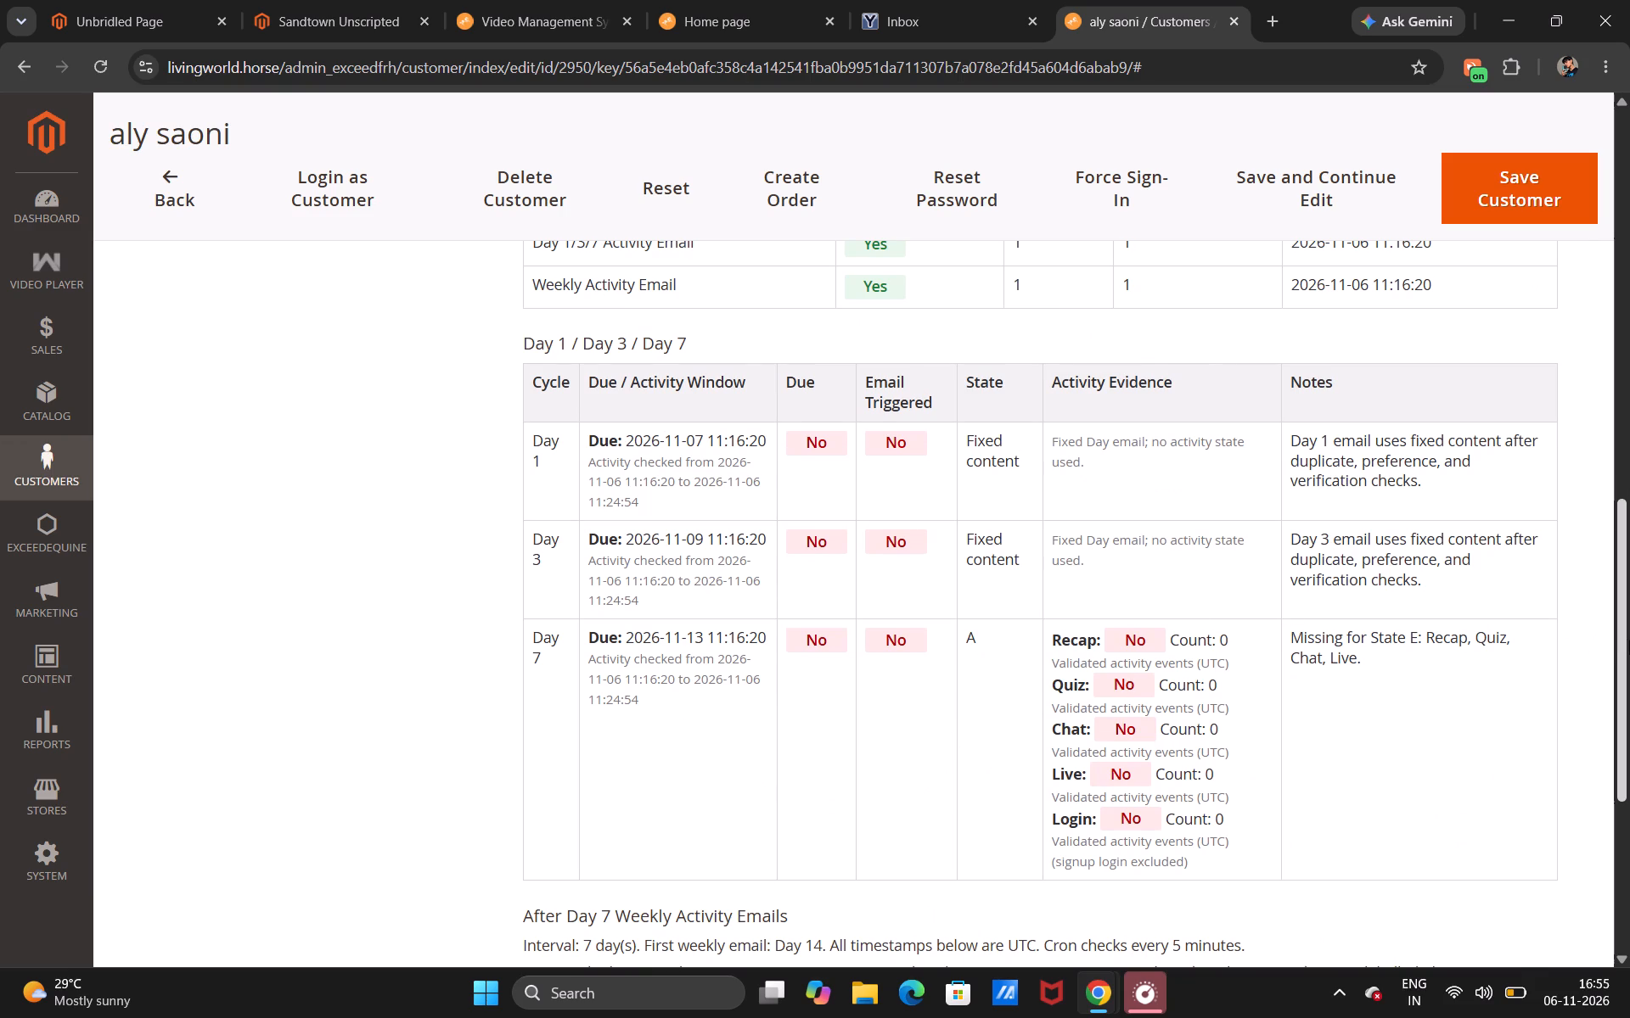
left_click(1628, 372)
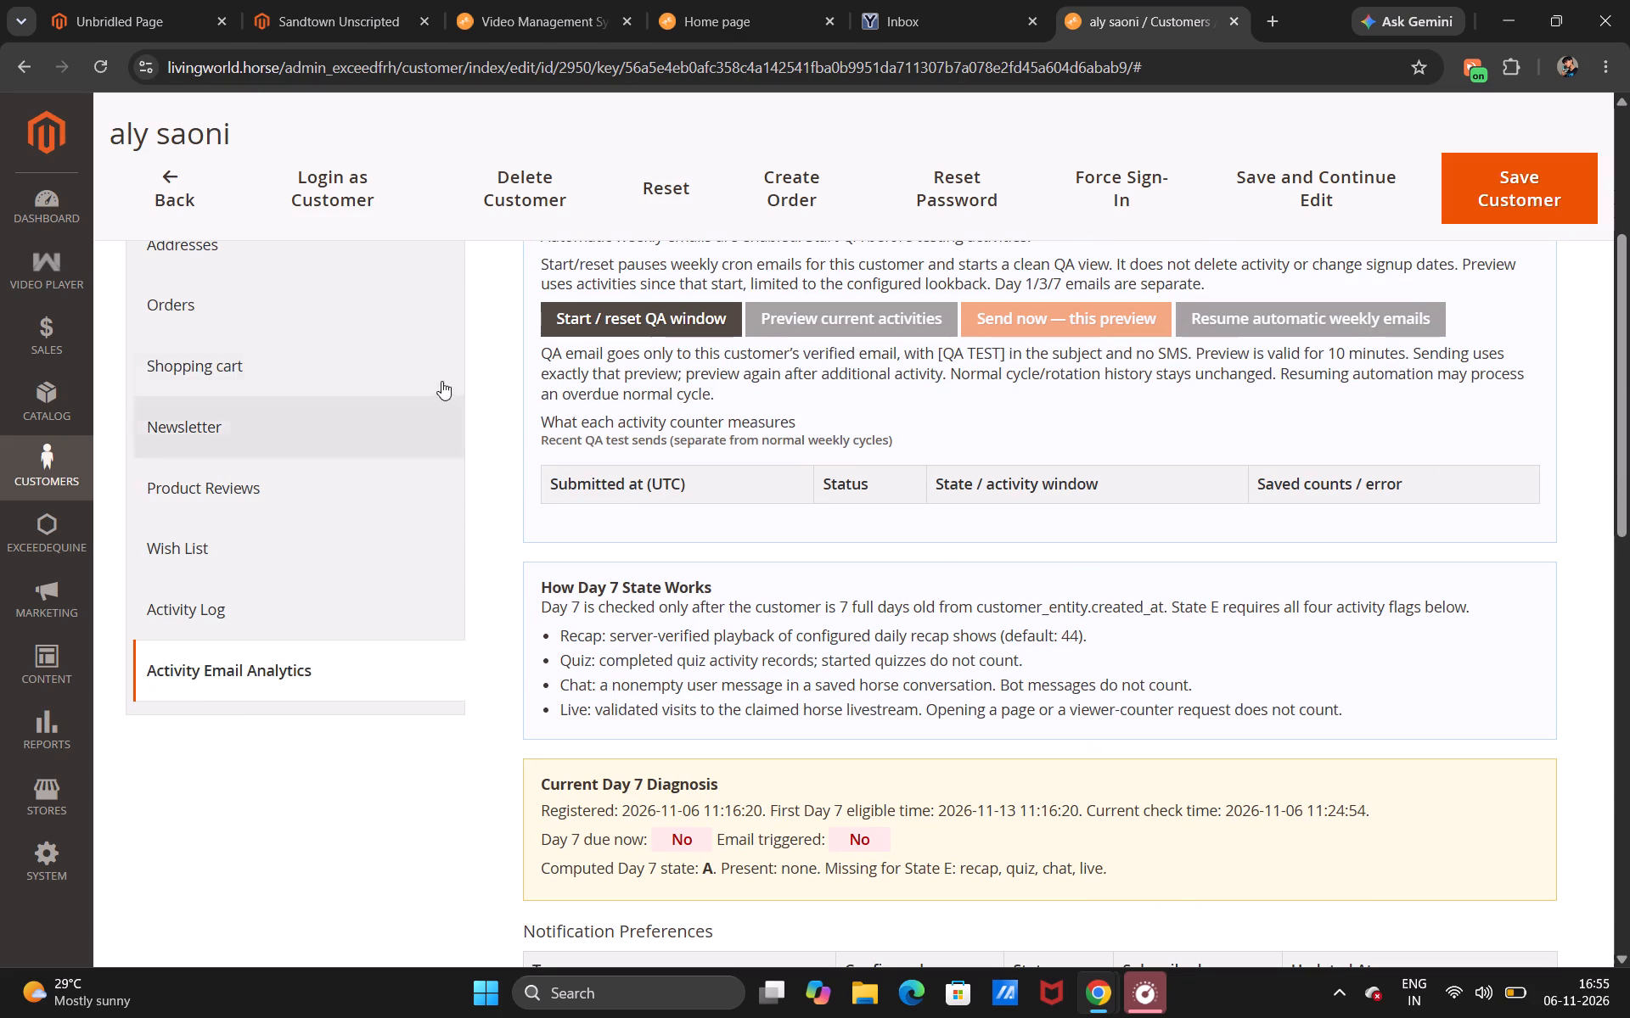
Examine the customer's Activity Log entries, including the awarded points and metadata columns.
left_click(248, 623)
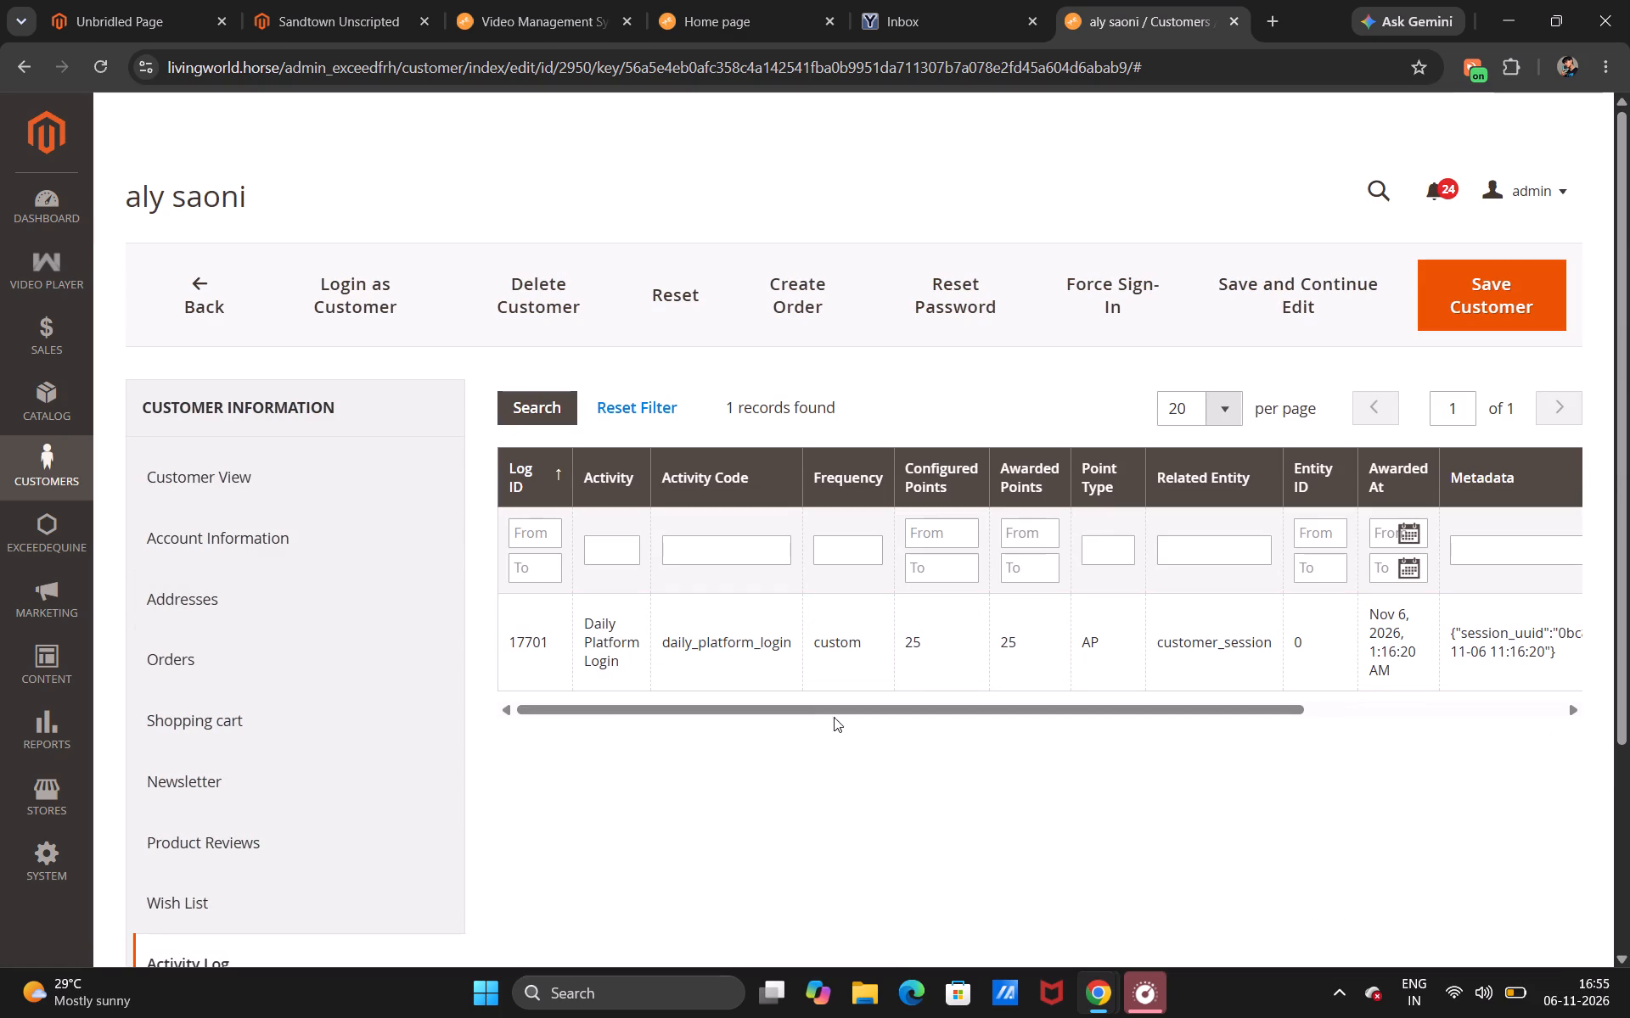
left_click_drag(832, 708, 1265, 702)
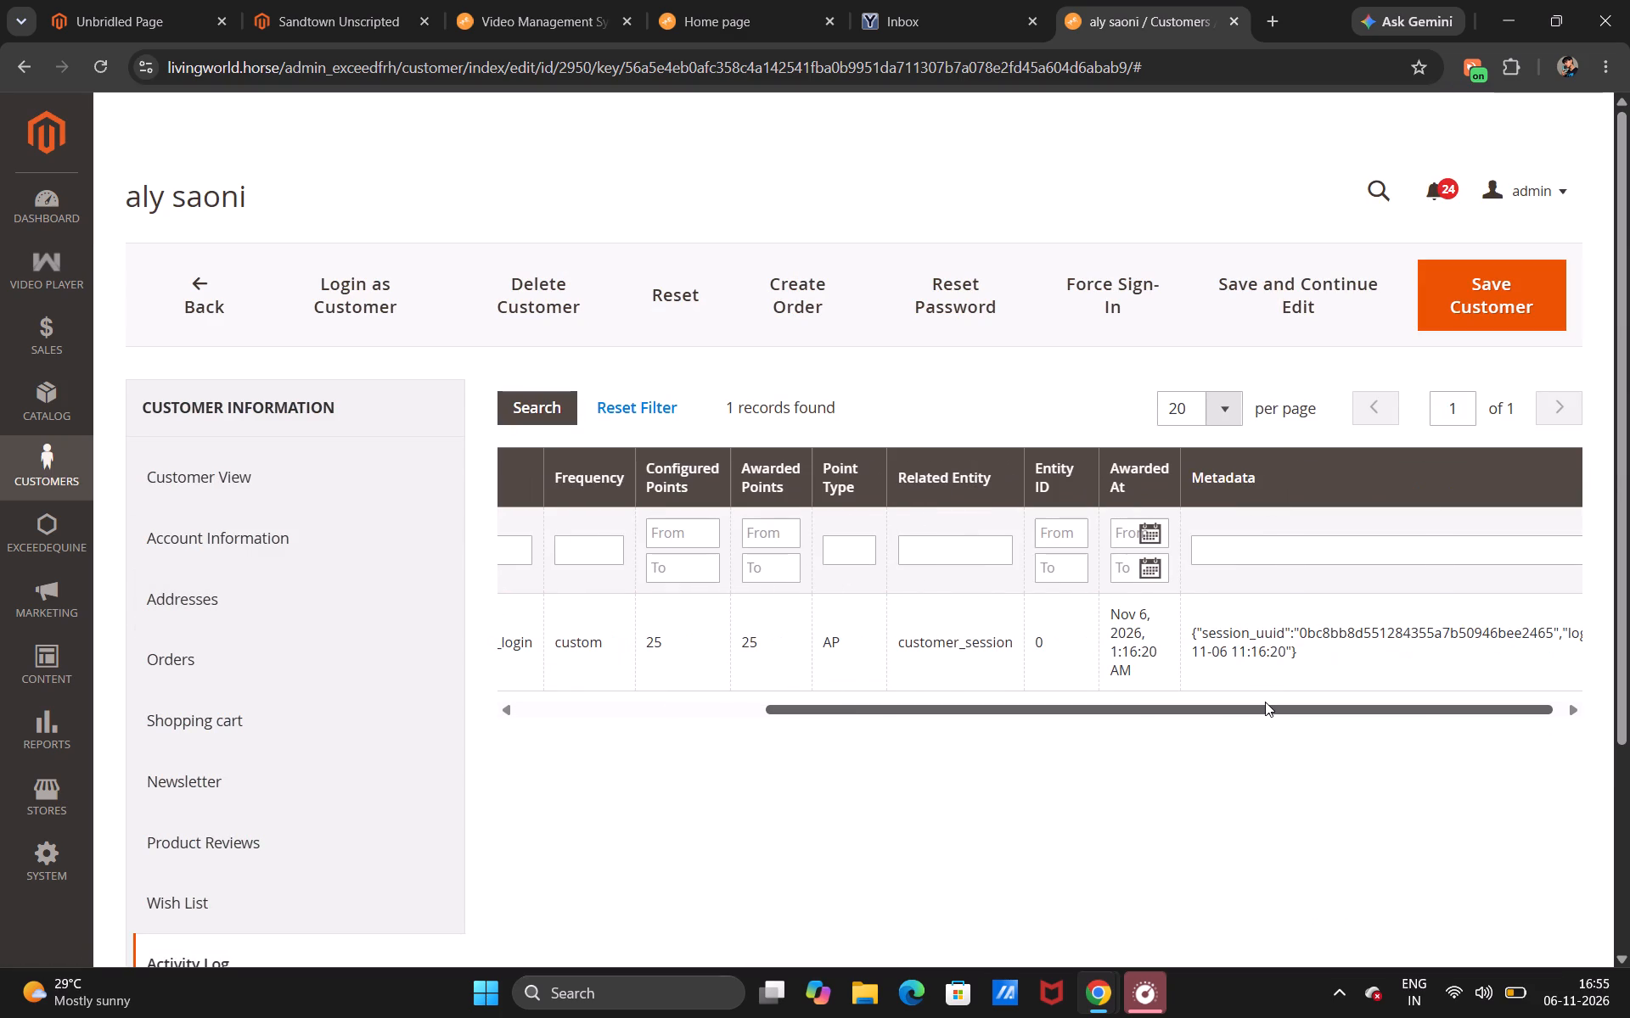
left_click_drag(1265, 702, 669, 954)
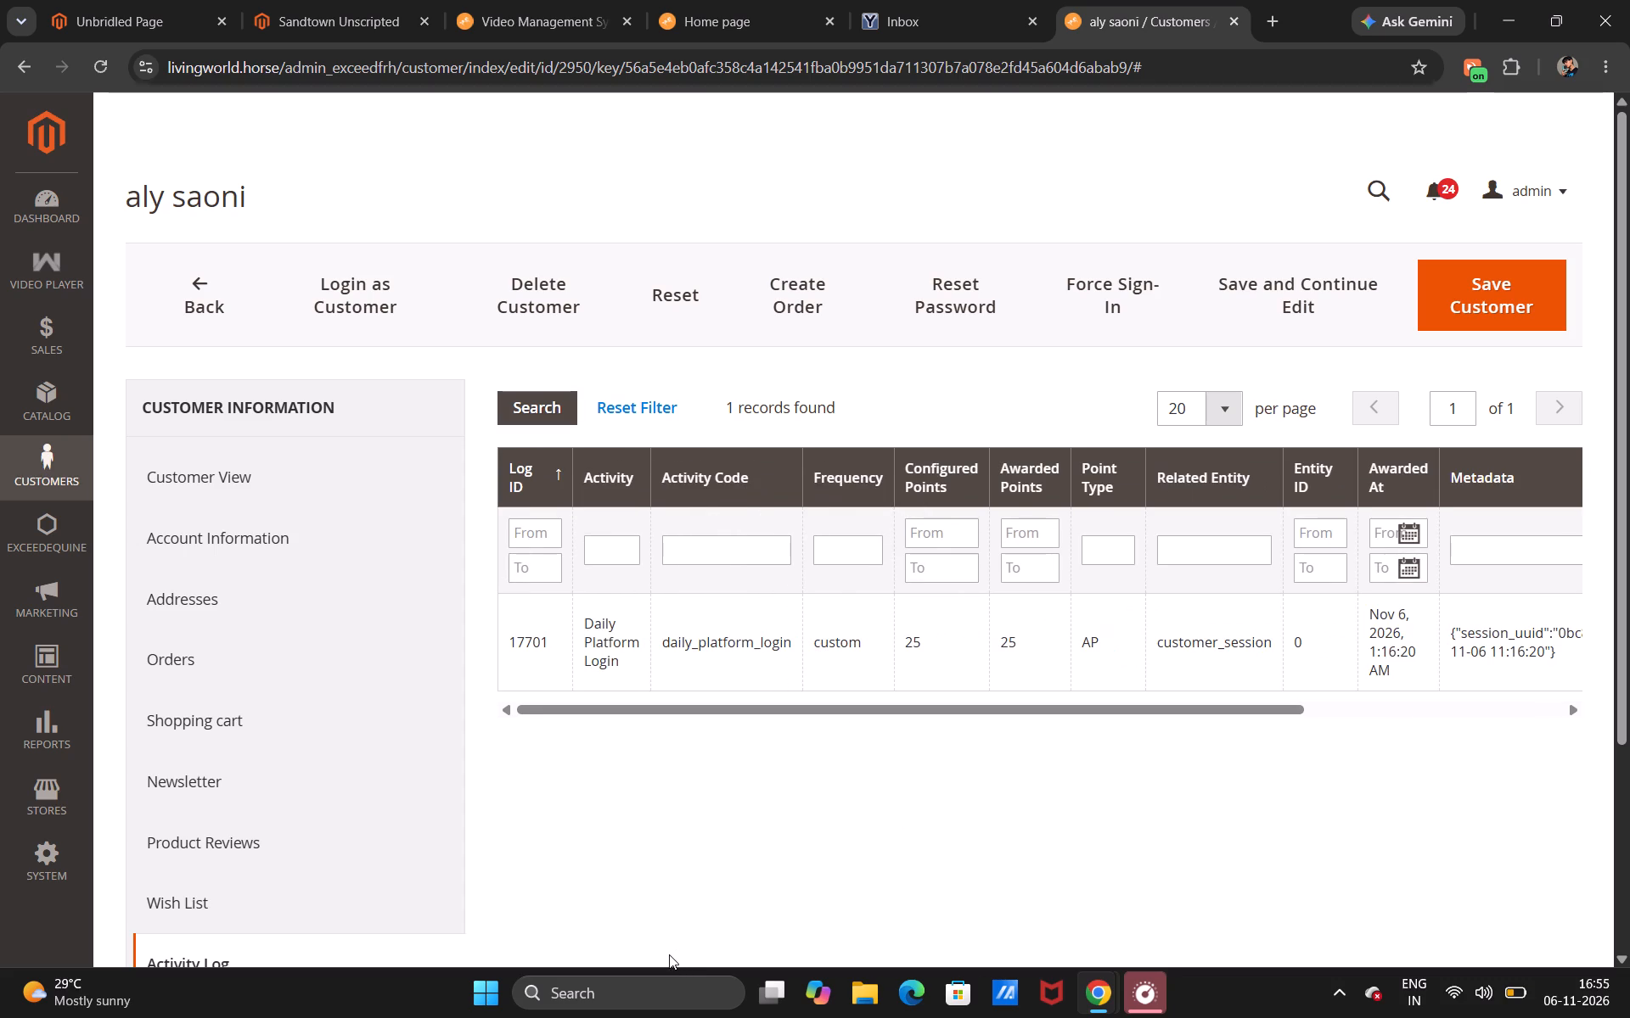
Return to the site's open home page and reload it to restart the Barn 1 livestream.
left_click(786, 0)
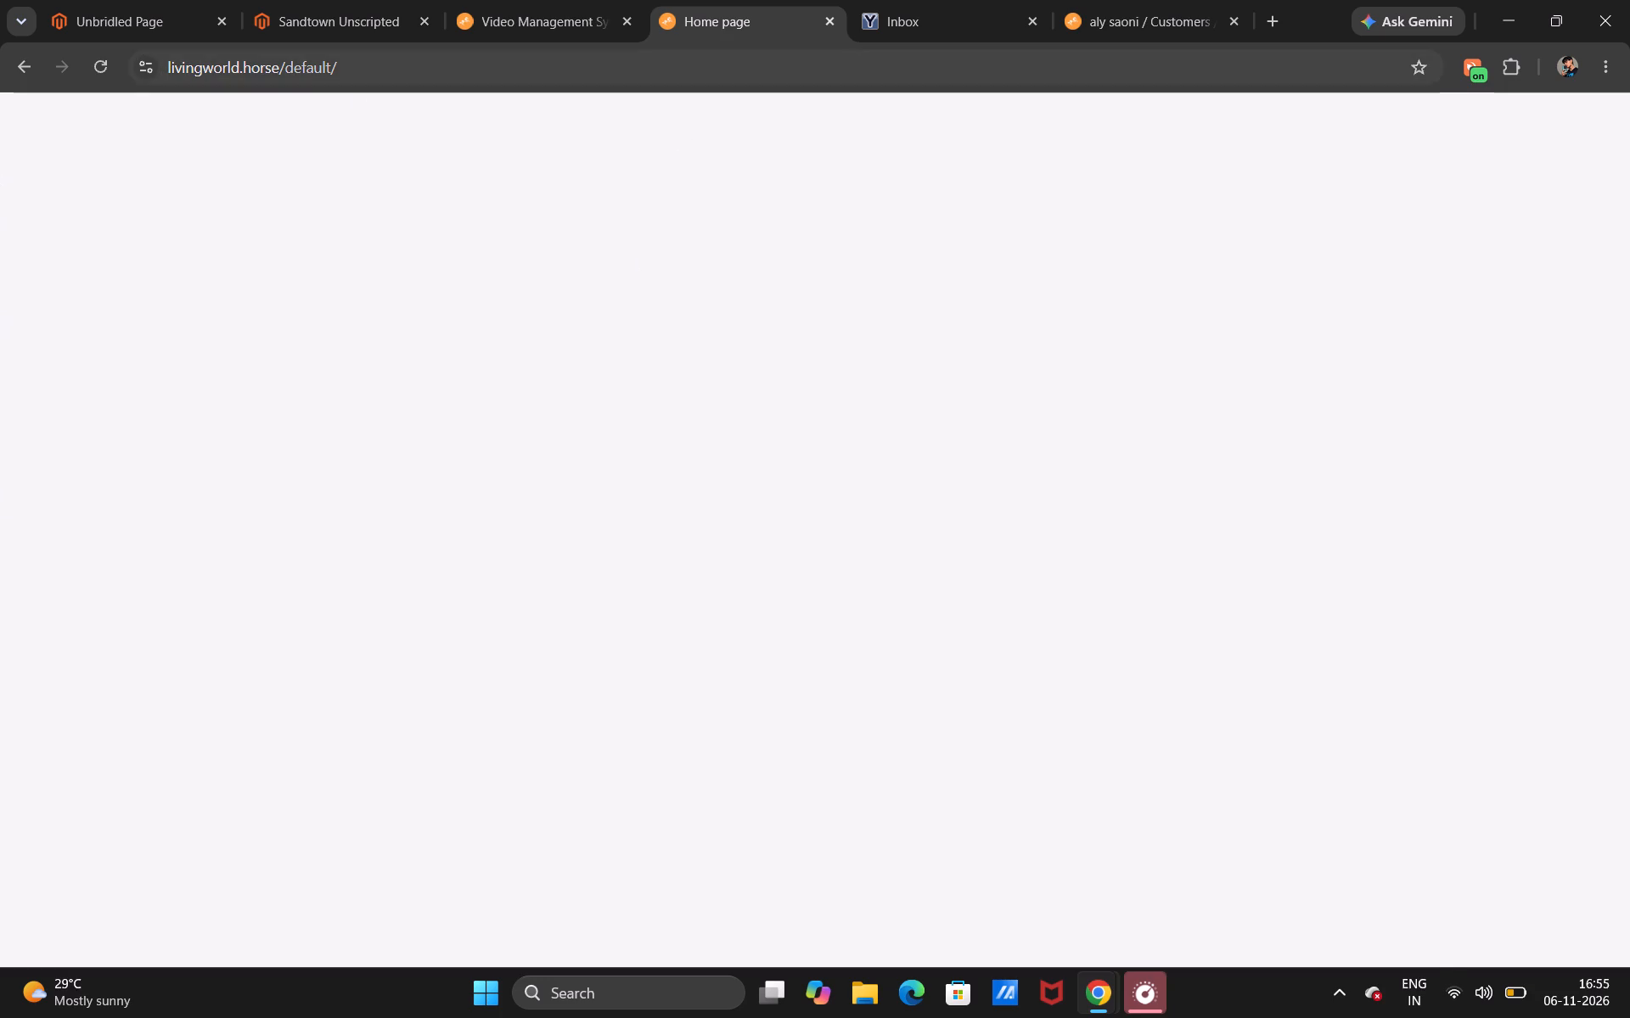
left_click(85, 64)
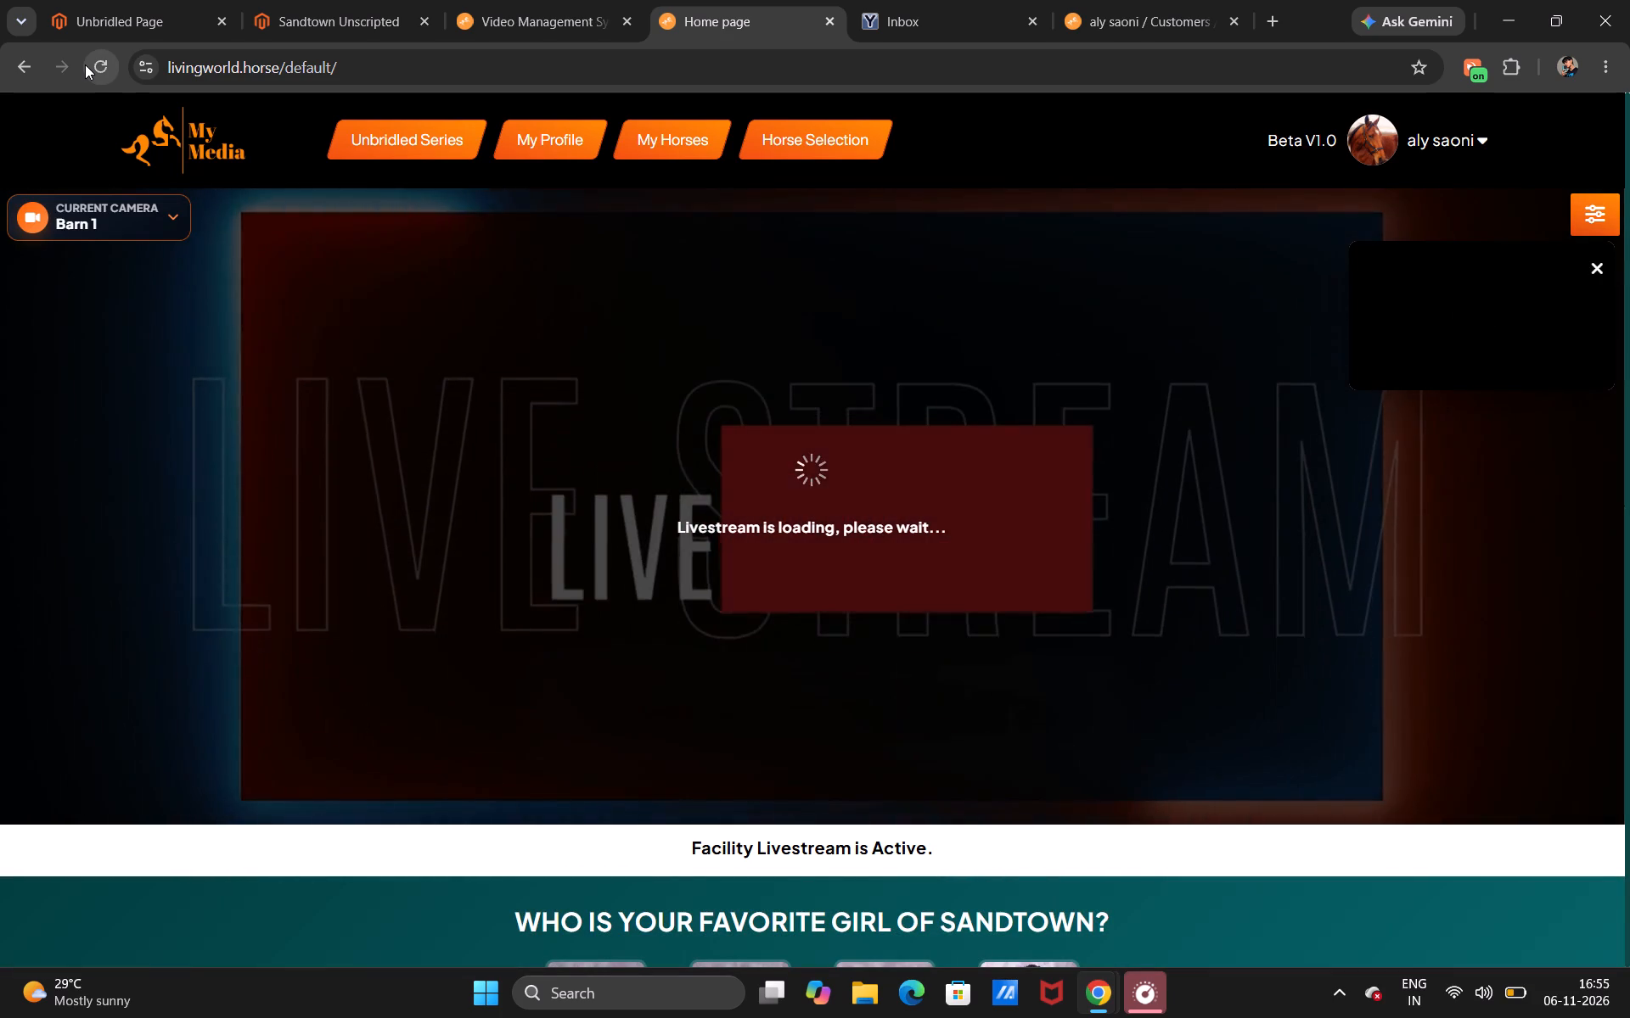
Reload the customer record in admin and recheck the Day 7 diagnosis and activity counts in Activity Email Analytics.
left_click(1181, 0)
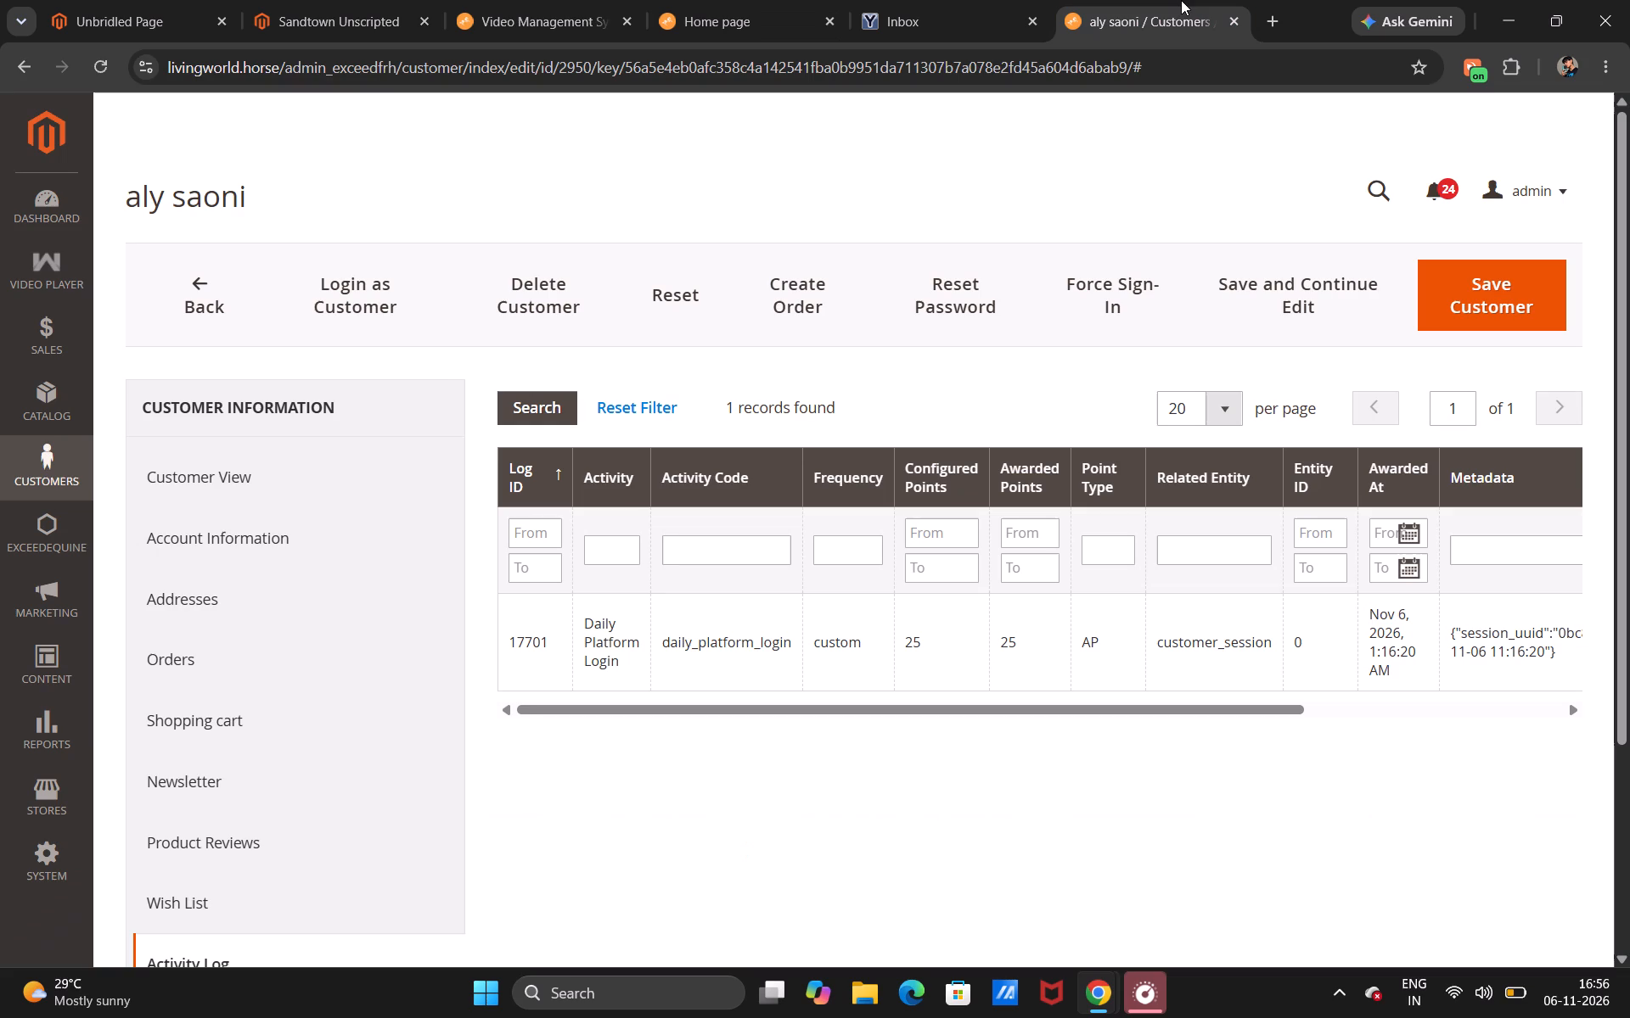
left_click(97, 75)
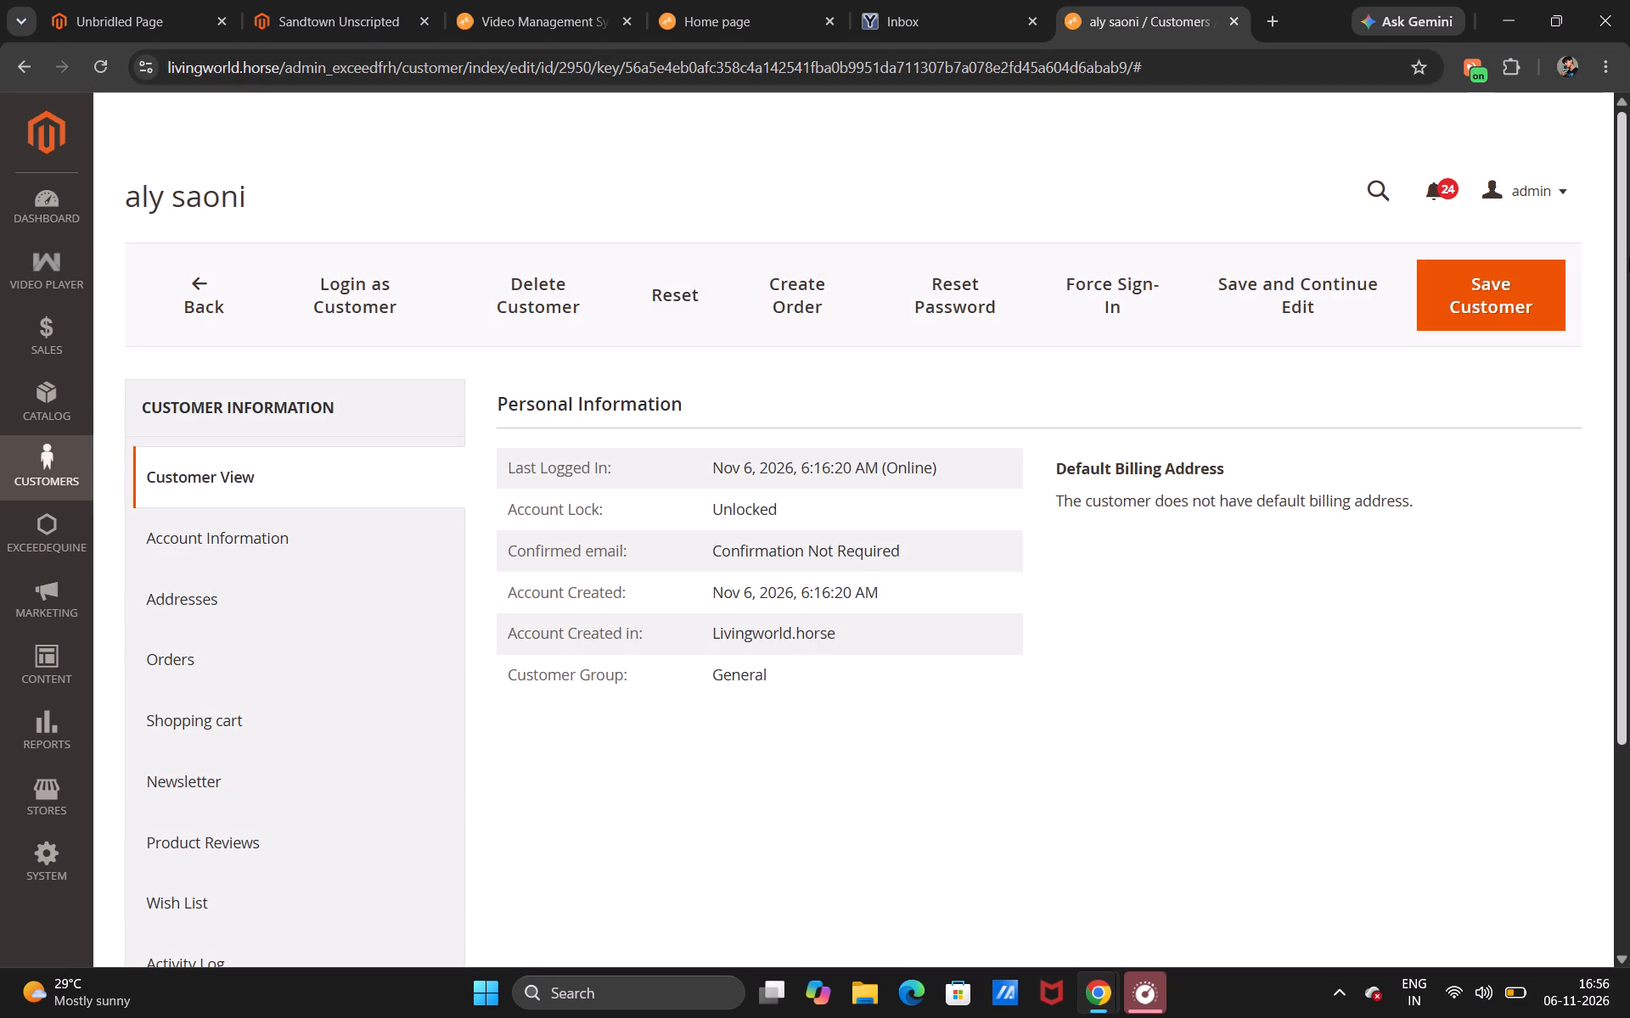
left_click_drag(1629, 258, 1604, 687)
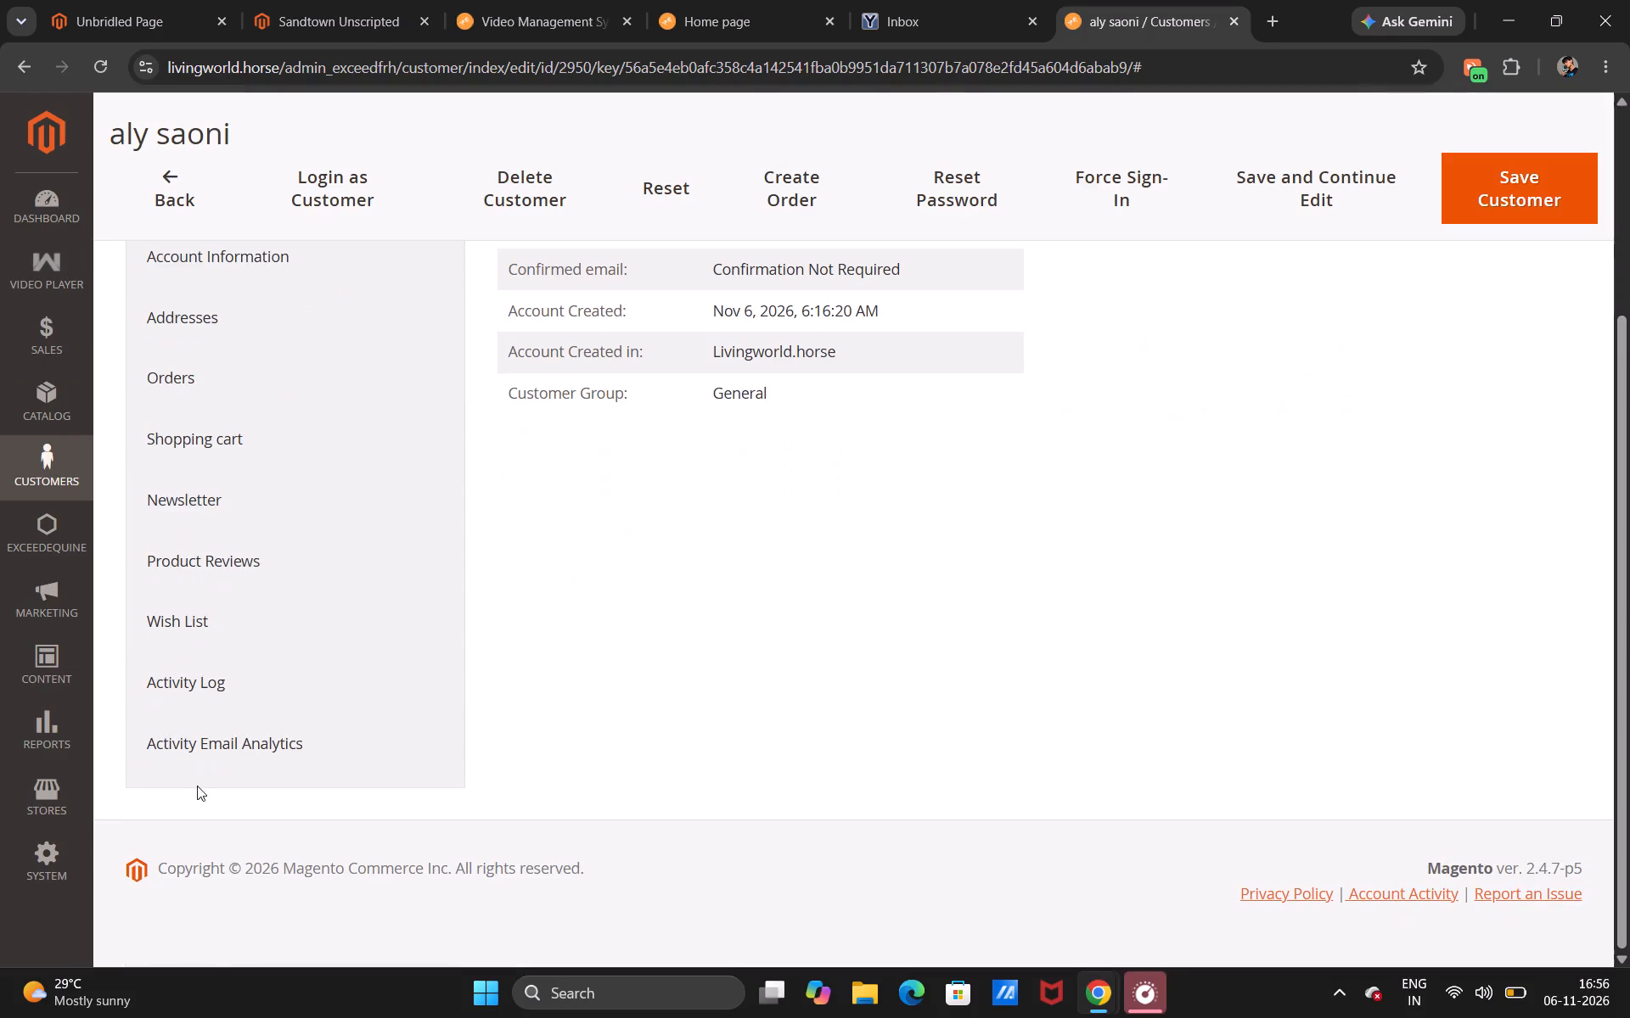
left_click(233, 723)
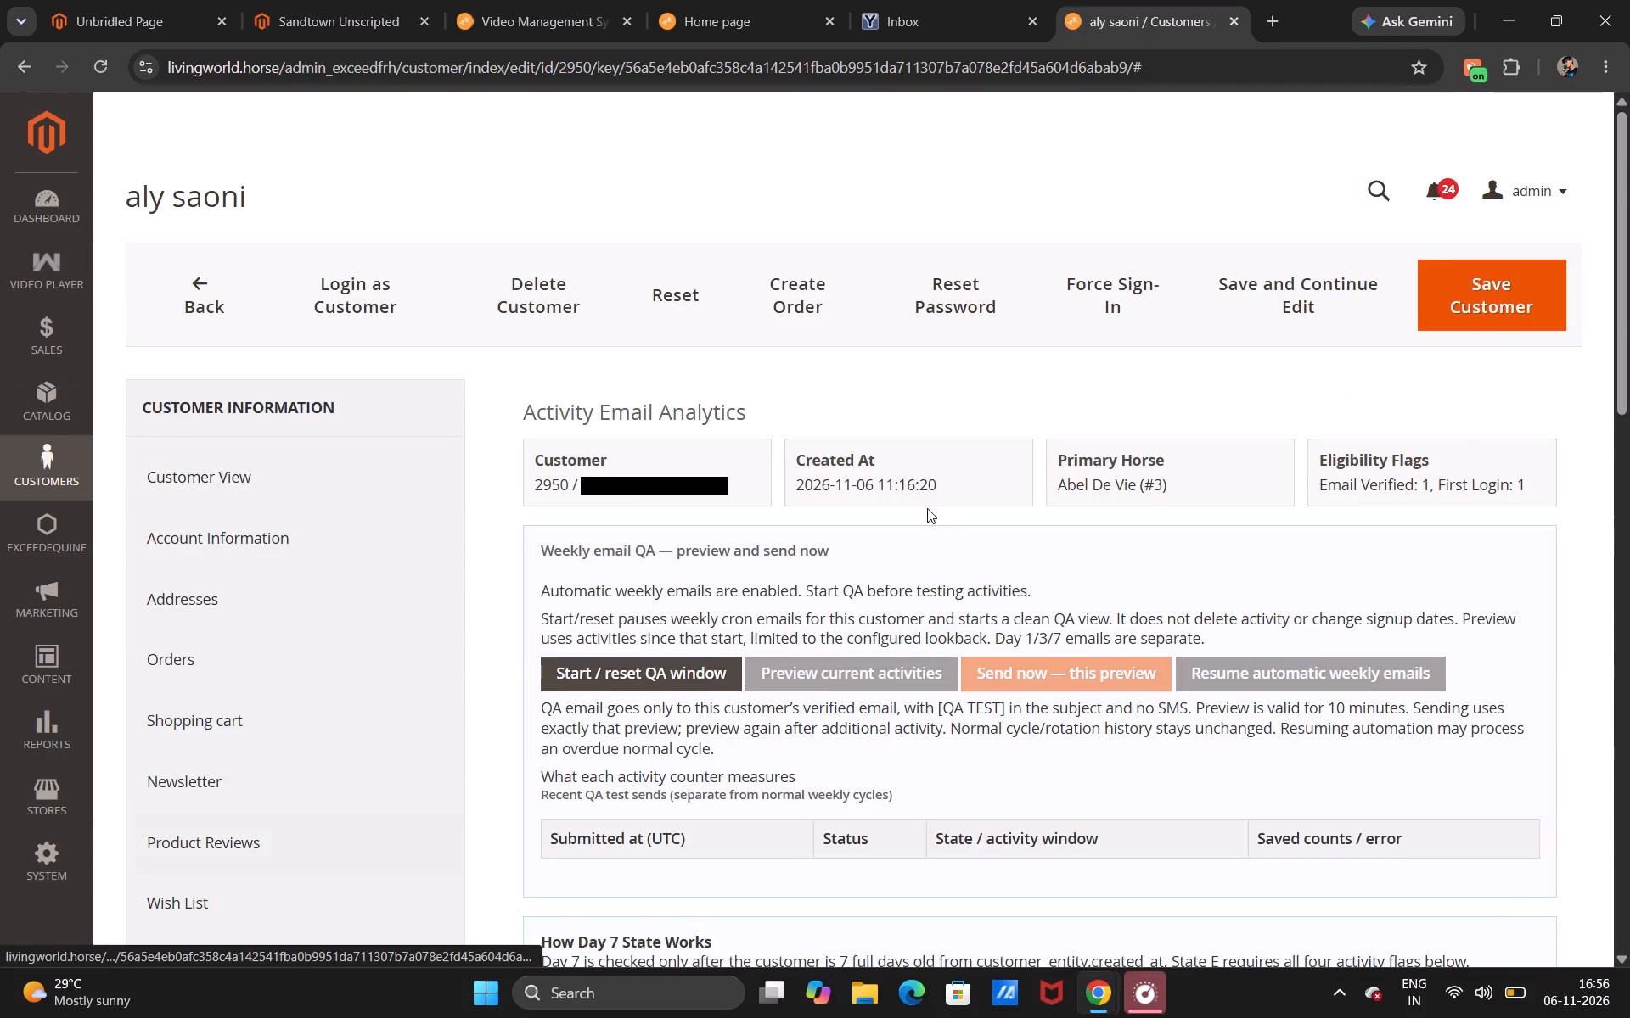
double_click(1629, 400)
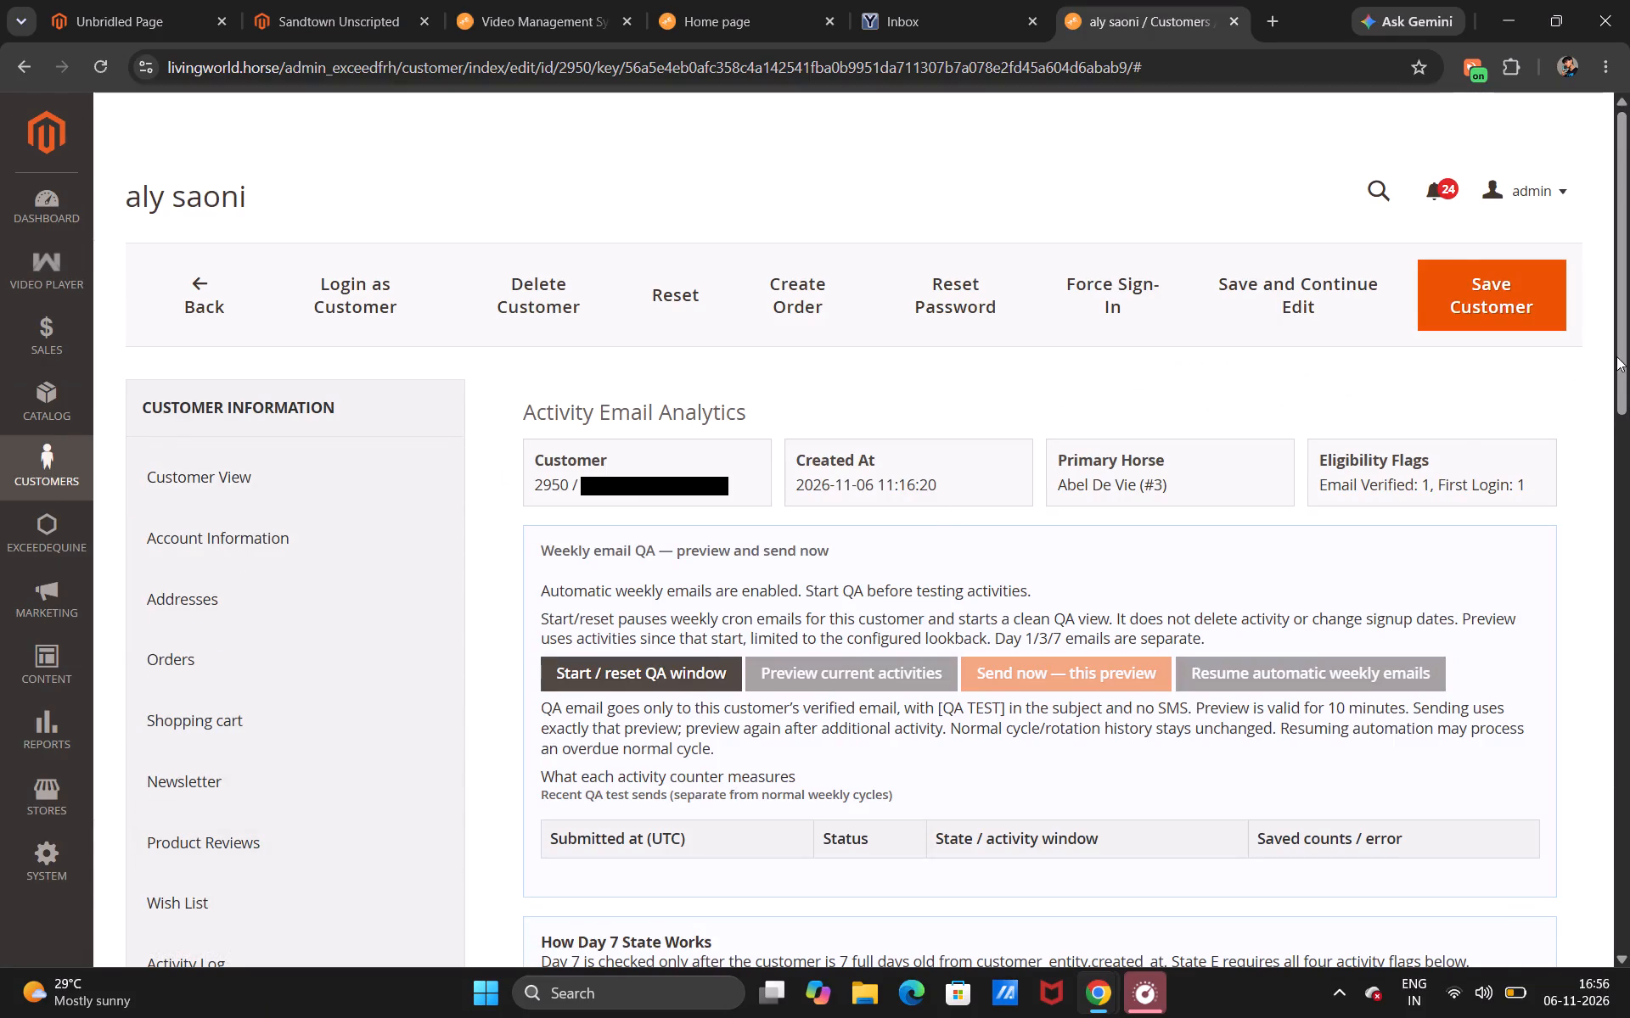
left_click_drag(1618, 347, 1609, 893)
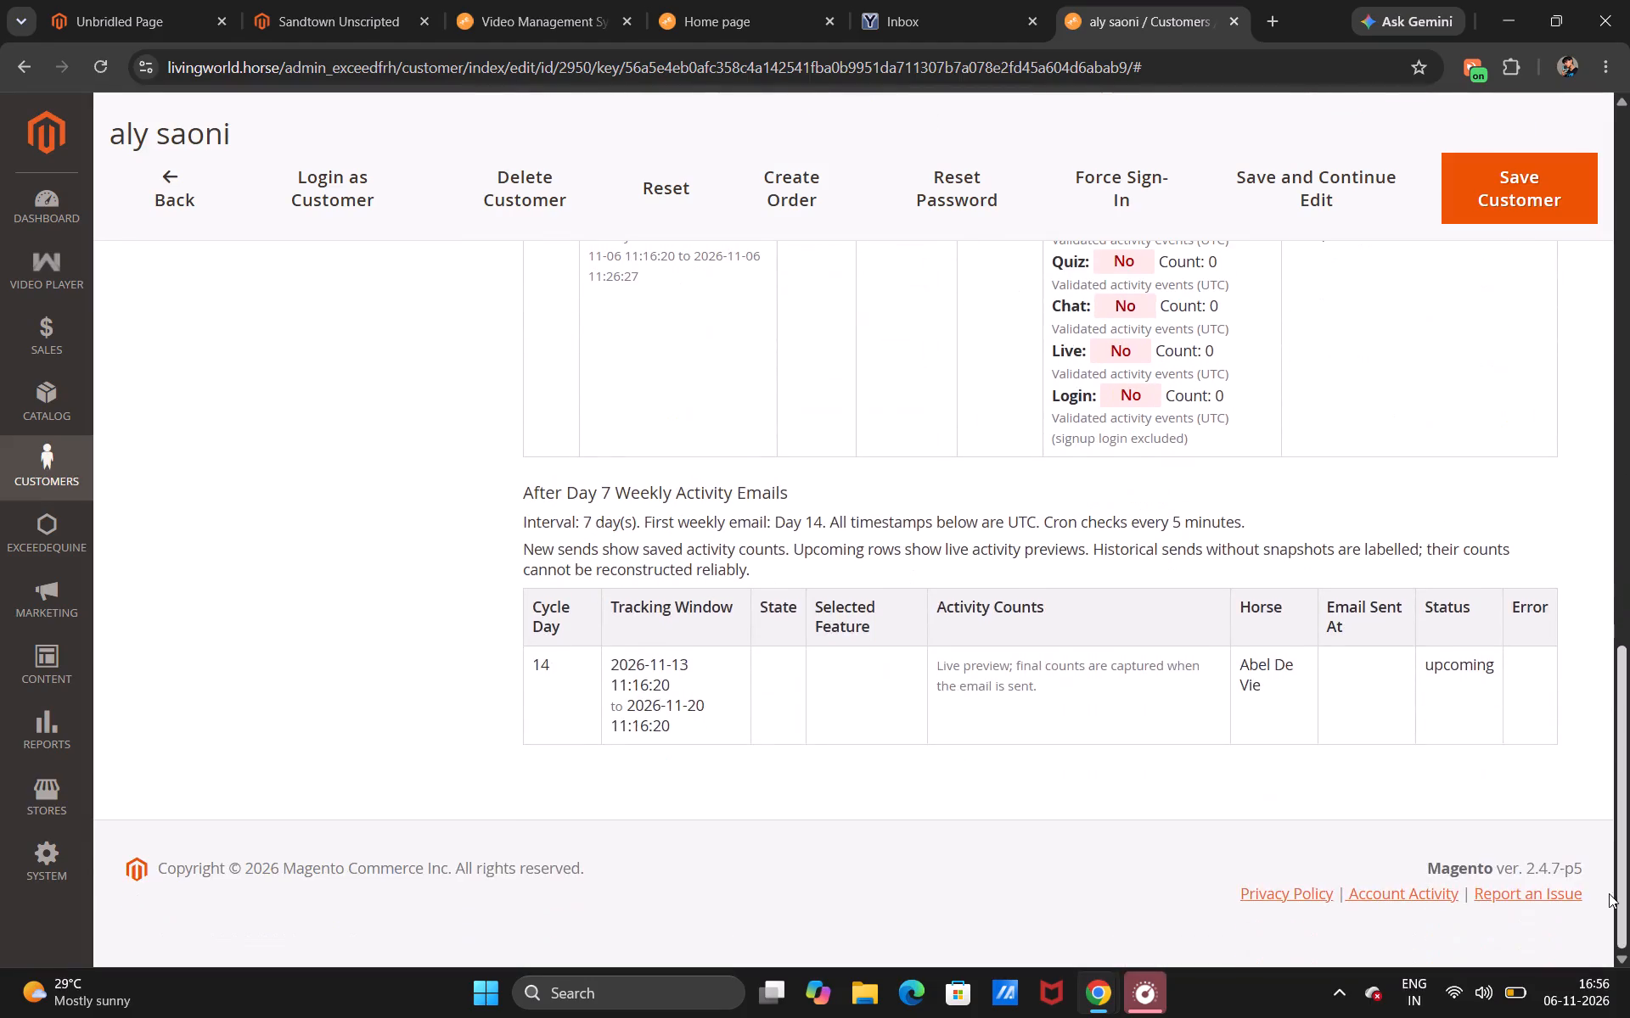
left_click_drag(1609, 893, 1602, 523)
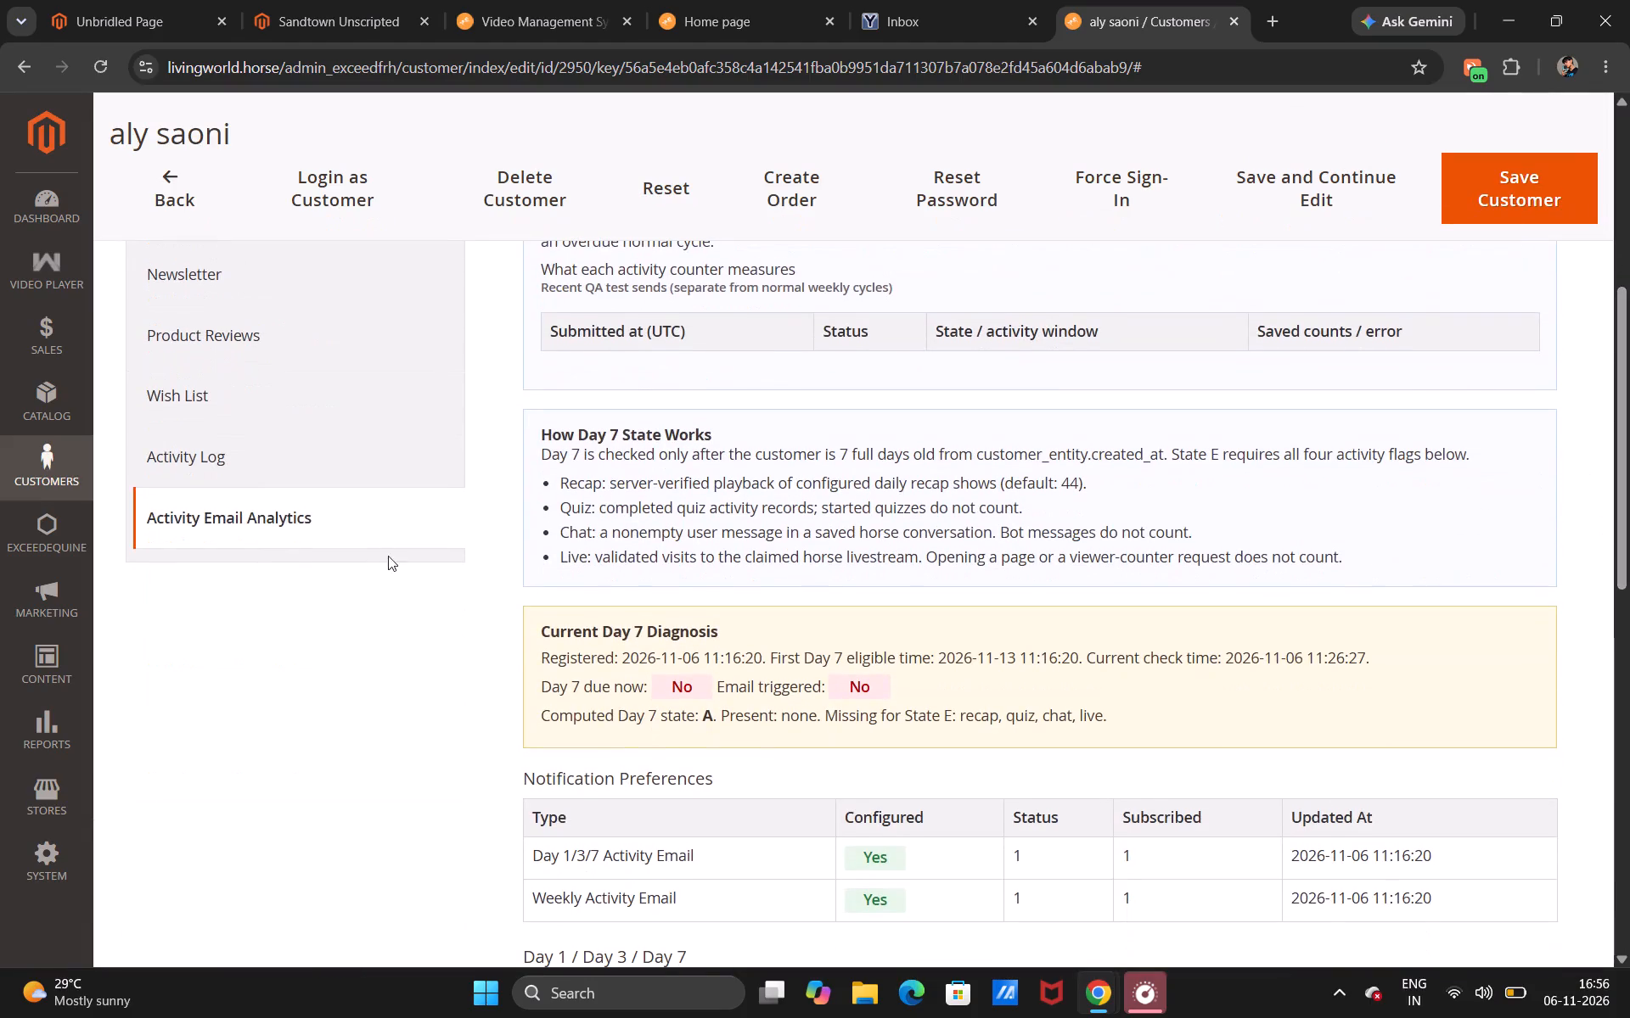
Recheck the customer's Activity Log for new activity entries.
left_click(181, 455)
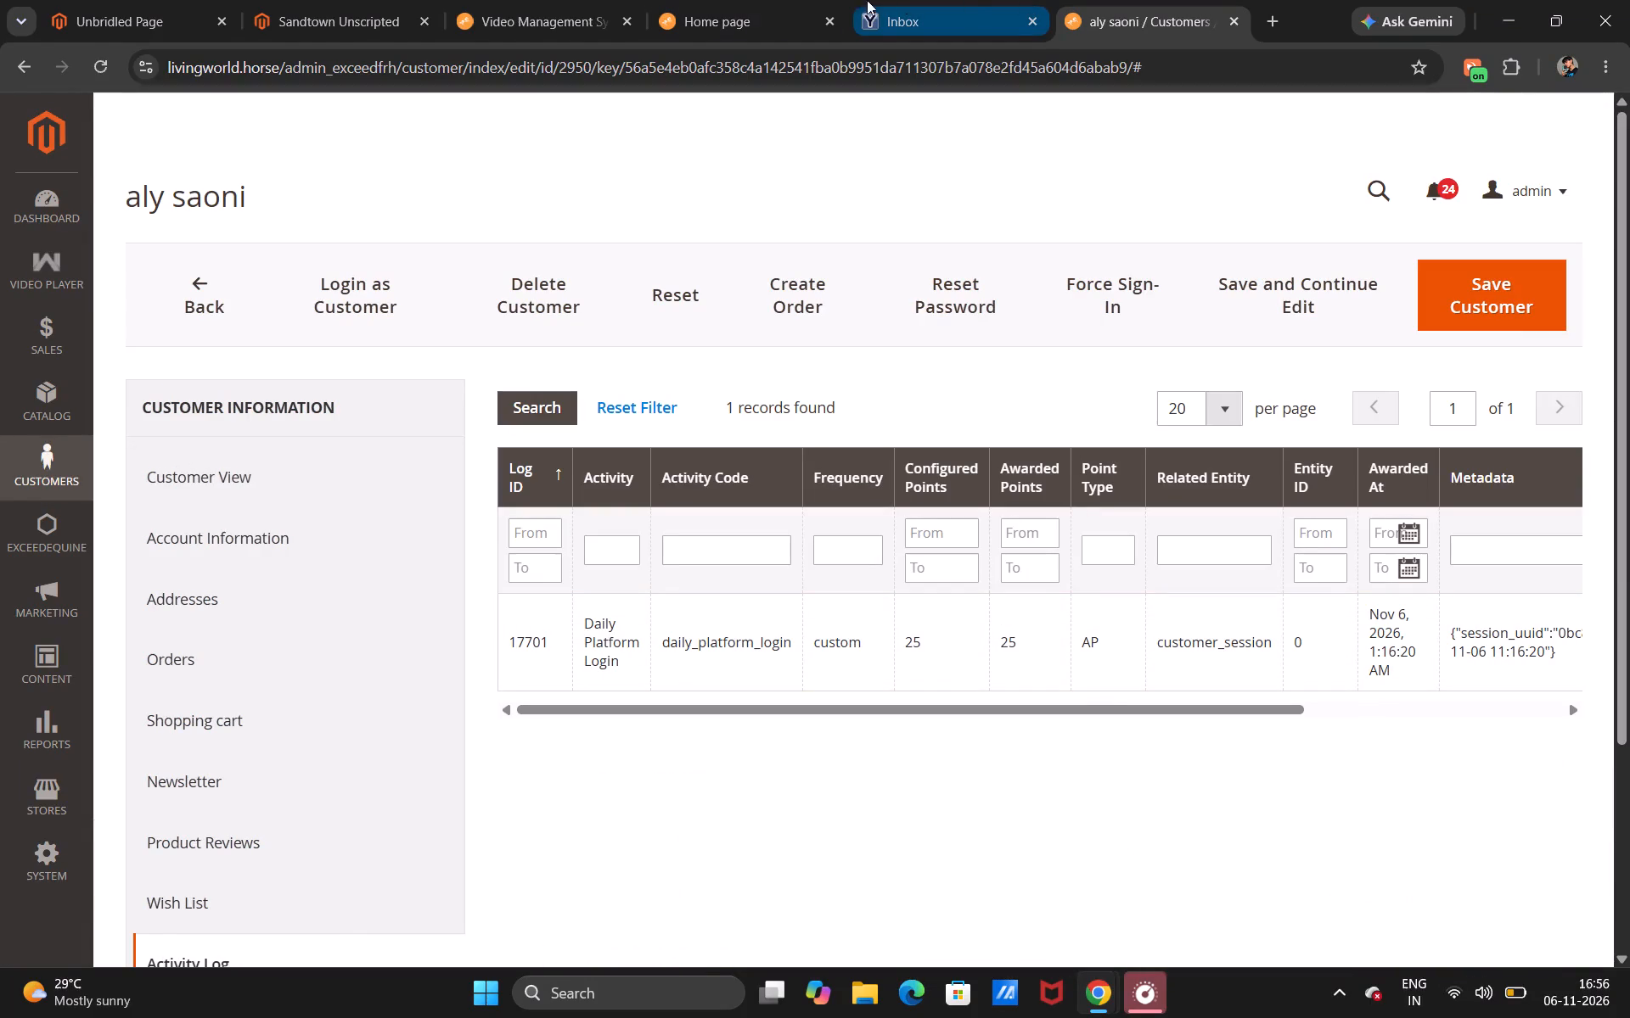
Return to the site's open home page and check the playback of the Barn 1 livestream.
left_click(719, 1)
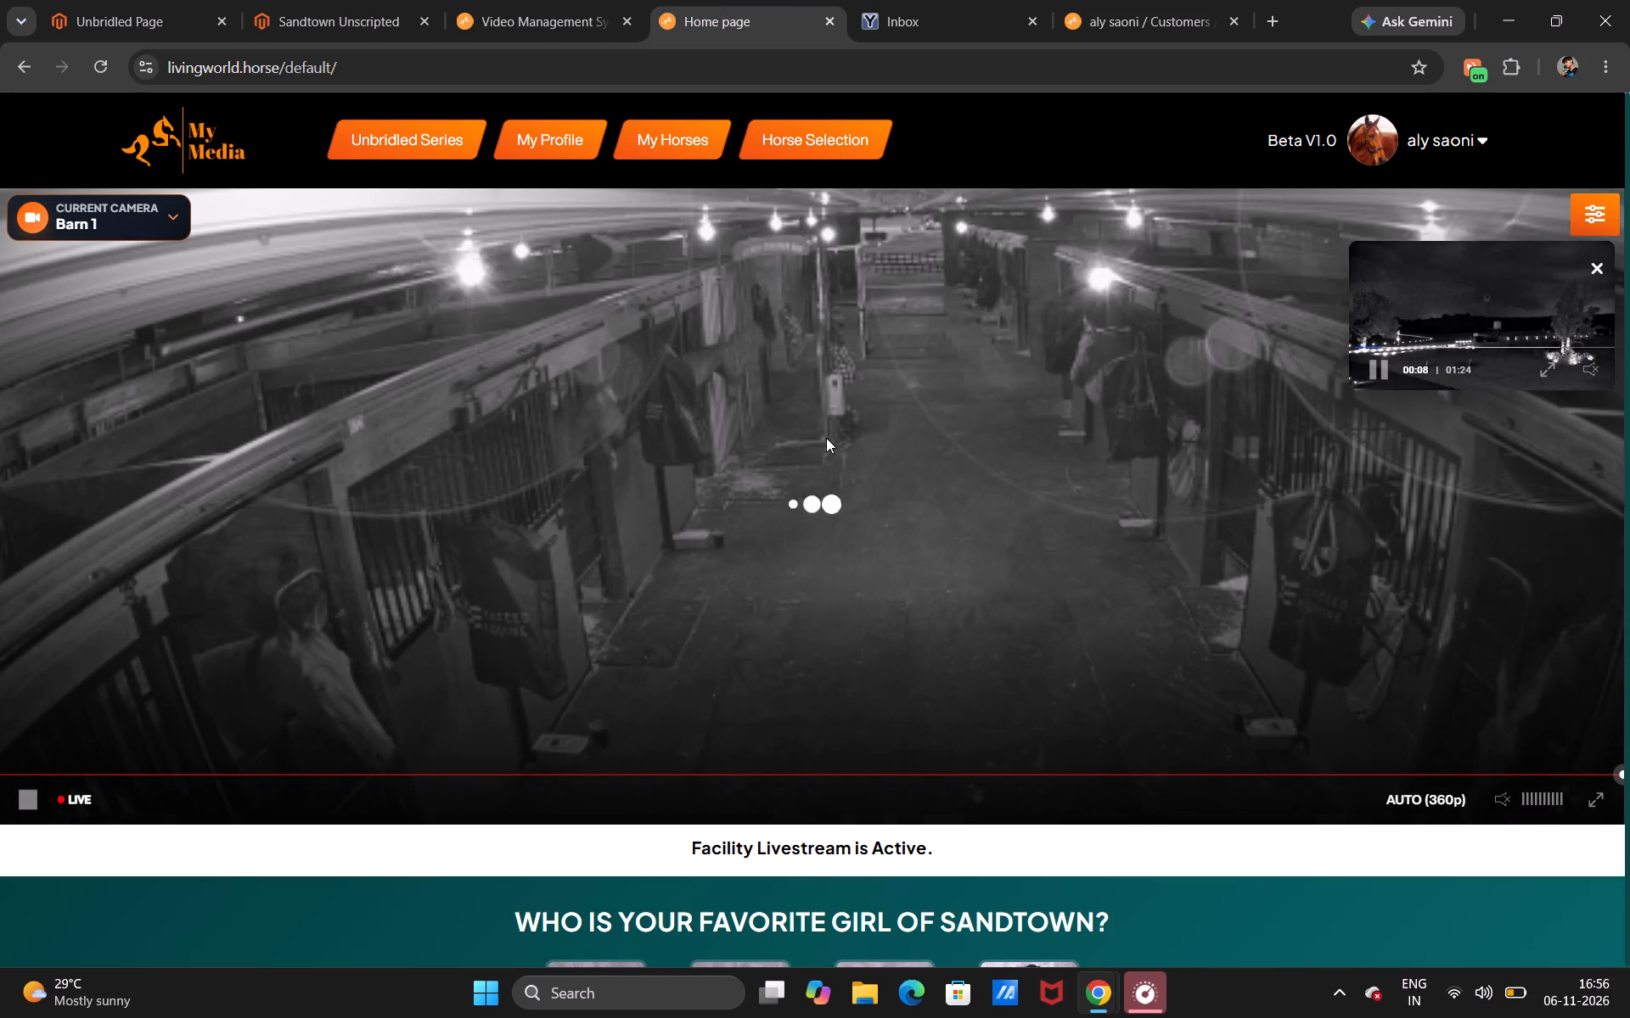
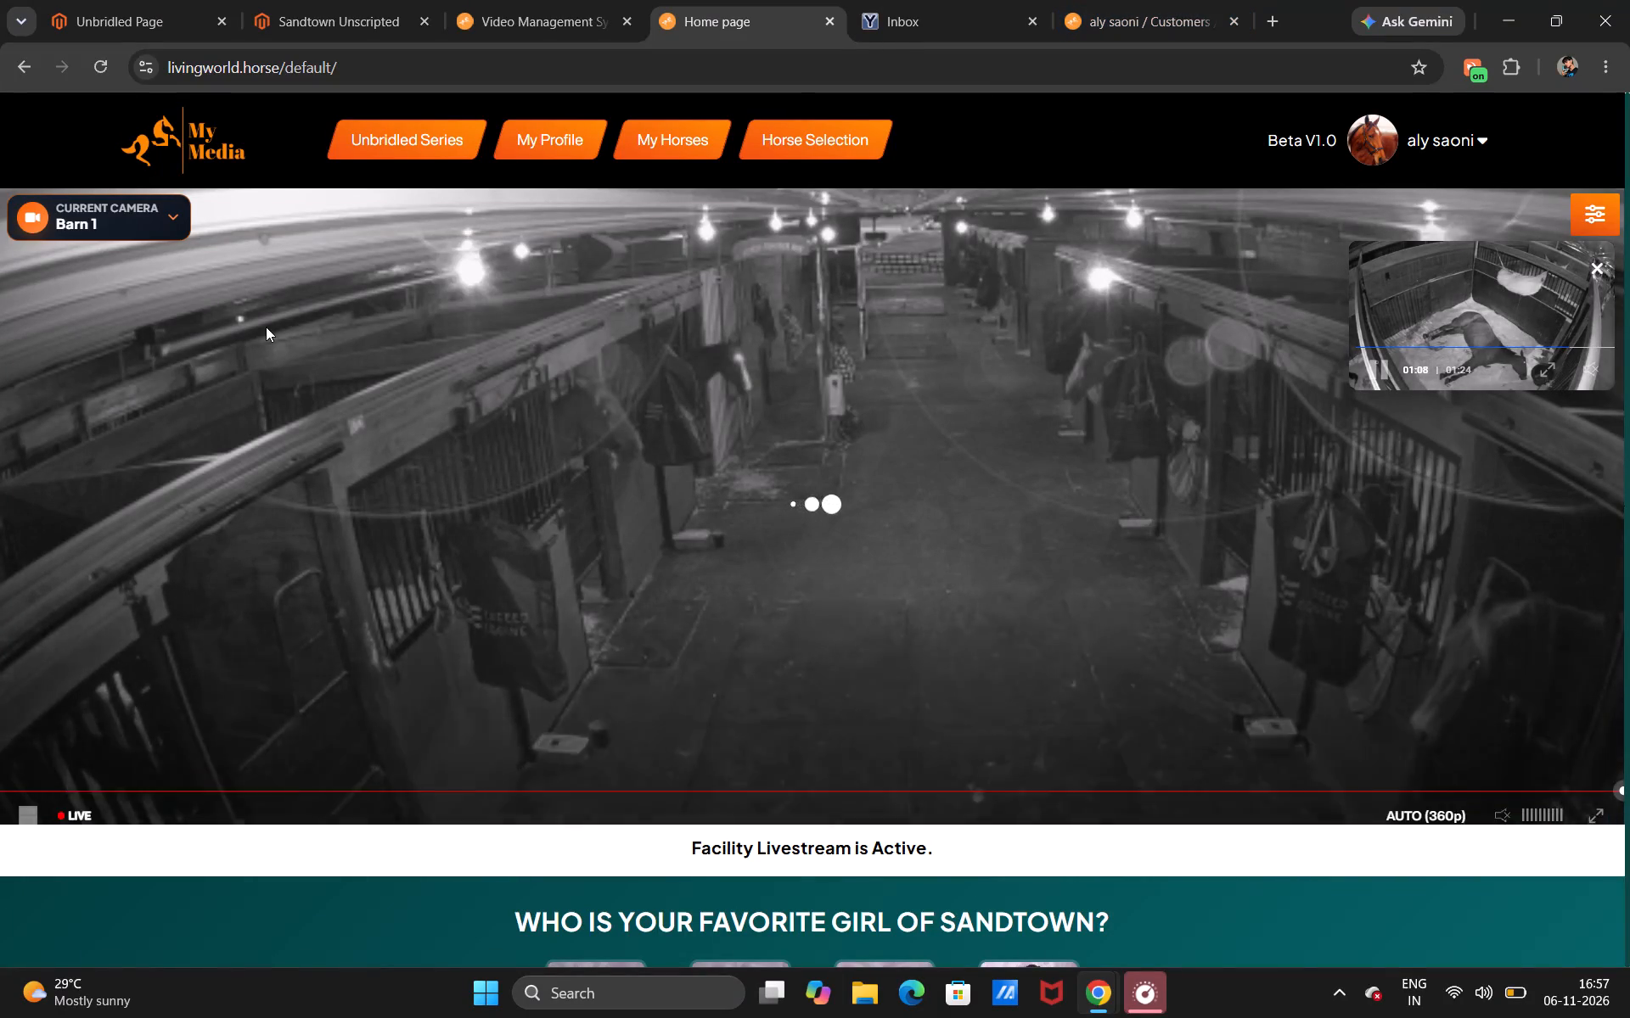
Reload the home page to restart the Barn 1 livestream and check its playback.
left_click(89, 56)
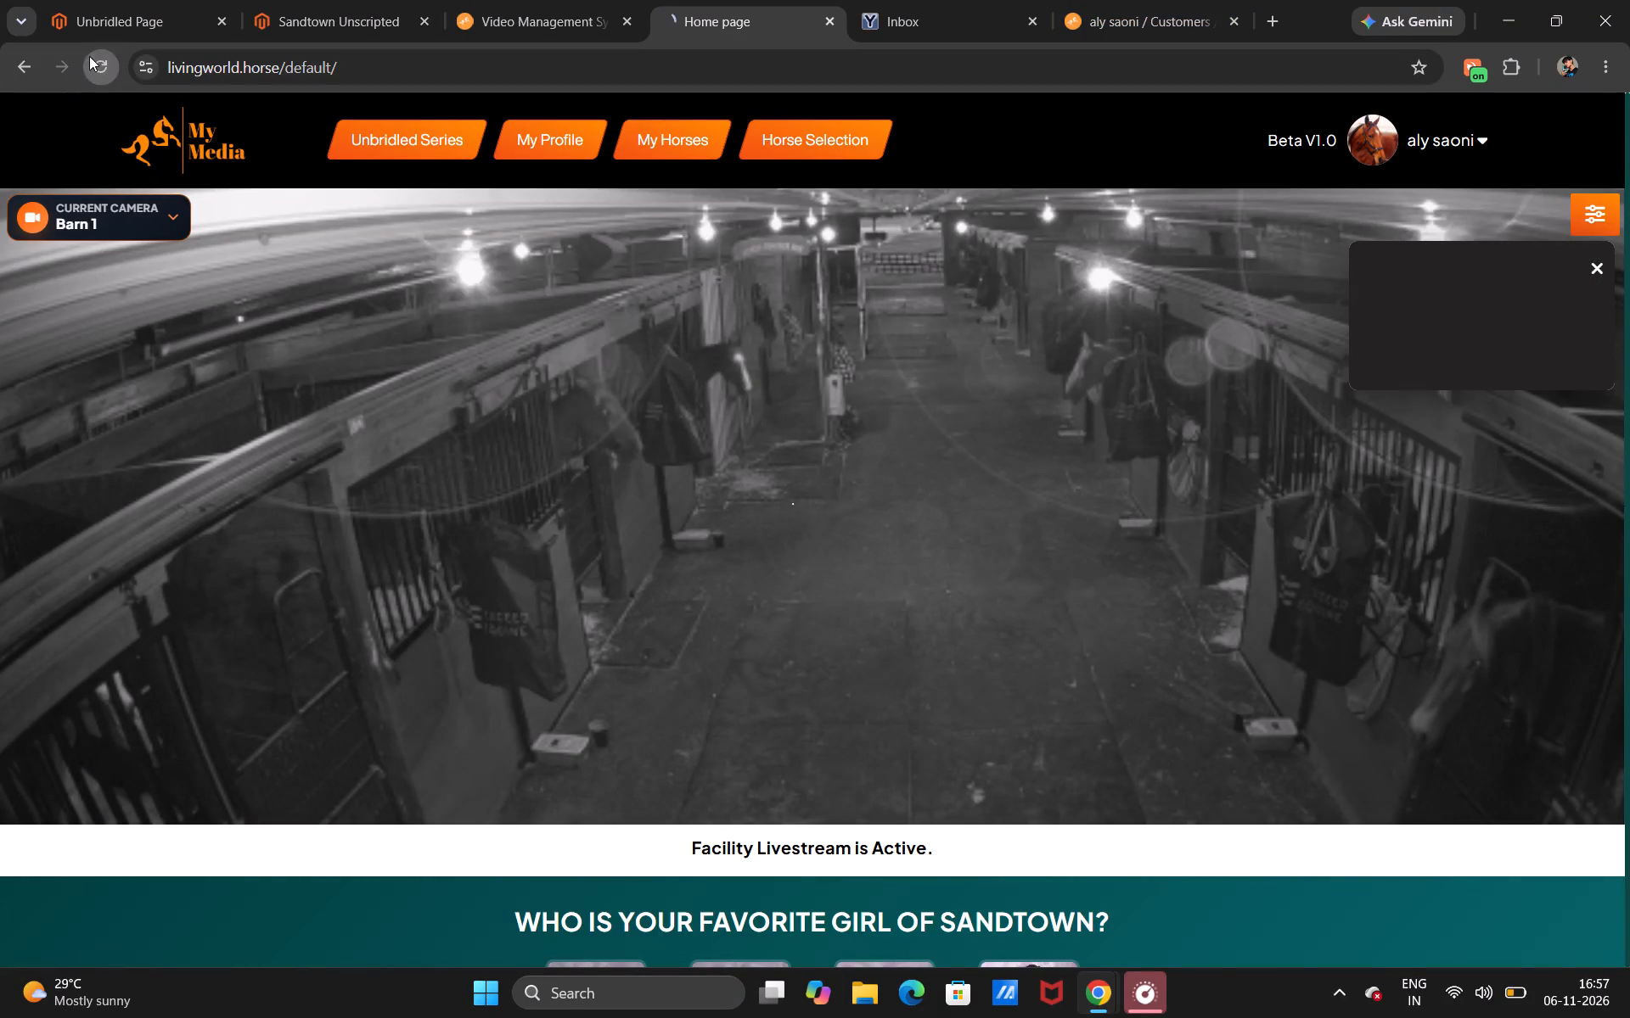
left_click(487, 478)
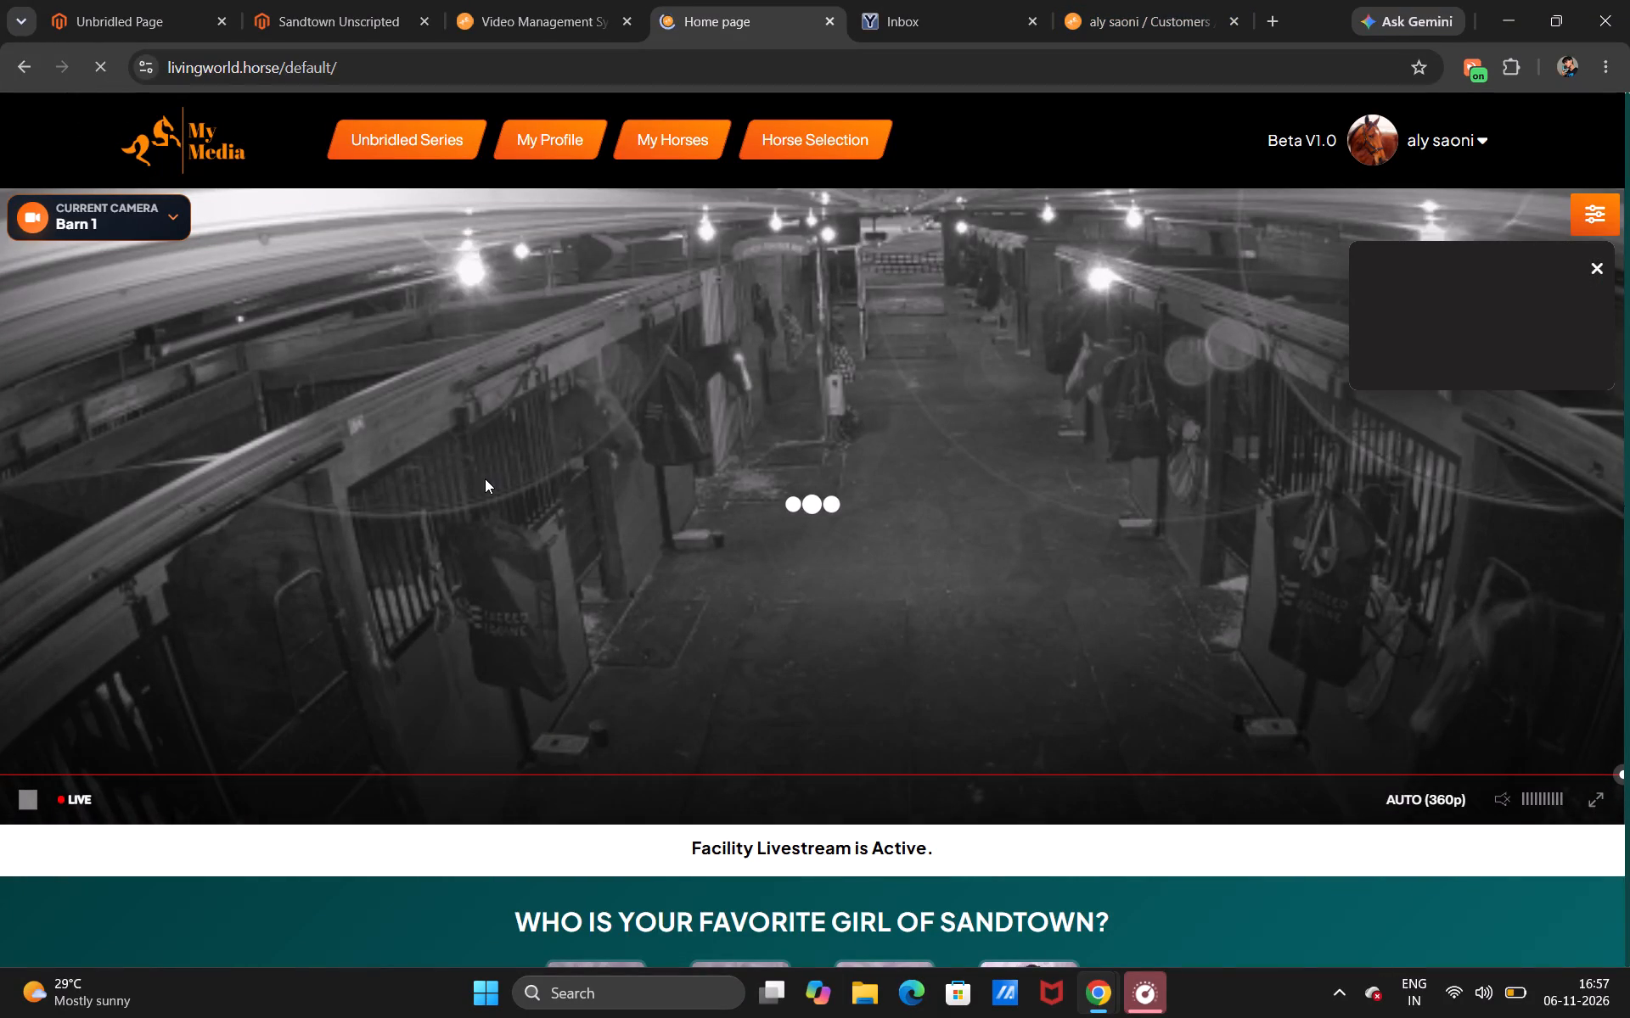
left_click(485, 478)
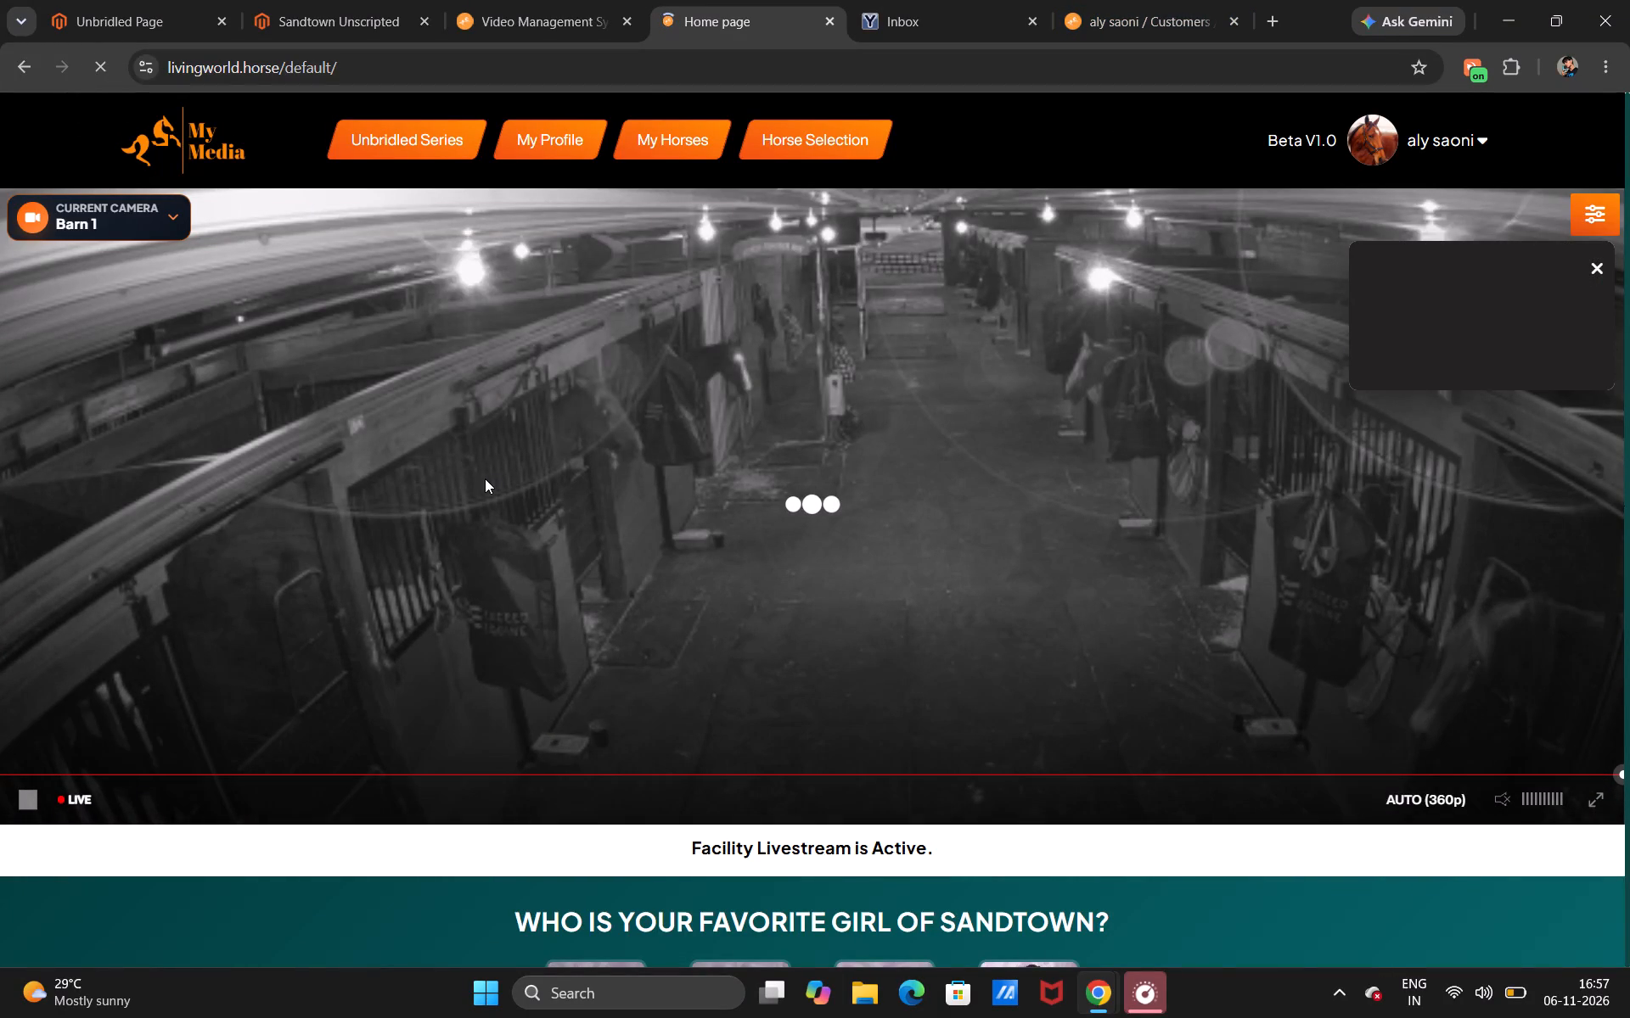
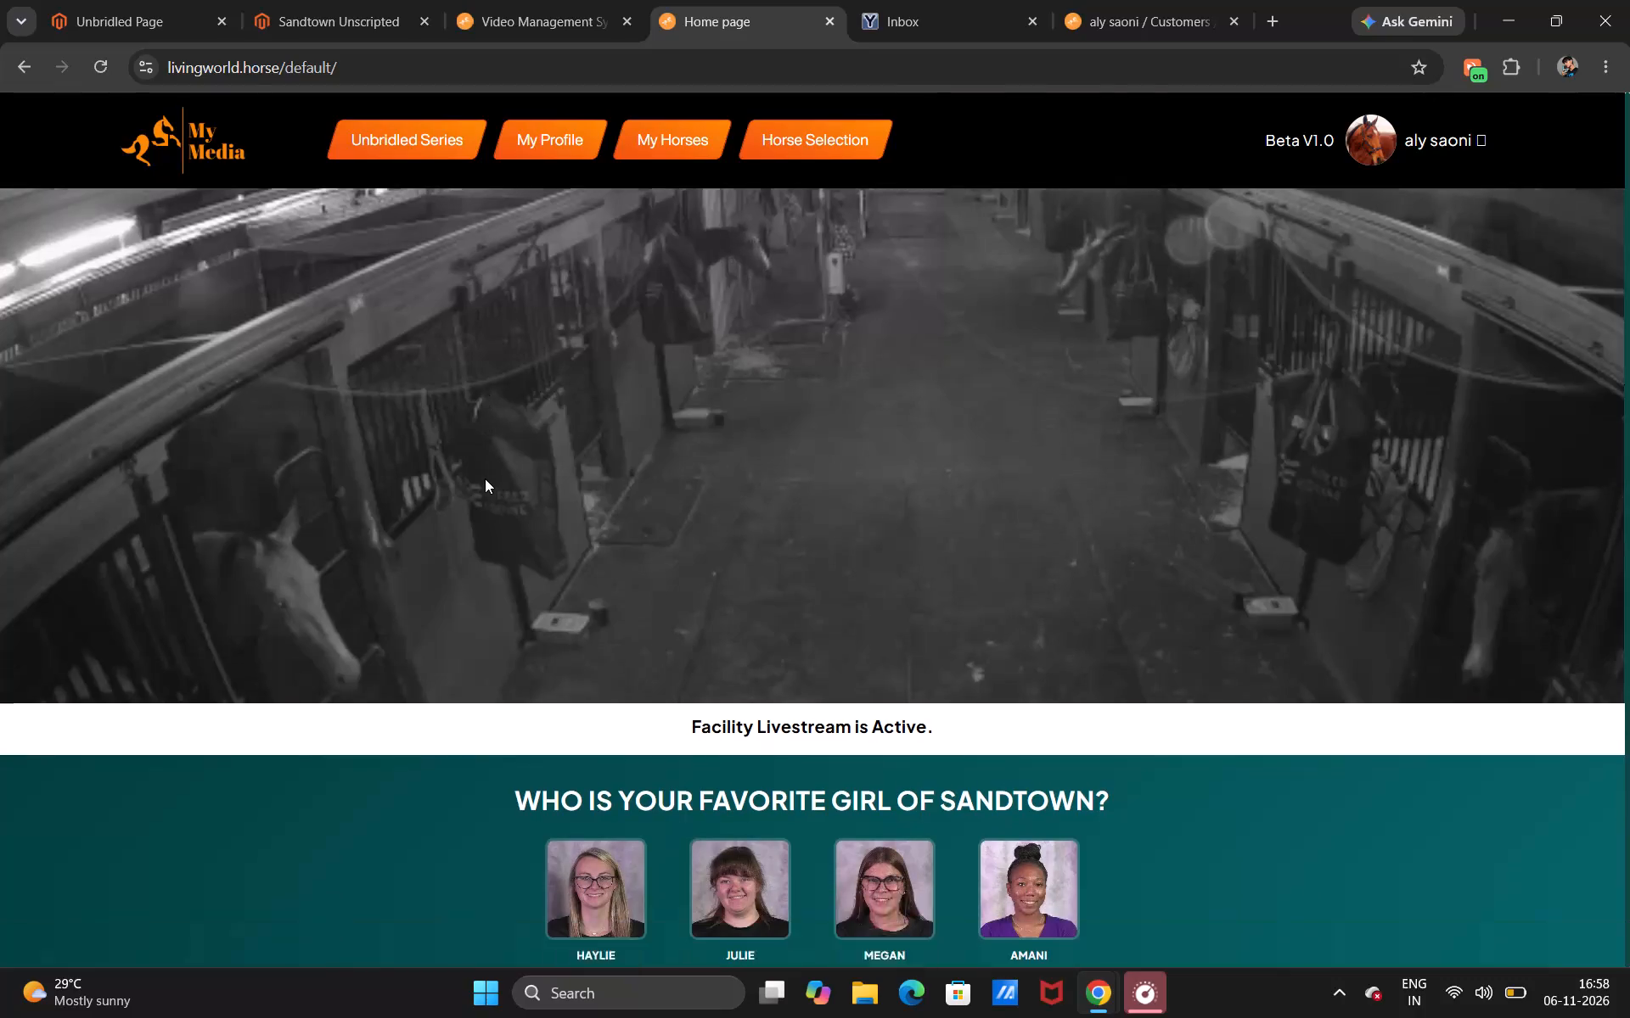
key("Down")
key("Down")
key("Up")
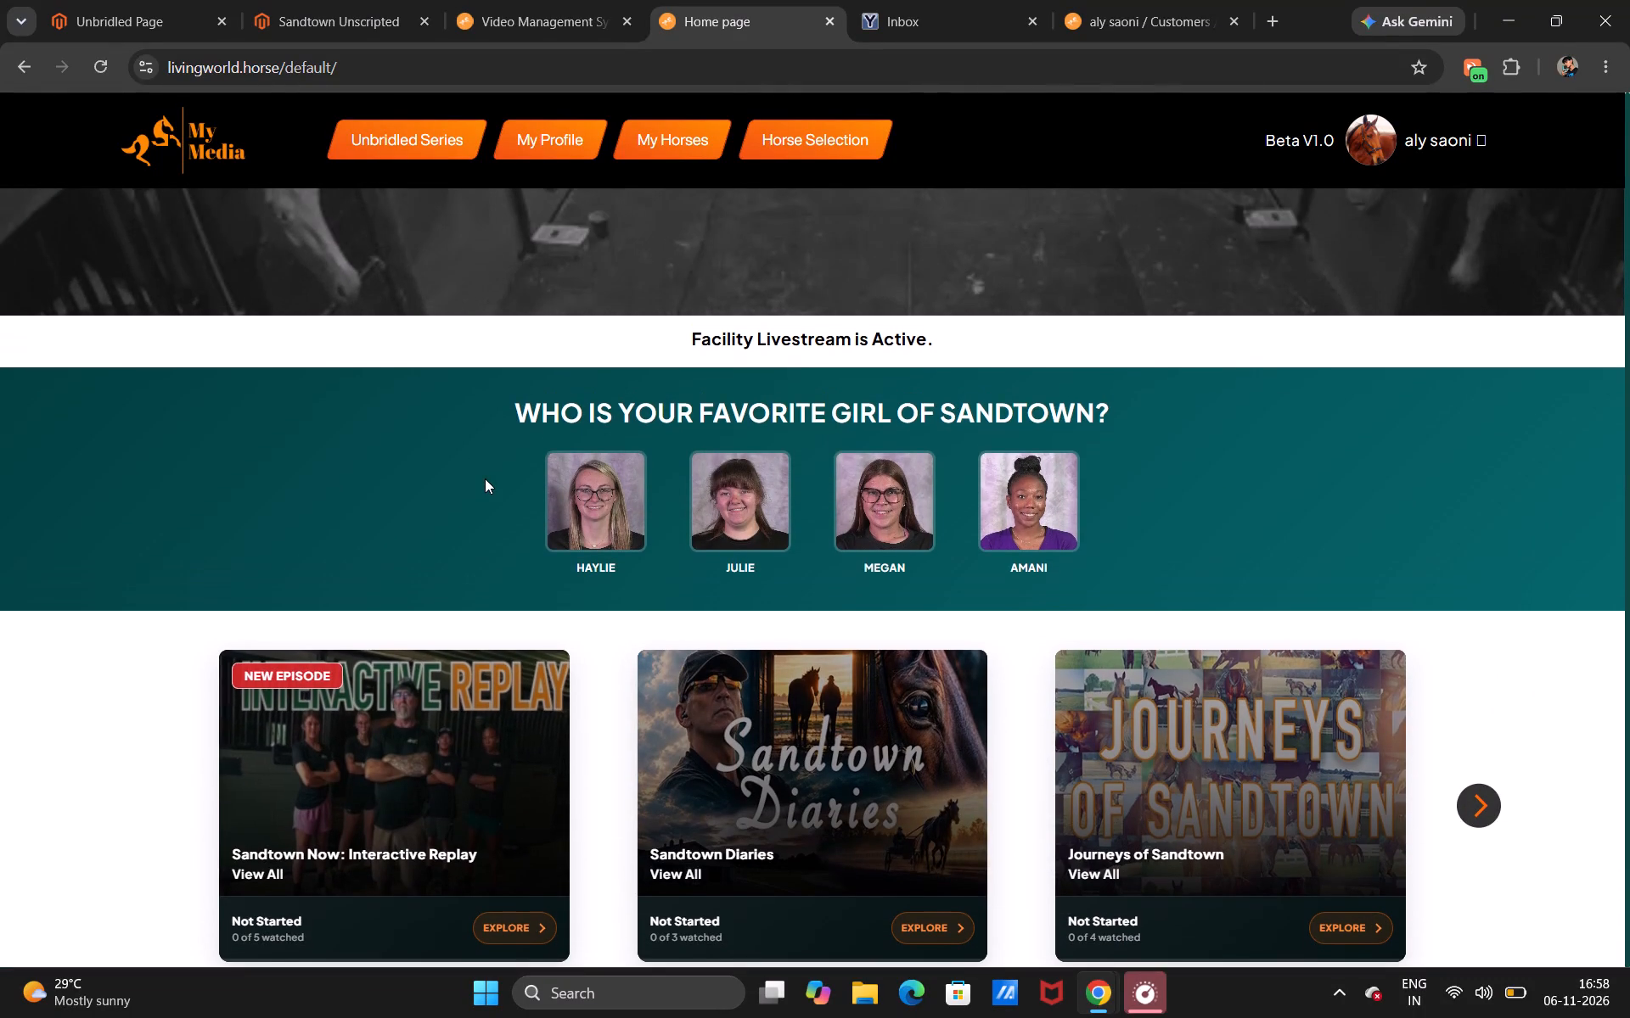
Reload the new customer's admin record and check the Activity Log entries, including the Metadata column.
left_click(1174, 0)
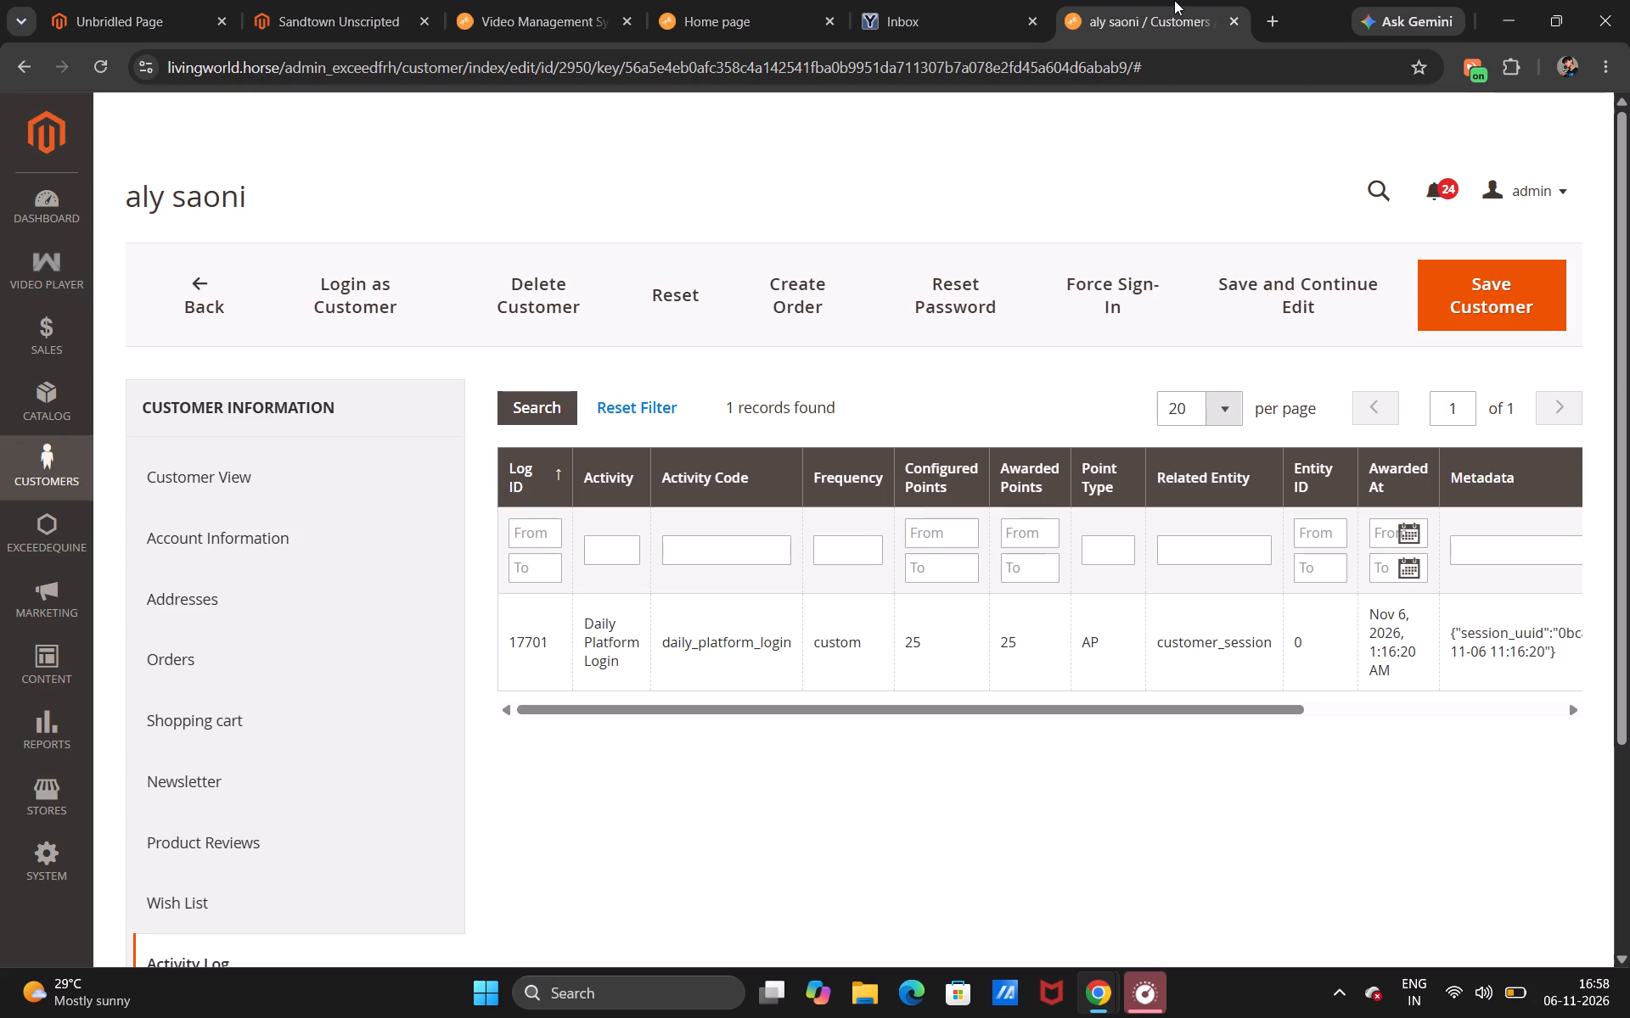
left_click(112, 64)
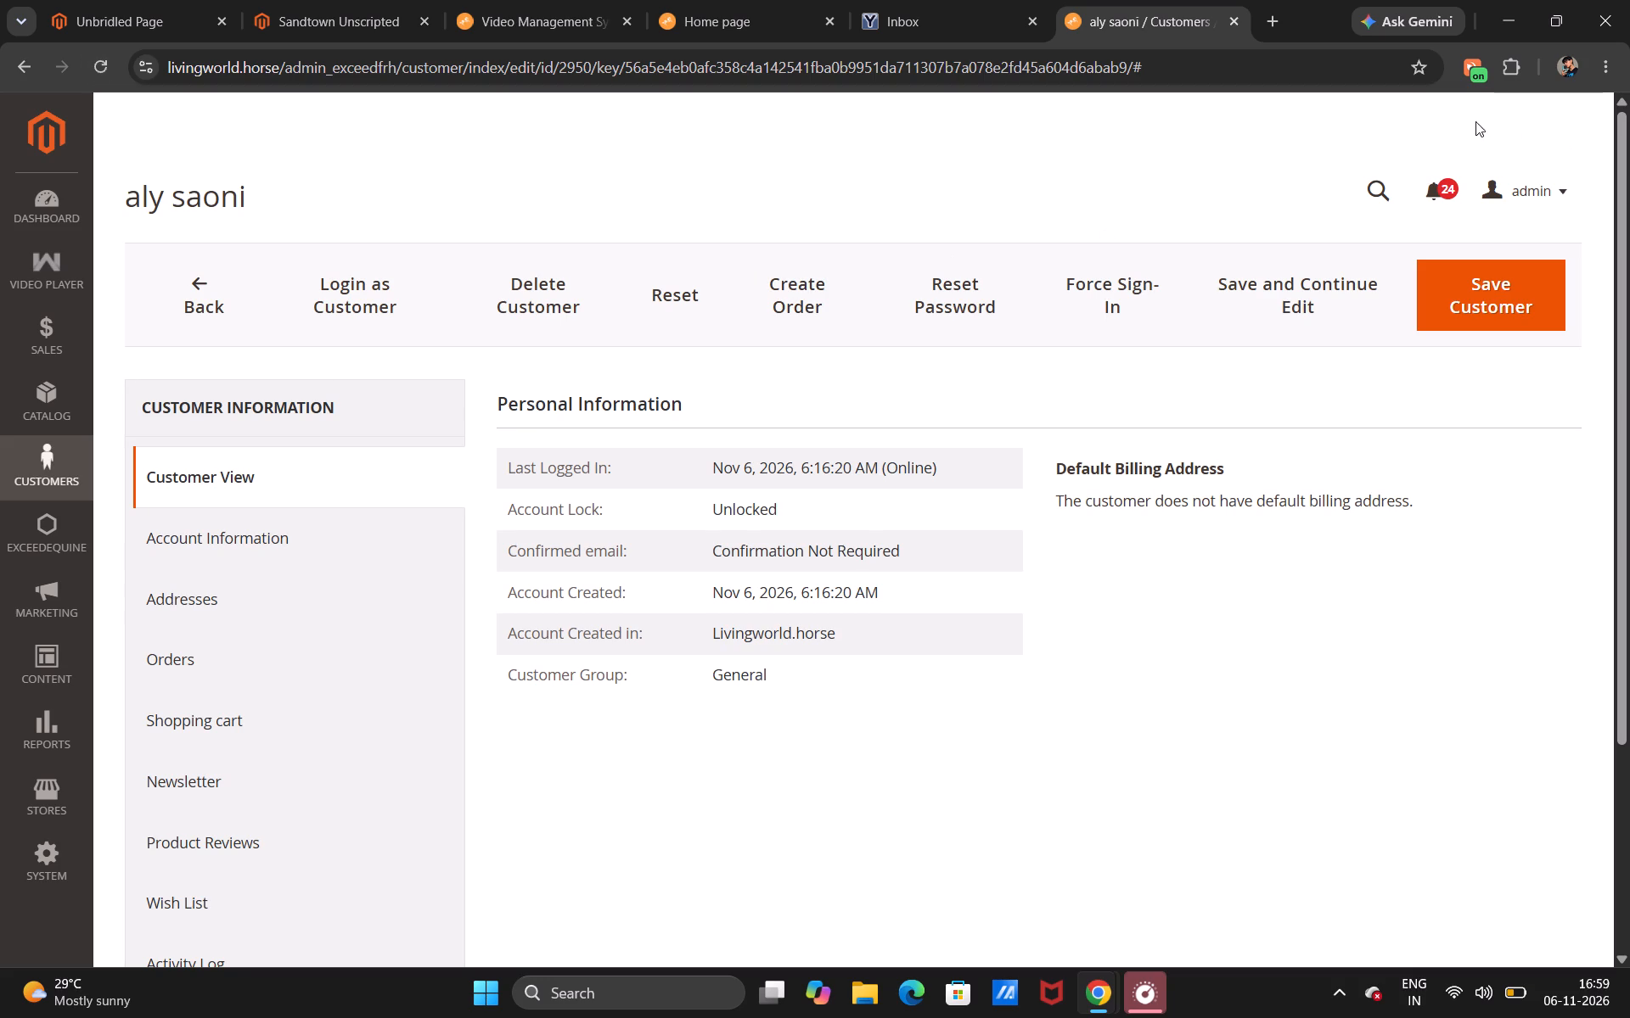
left_click_drag(1629, 236, 1629, 531)
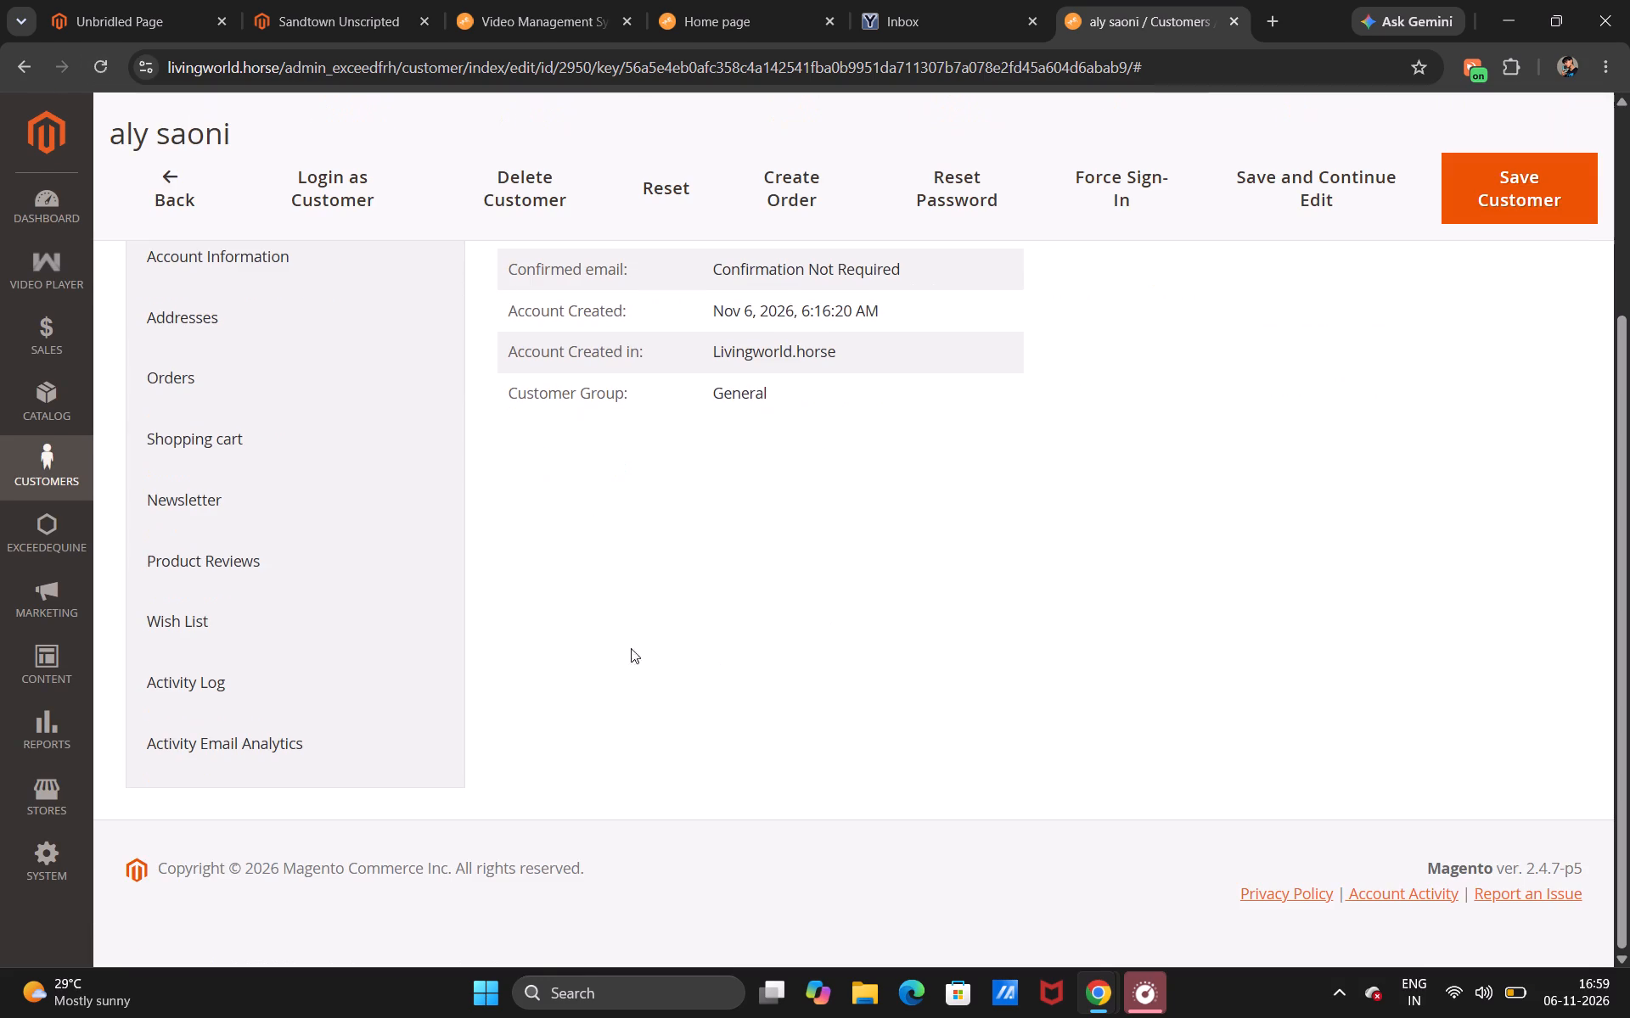
left_click(343, 702)
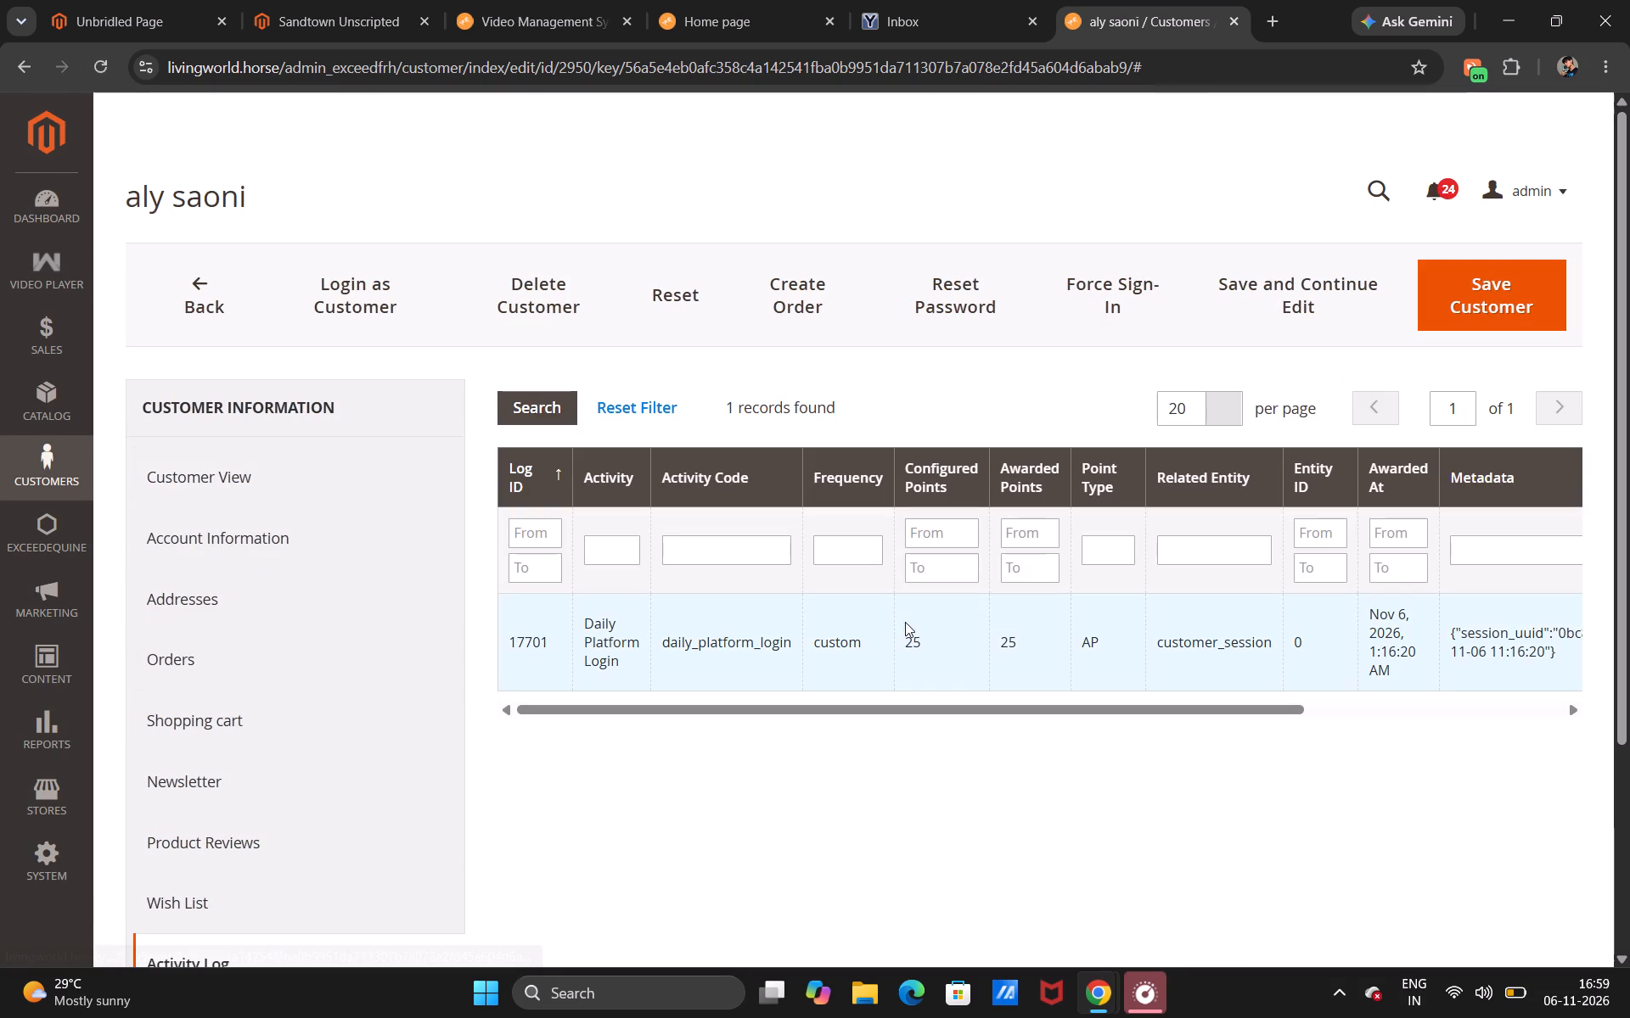
left_click(1352, 699)
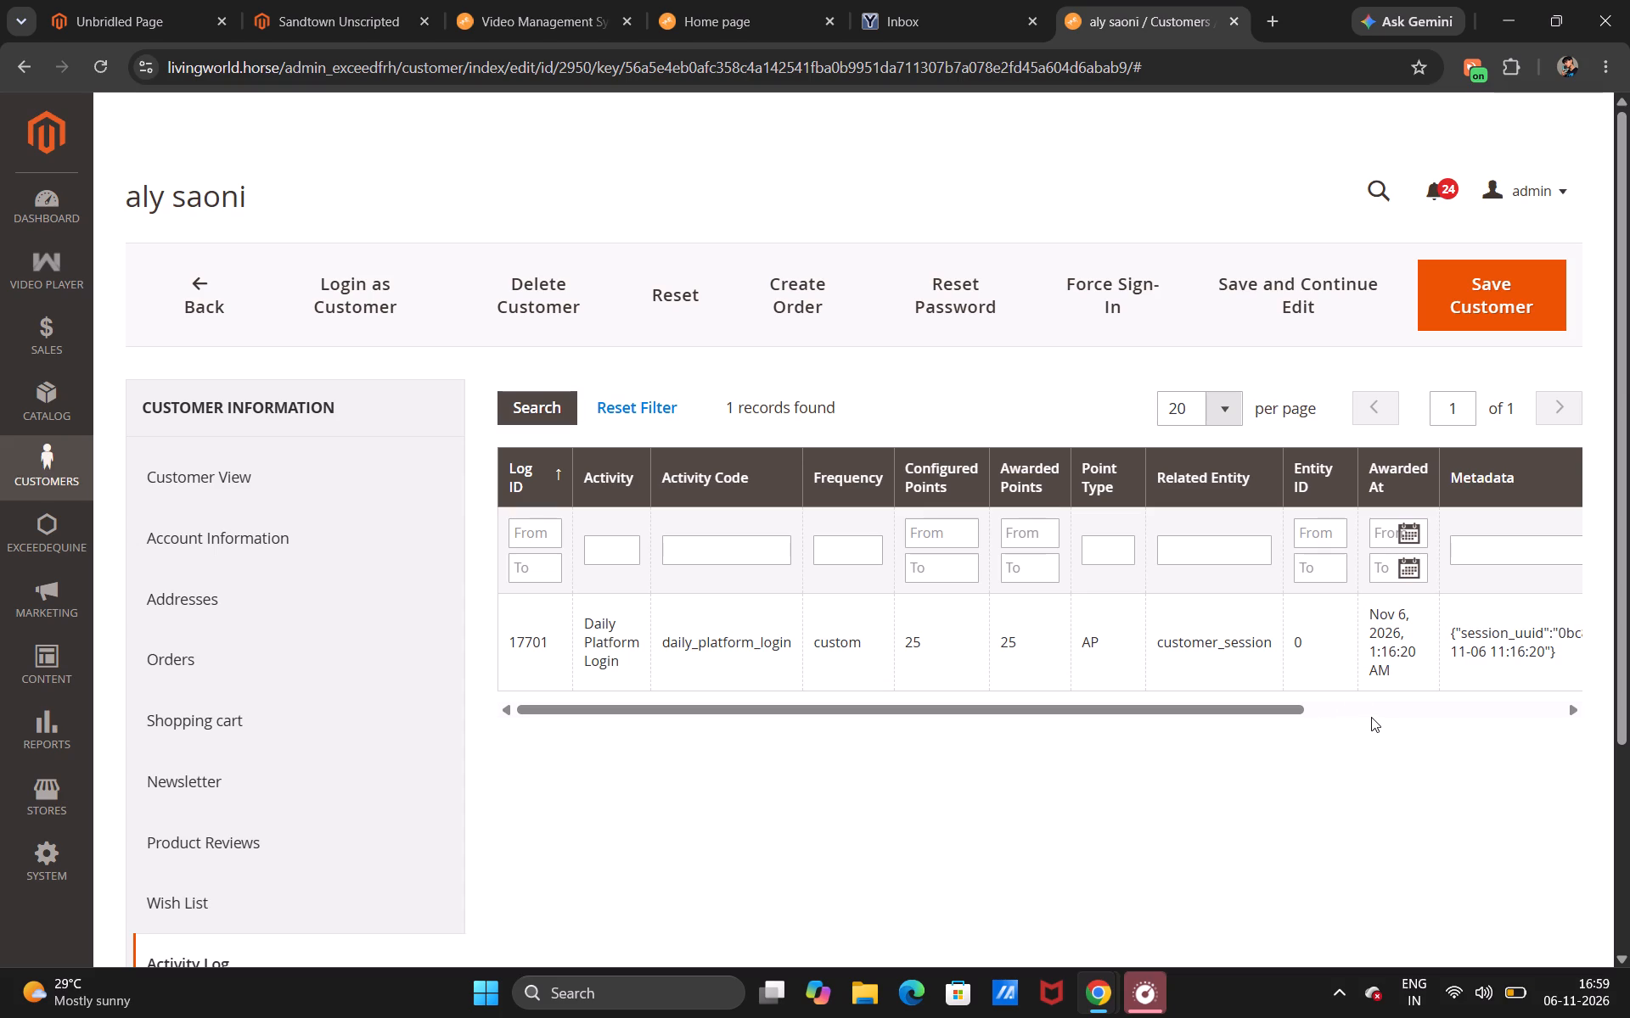
left_click(1373, 708)
left_click(1373, 708)
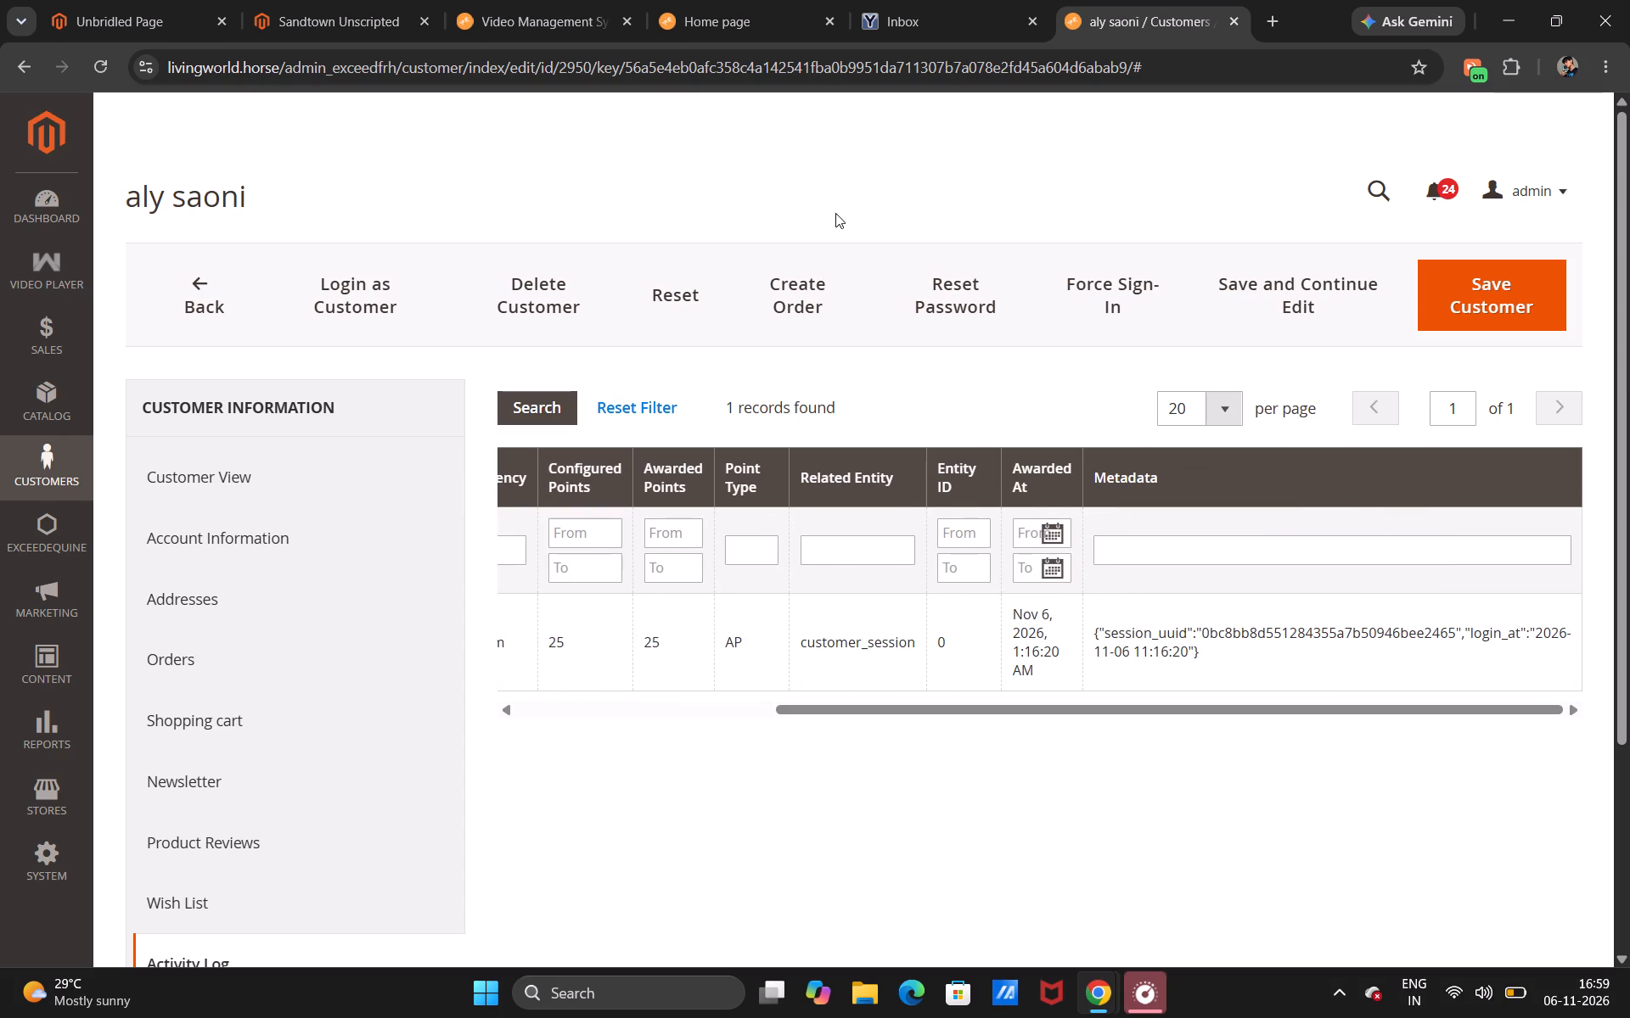
Return to the home page livestream and change the current camera to Barn 2.
left_click(741, 0)
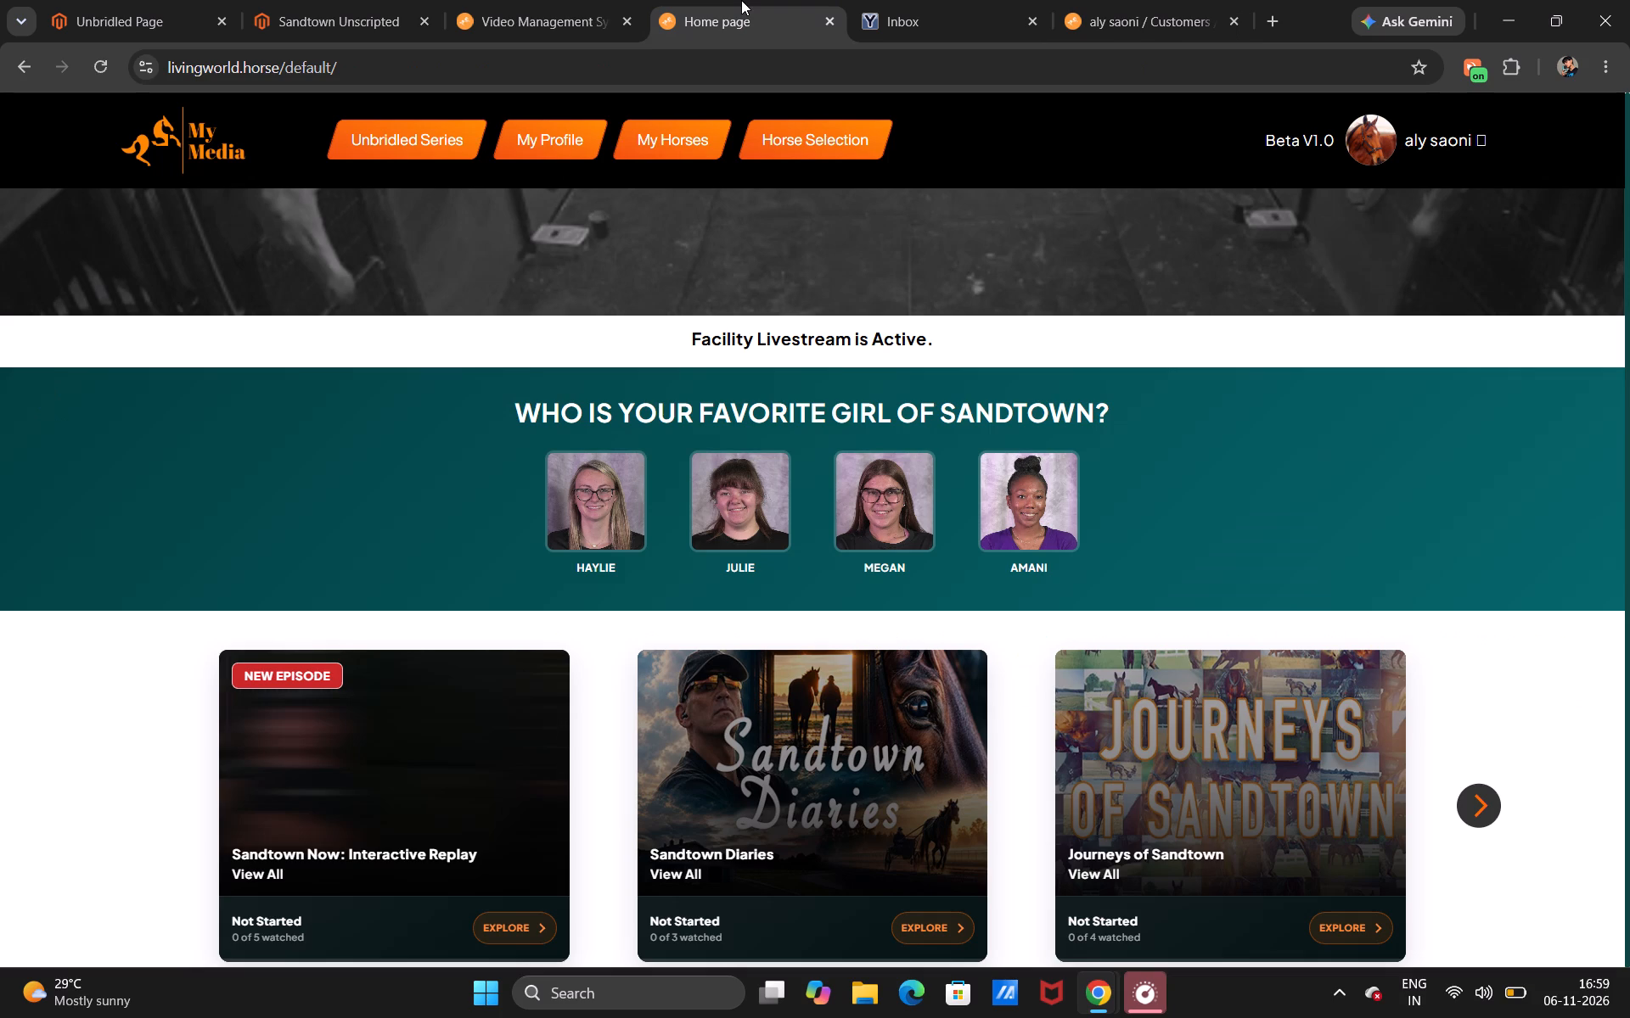
left_click(1627, 216)
double_click(1627, 216)
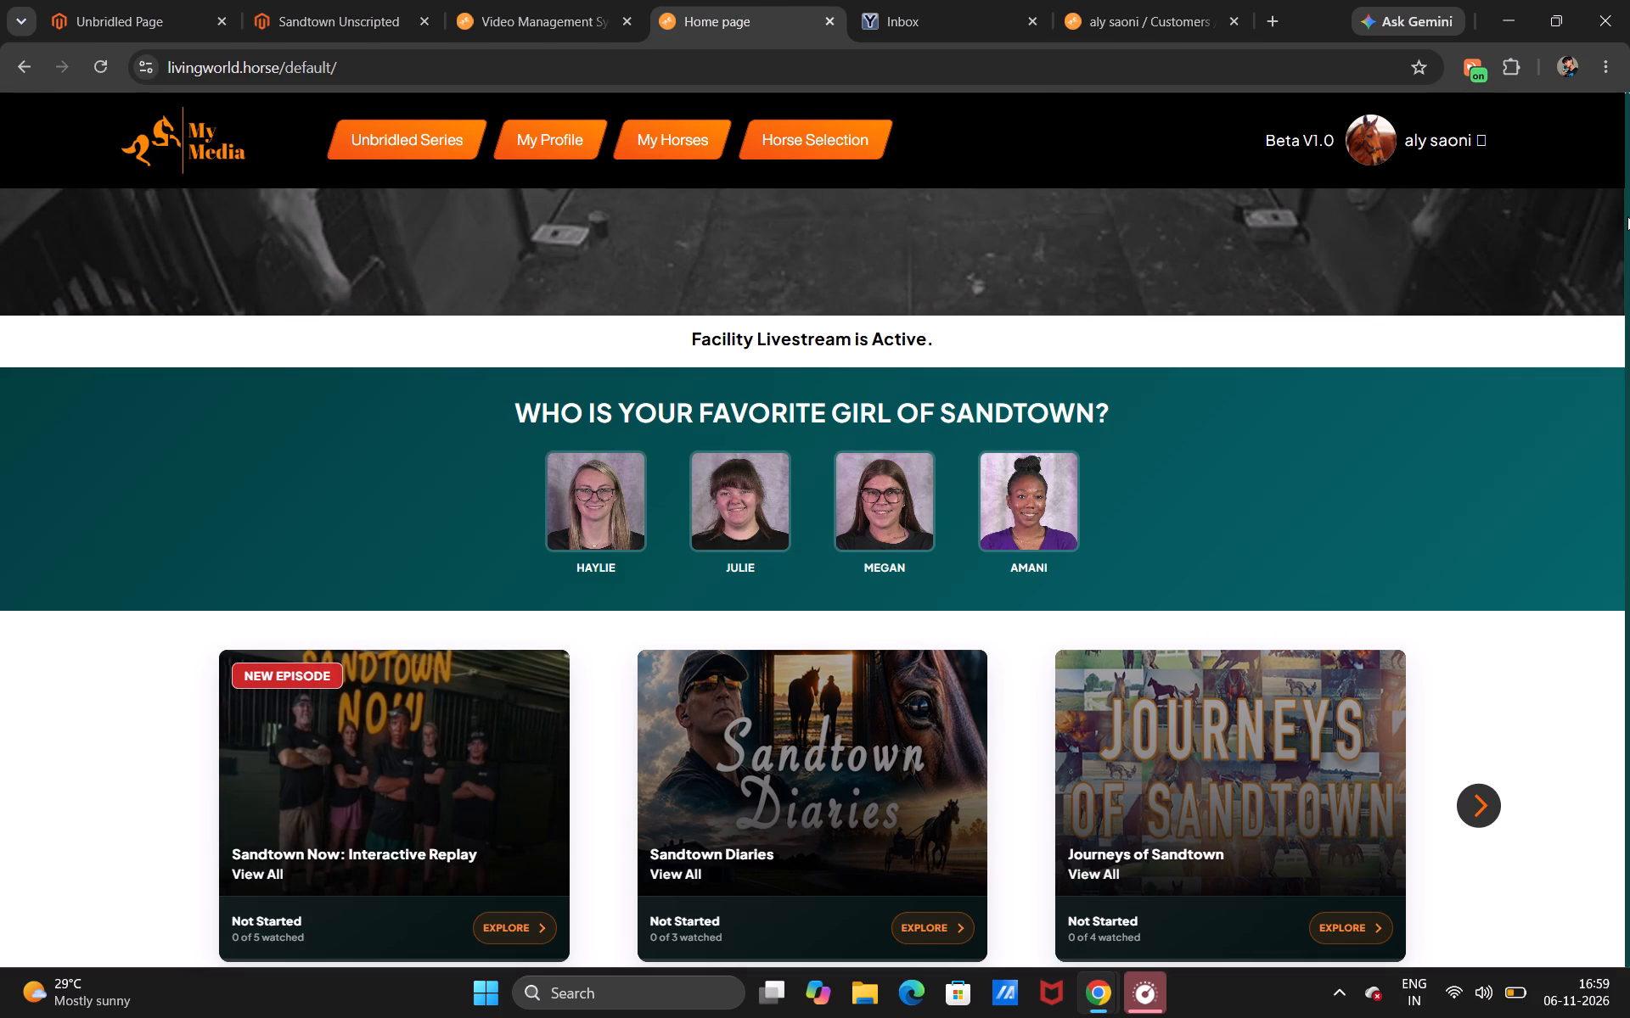
key("Up")
key("Up")
key("Up")
key("Up")
key("Up")
key("Up")
key("Up")
key("Up")
key("Up")
key("Up")
key("Up")
key("Up")
key("Up")
key("Up")
key("Up")
key("Up")
key("Up")
key("Up")
key("Up")
key("Up")
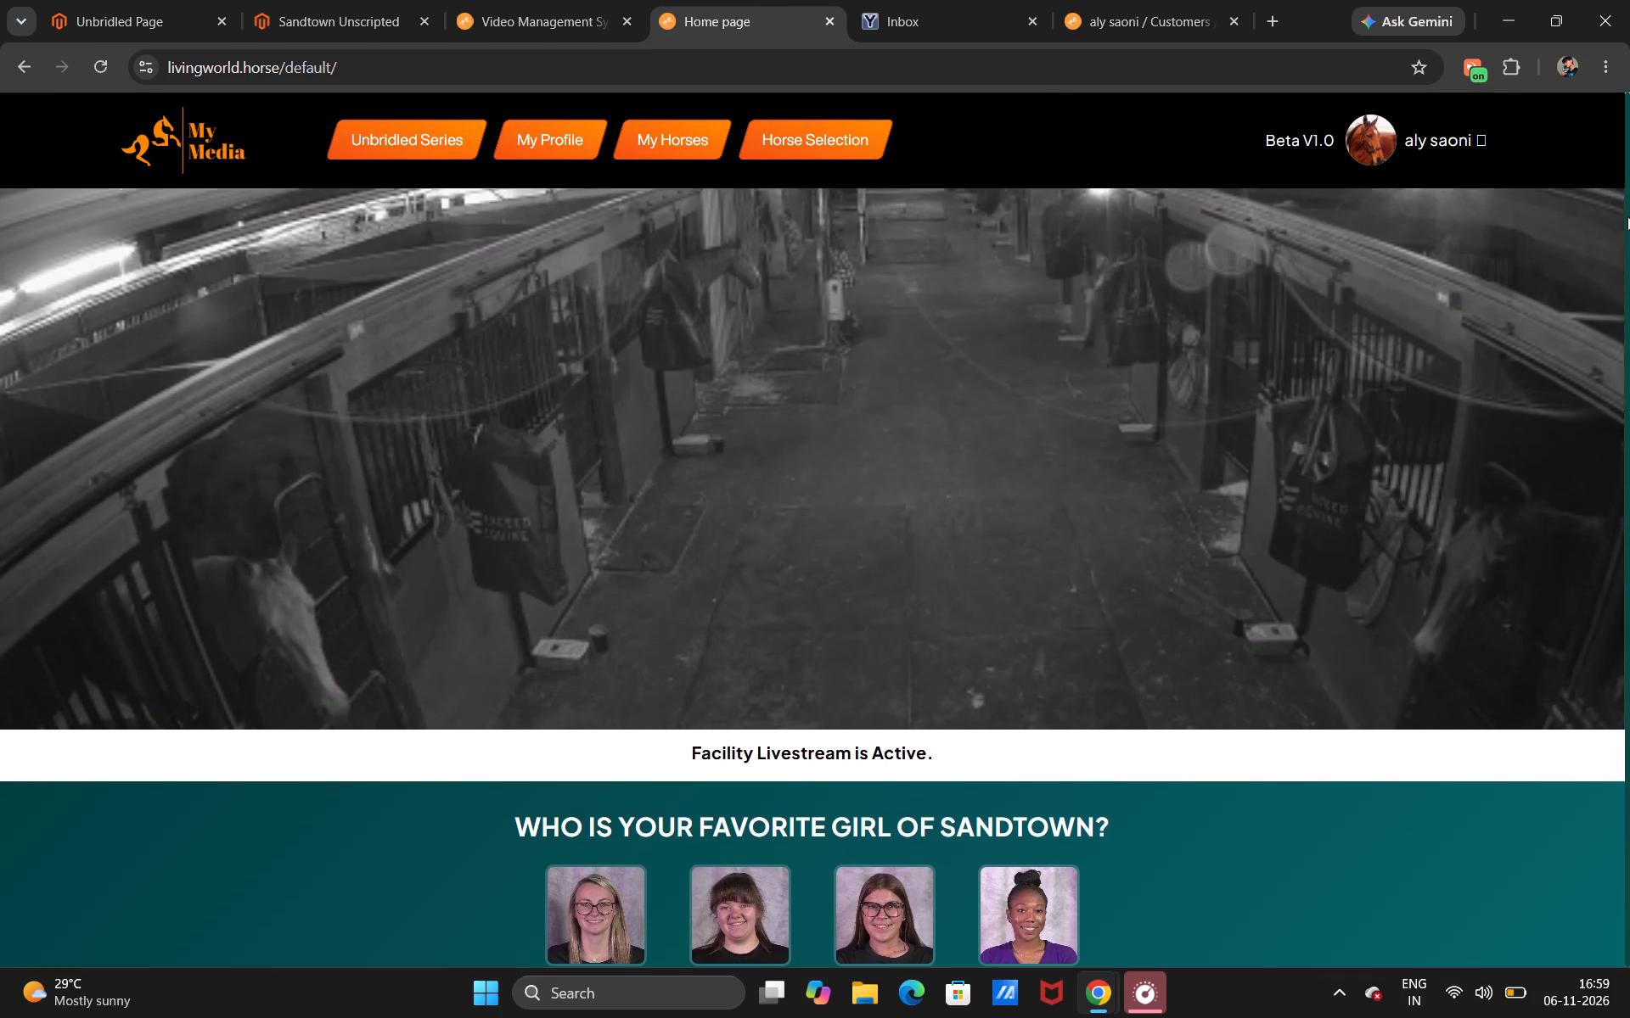
key("Up")
key("Up")
key("Up")
key("Up")
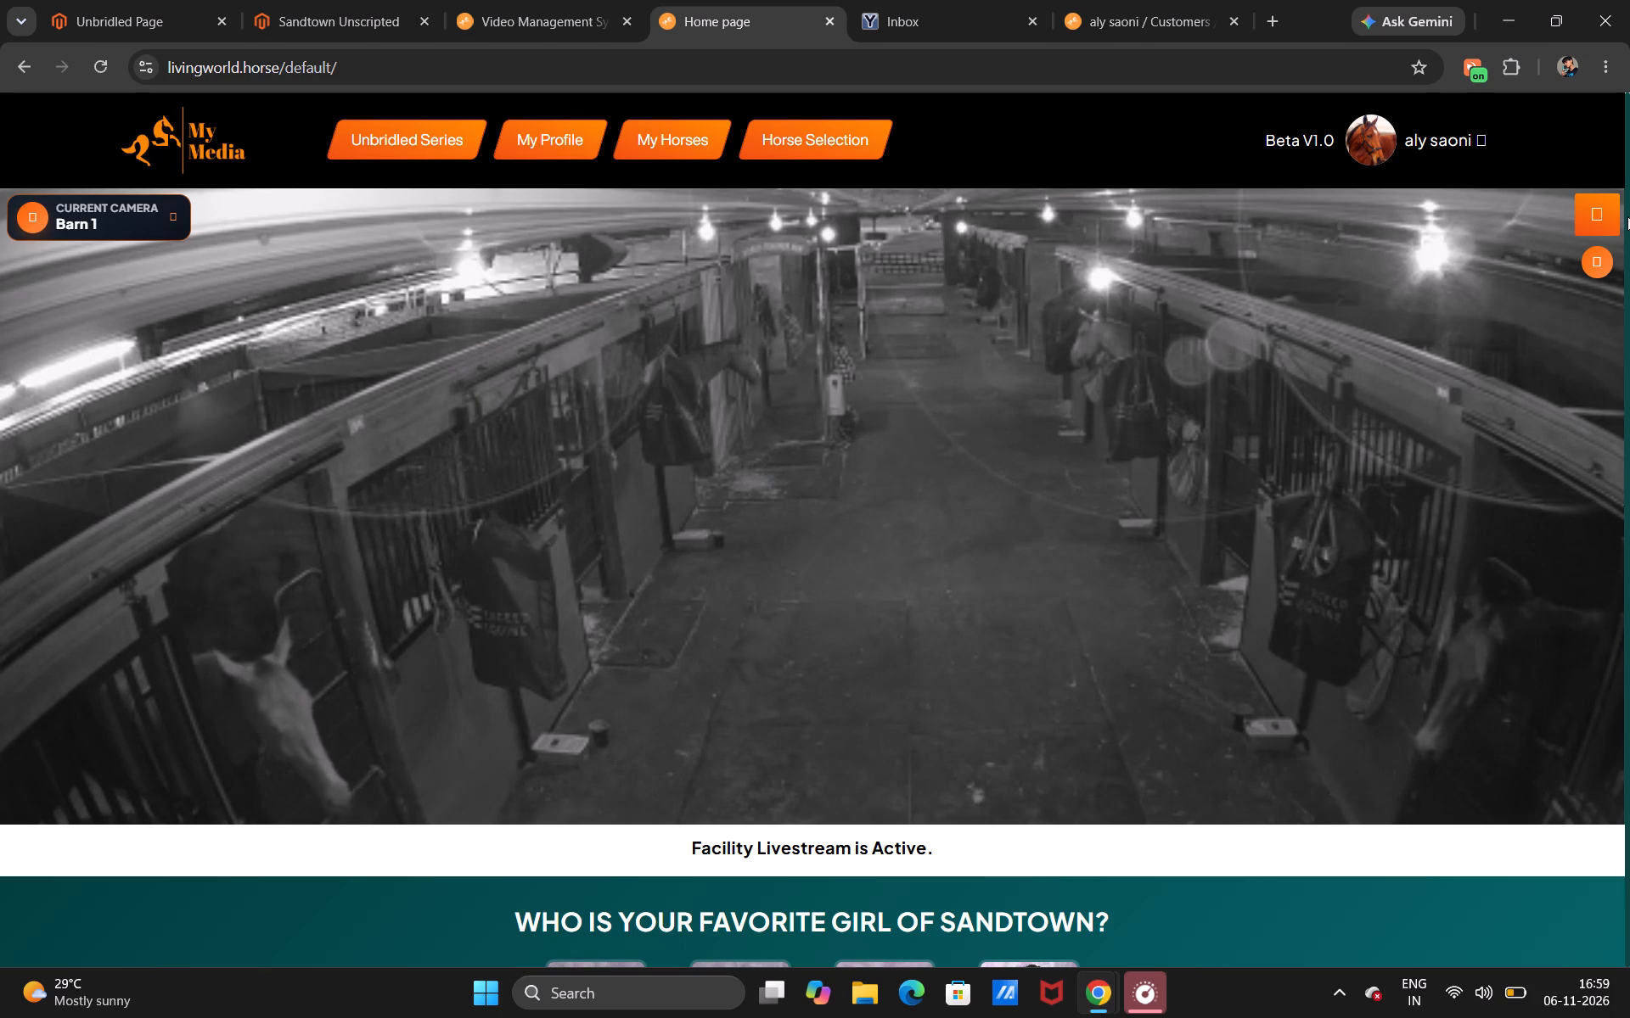
left_click(123, 212)
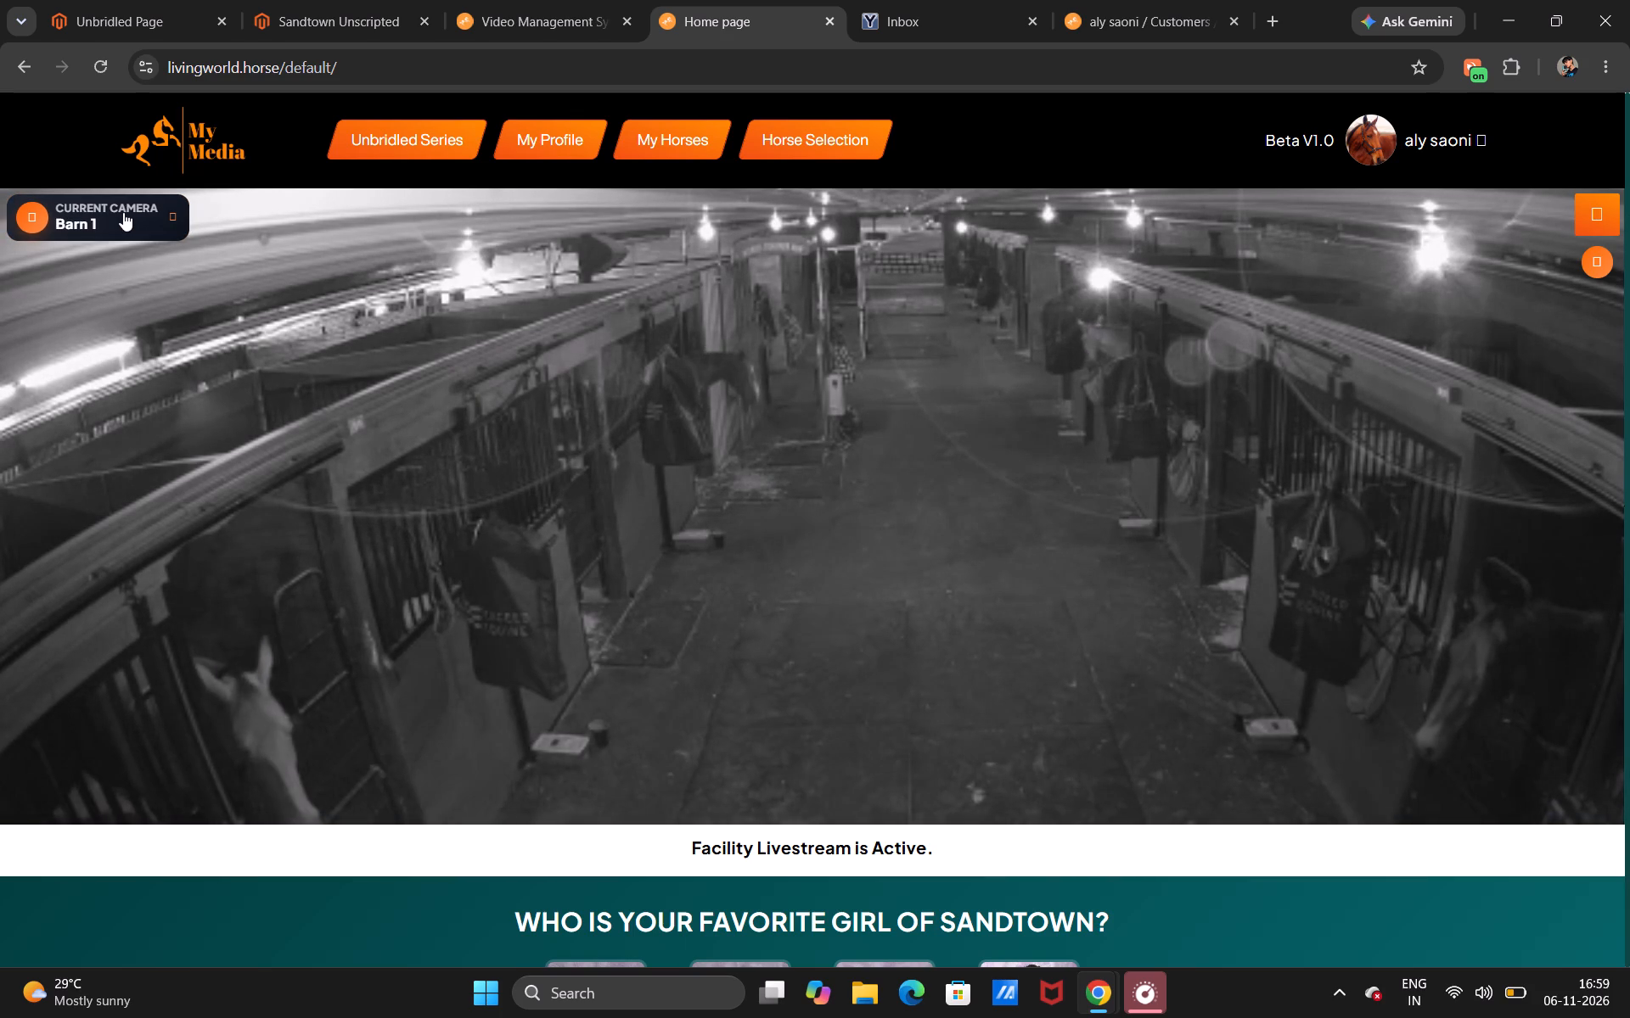
left_click(149, 210)
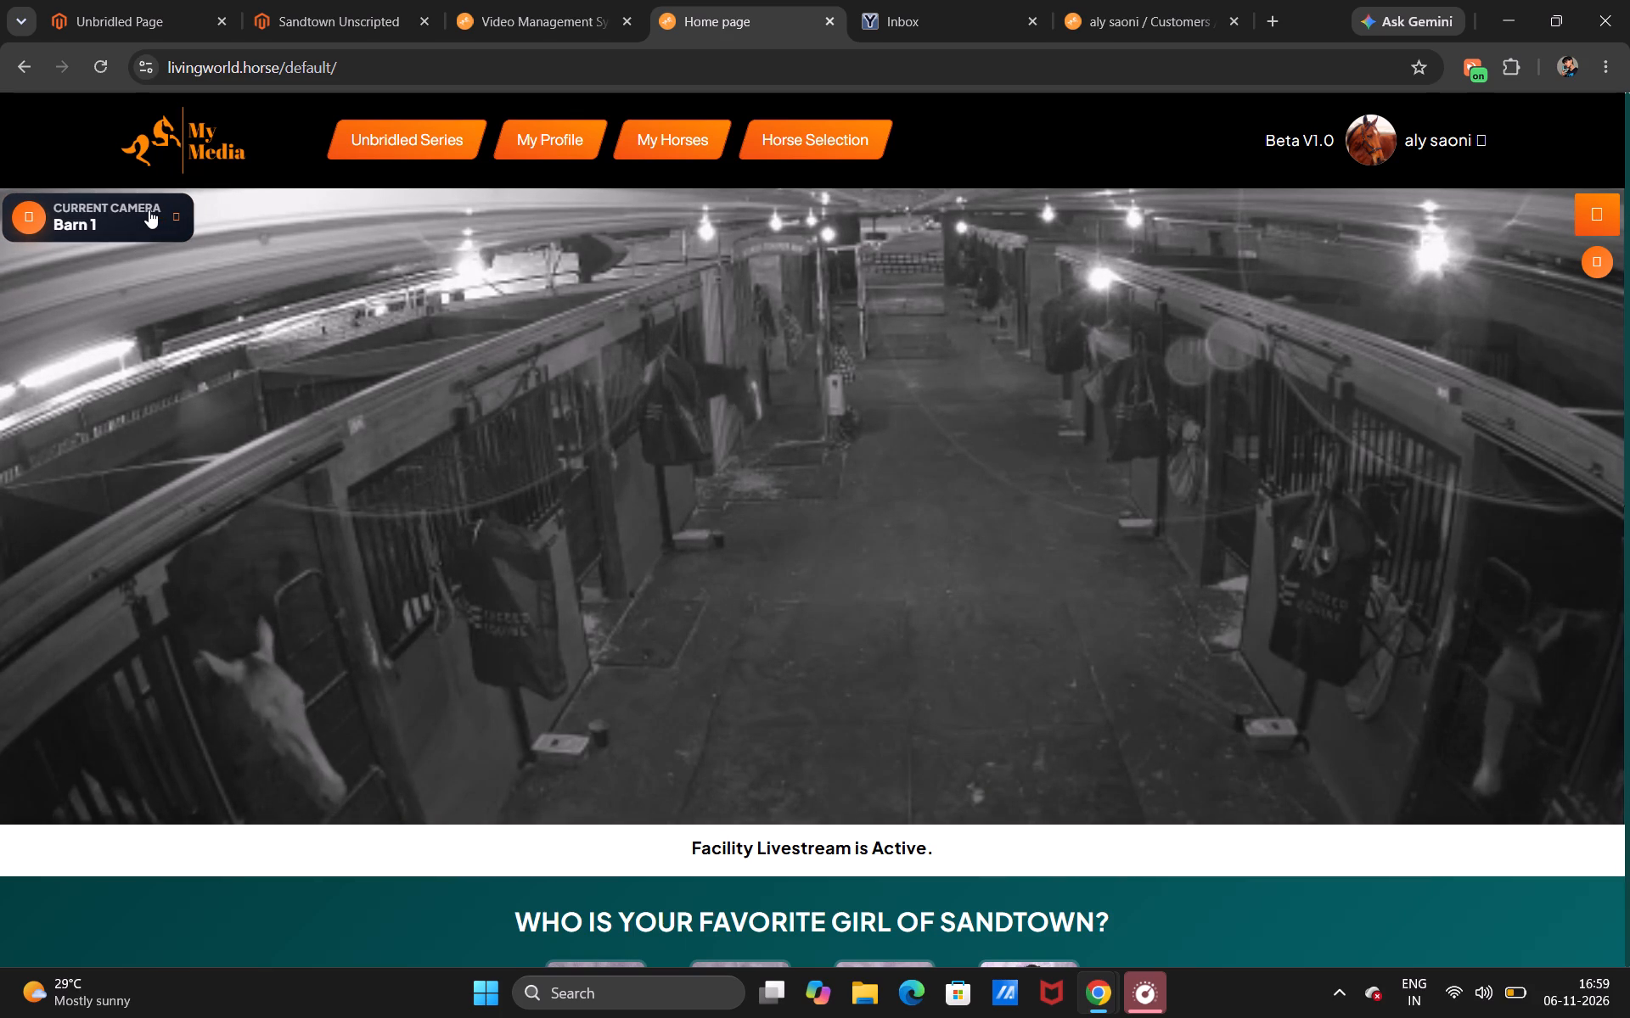
left_click(124, 301)
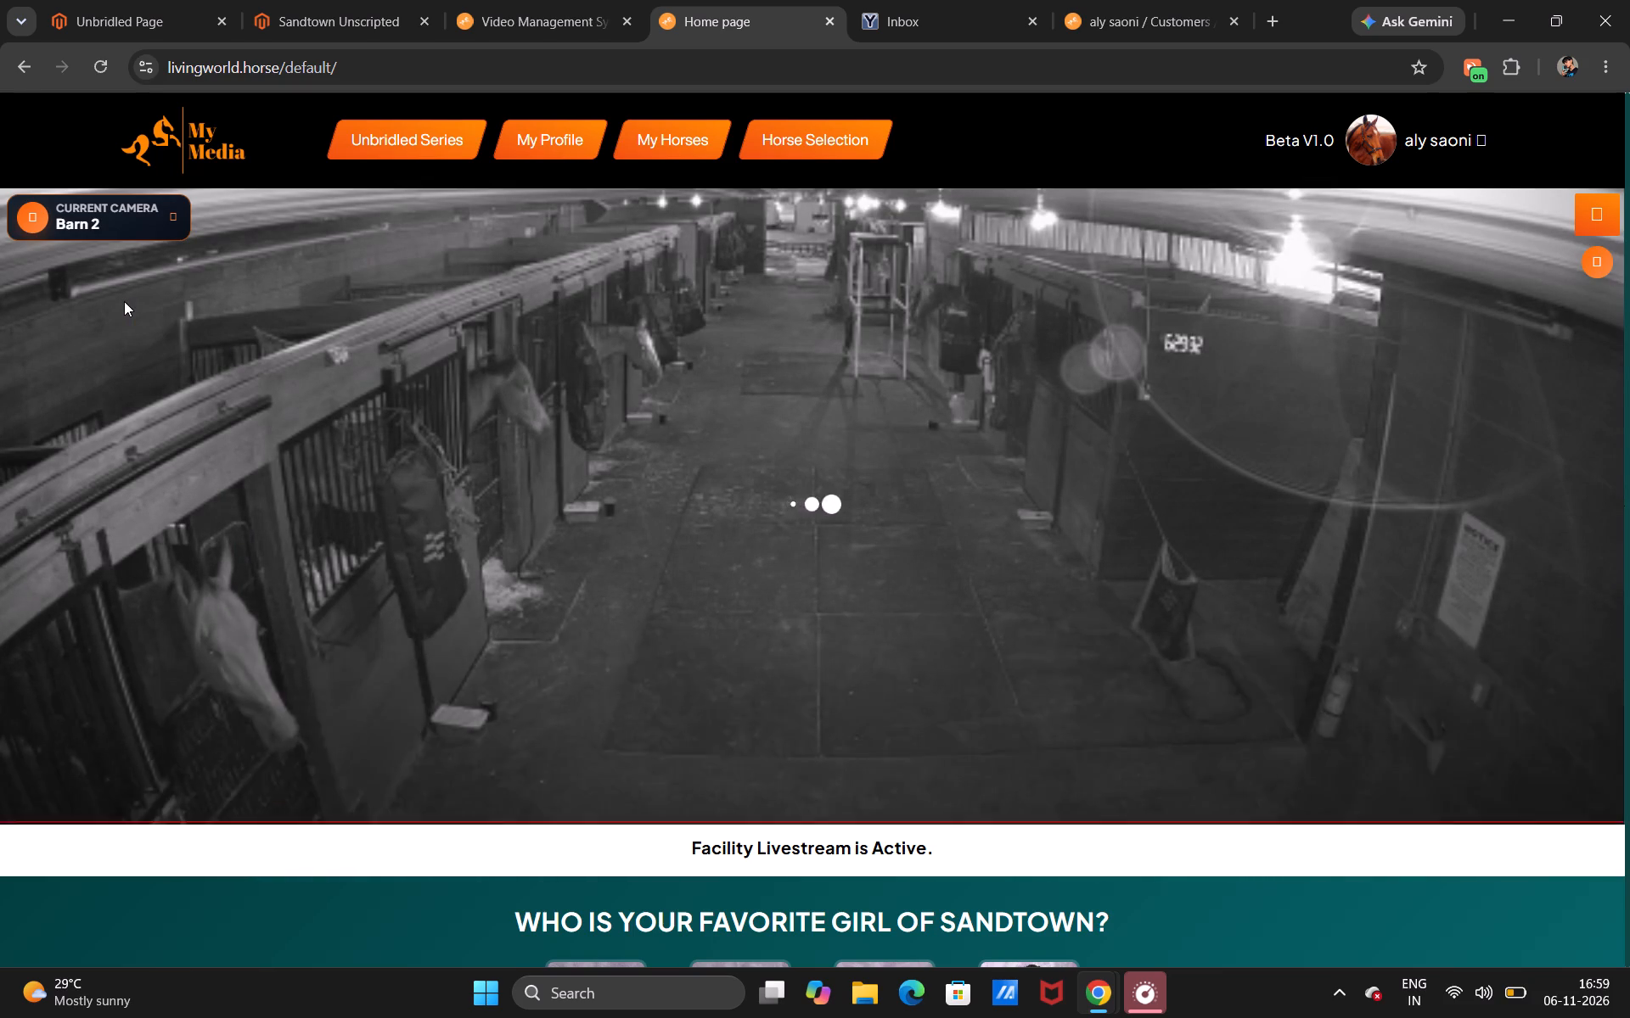
Switch the livestream camera to Outside Barn 1 and check its playback.
left_click(124, 206)
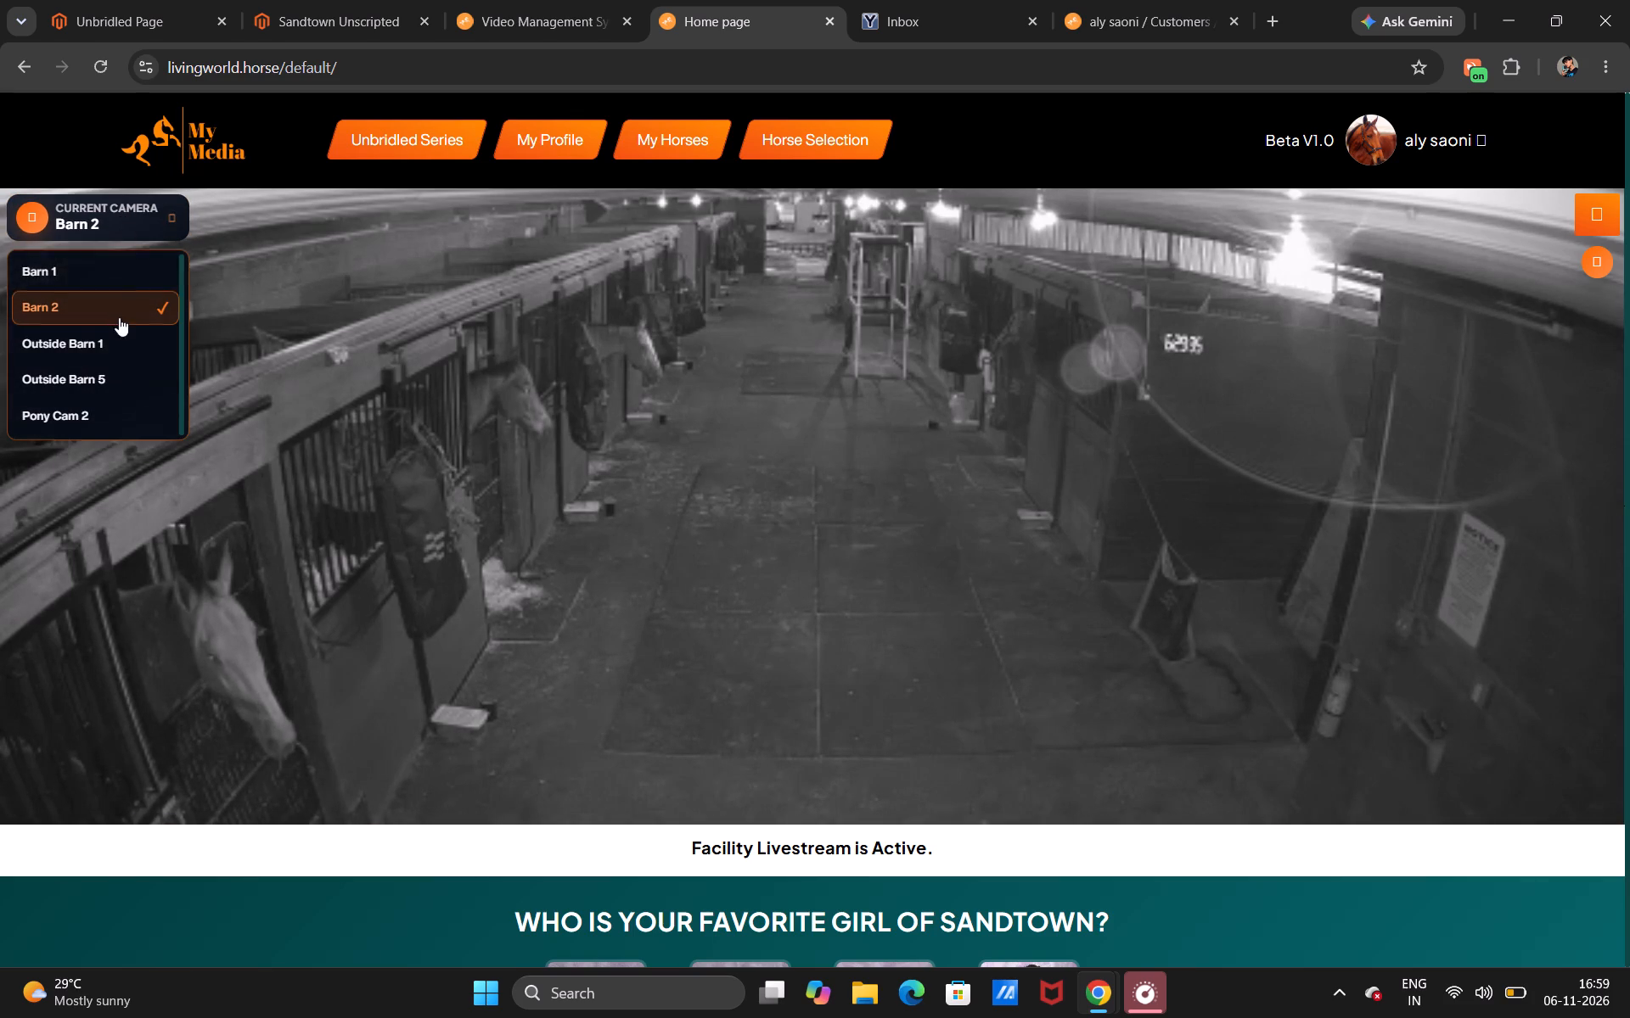
left_click(105, 354)
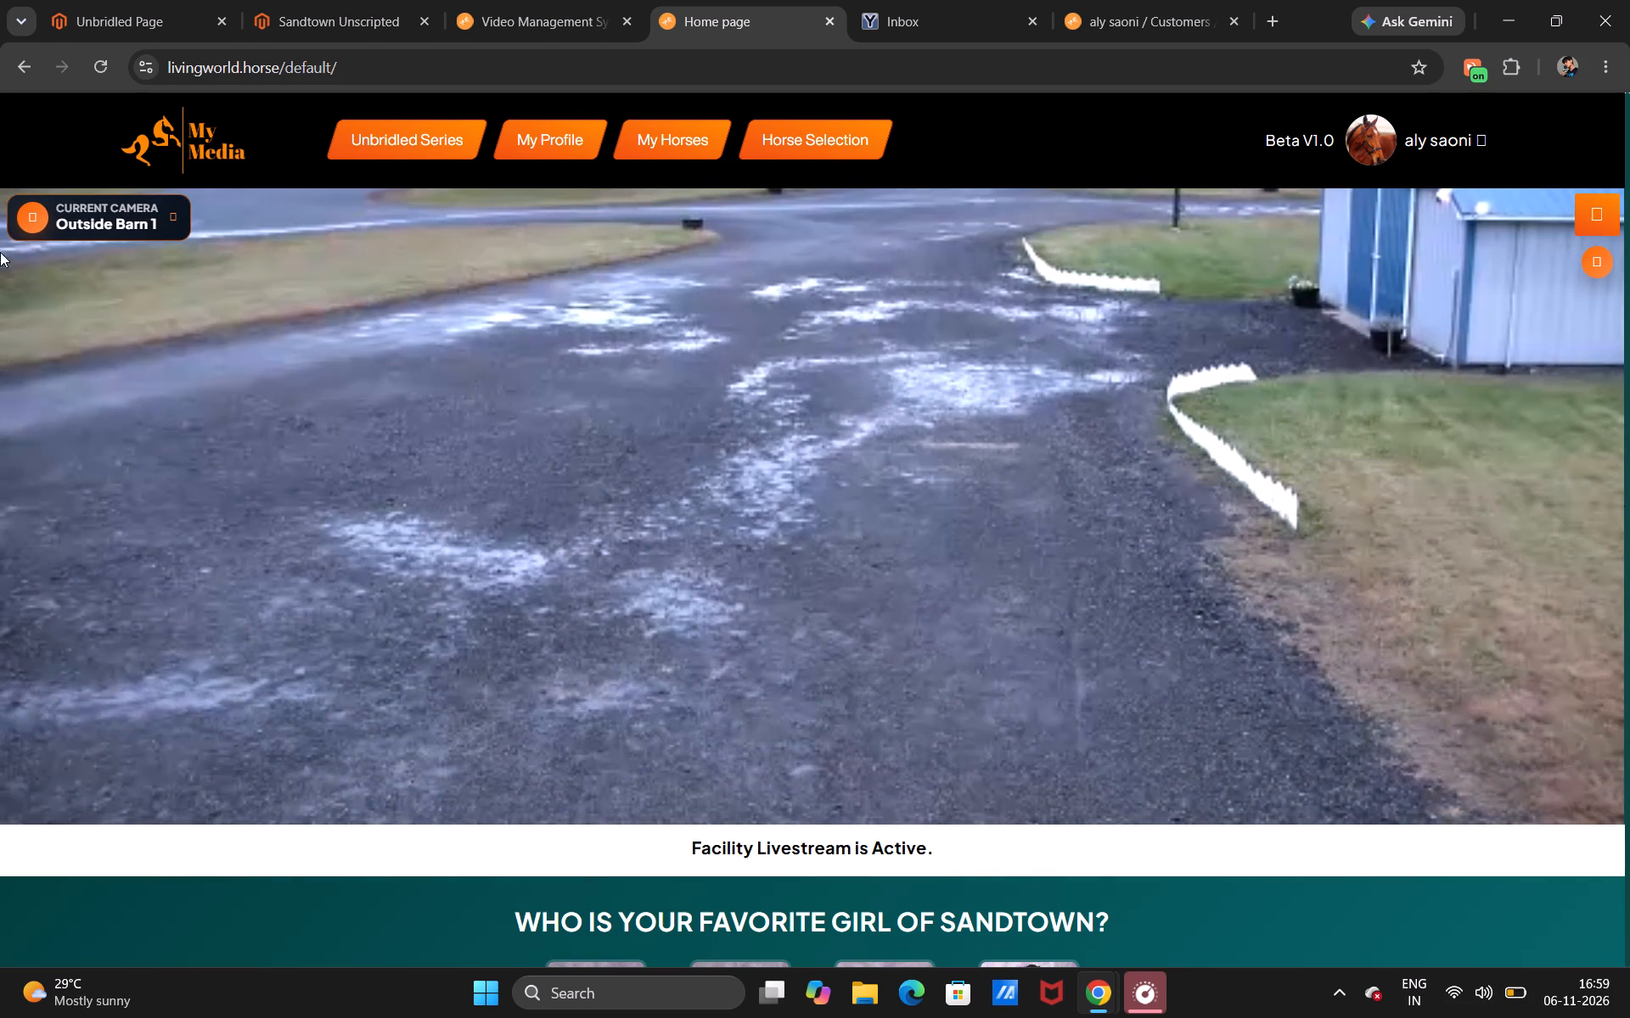
Reload the home page to end the current livestream viewing session.
left_click(106, 58)
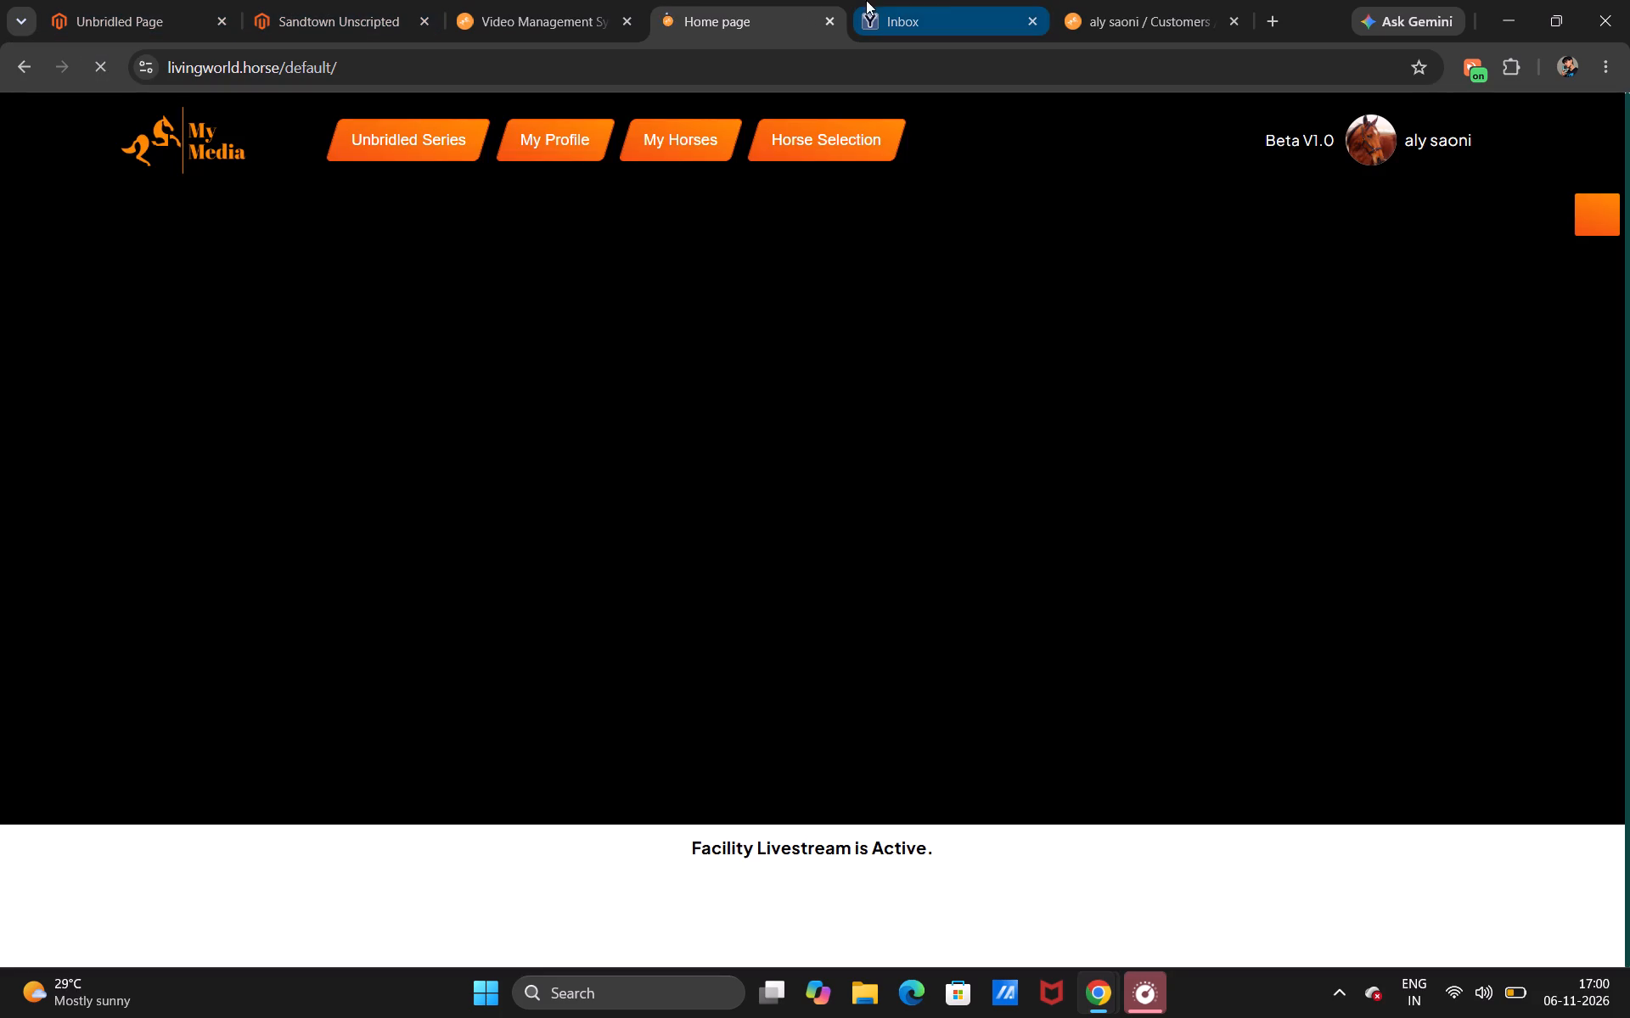
Reload the customer's admin record to recheck the Activity Log for livestream activity.
left_click(1198, 0)
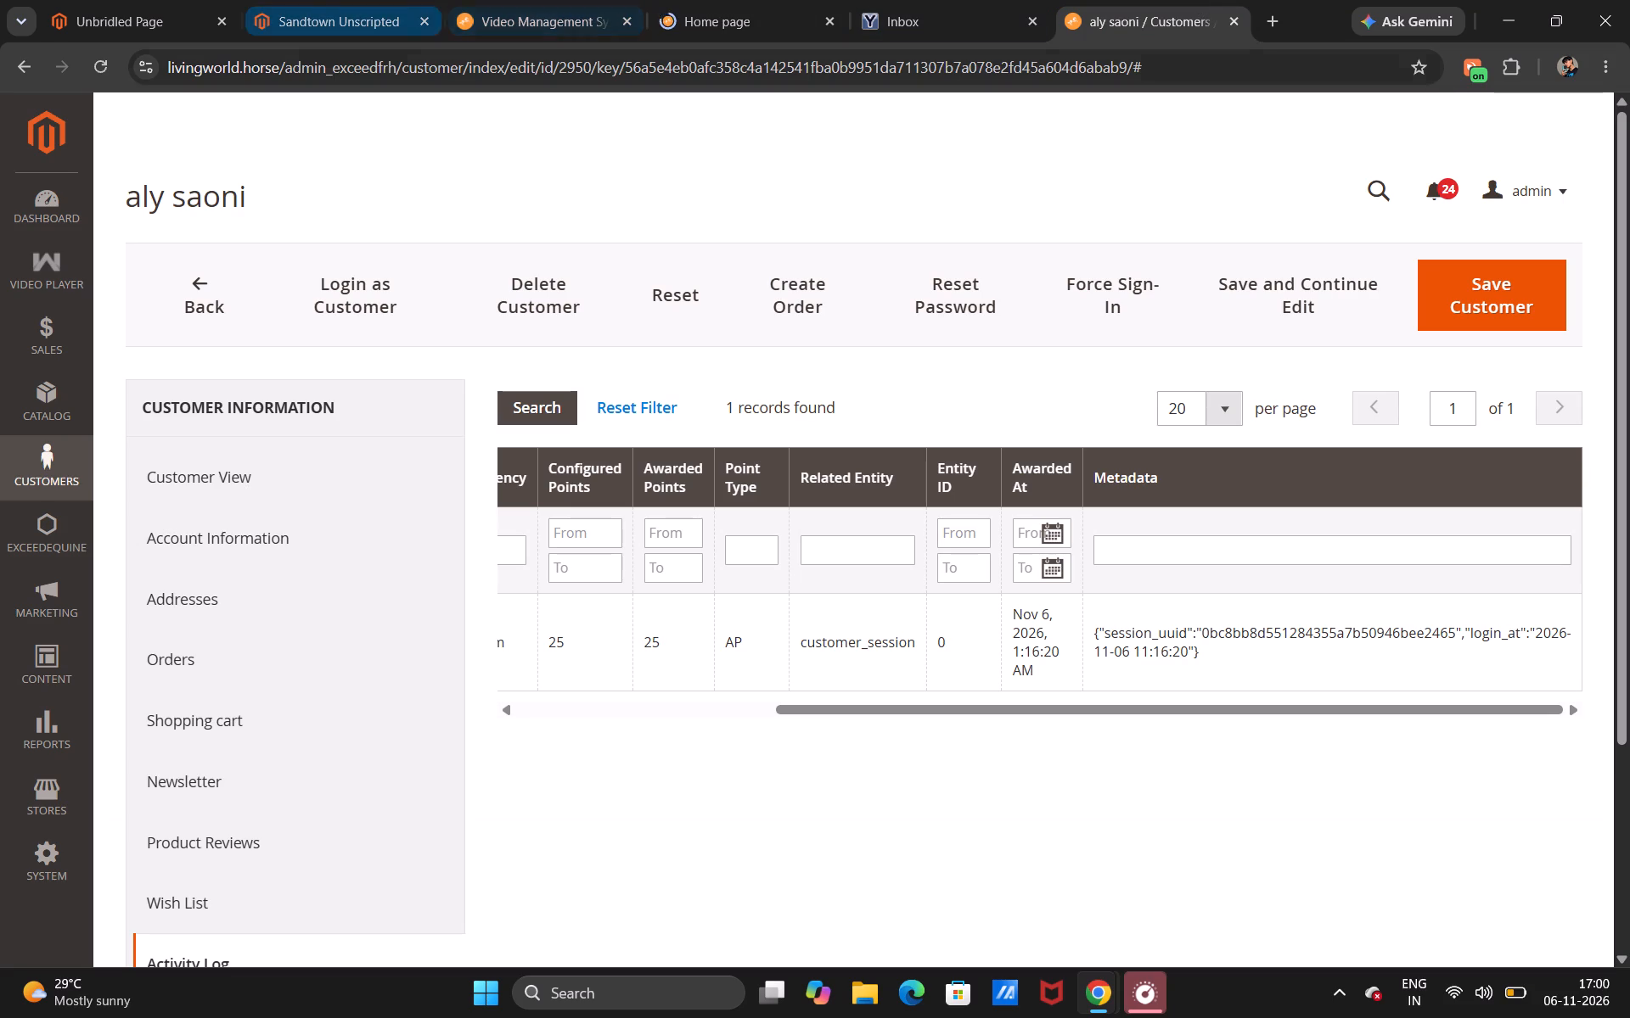
left_click(108, 62)
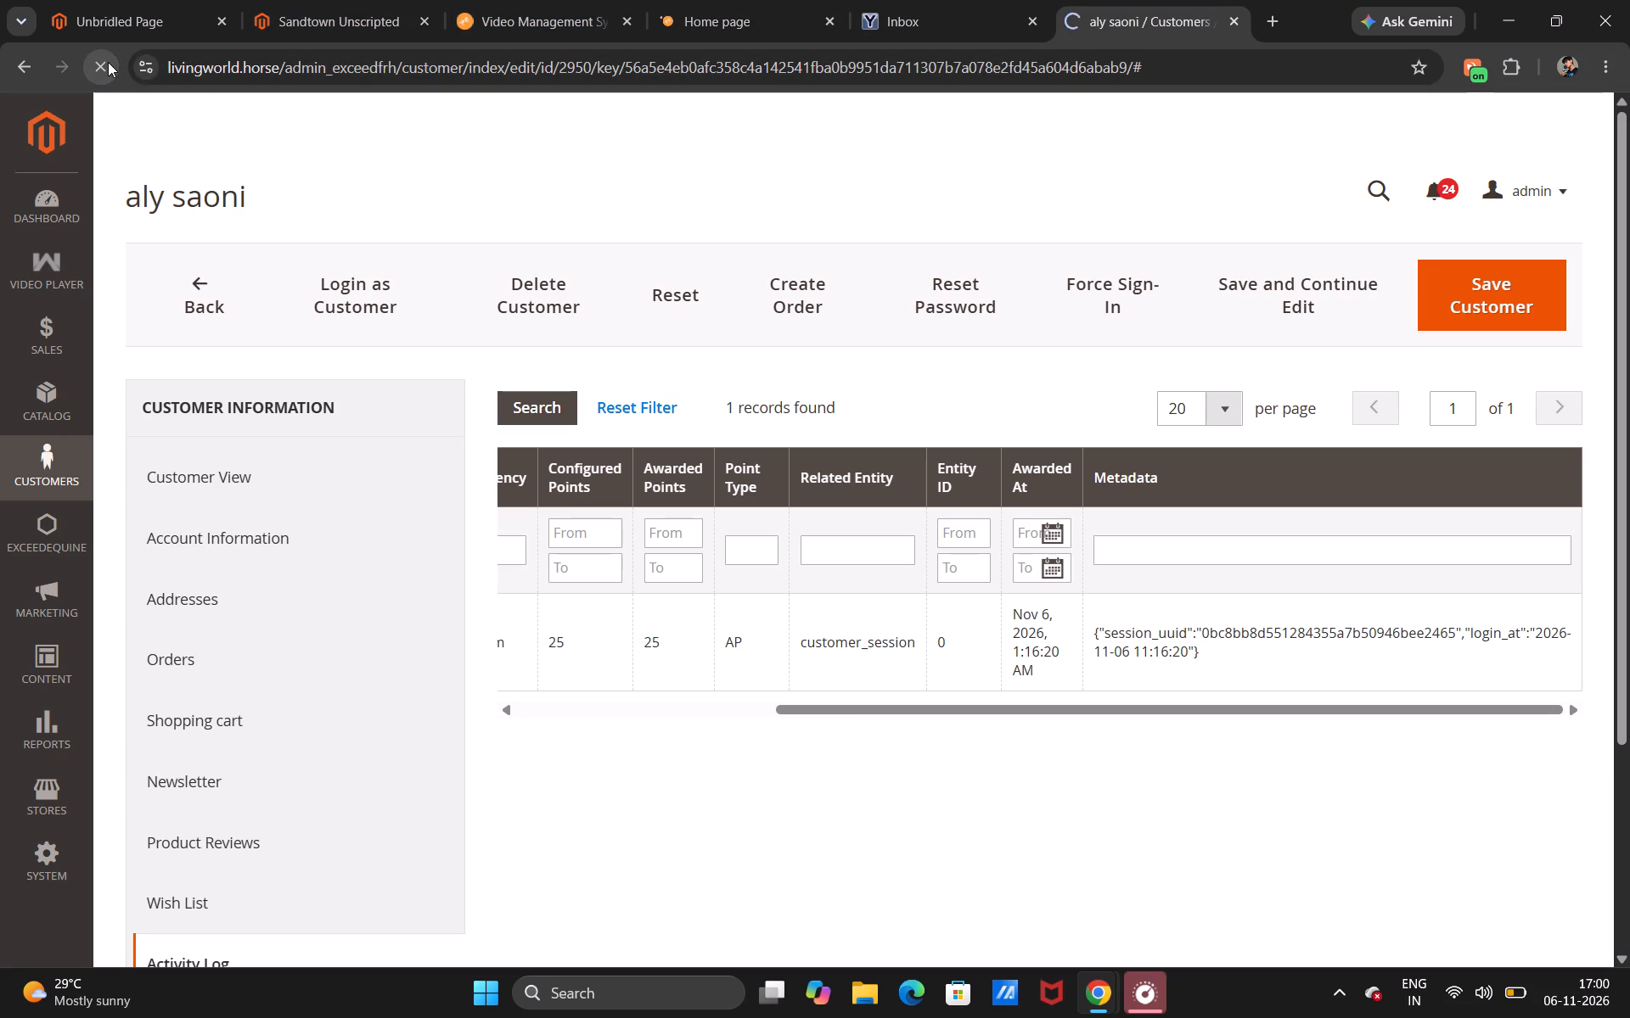
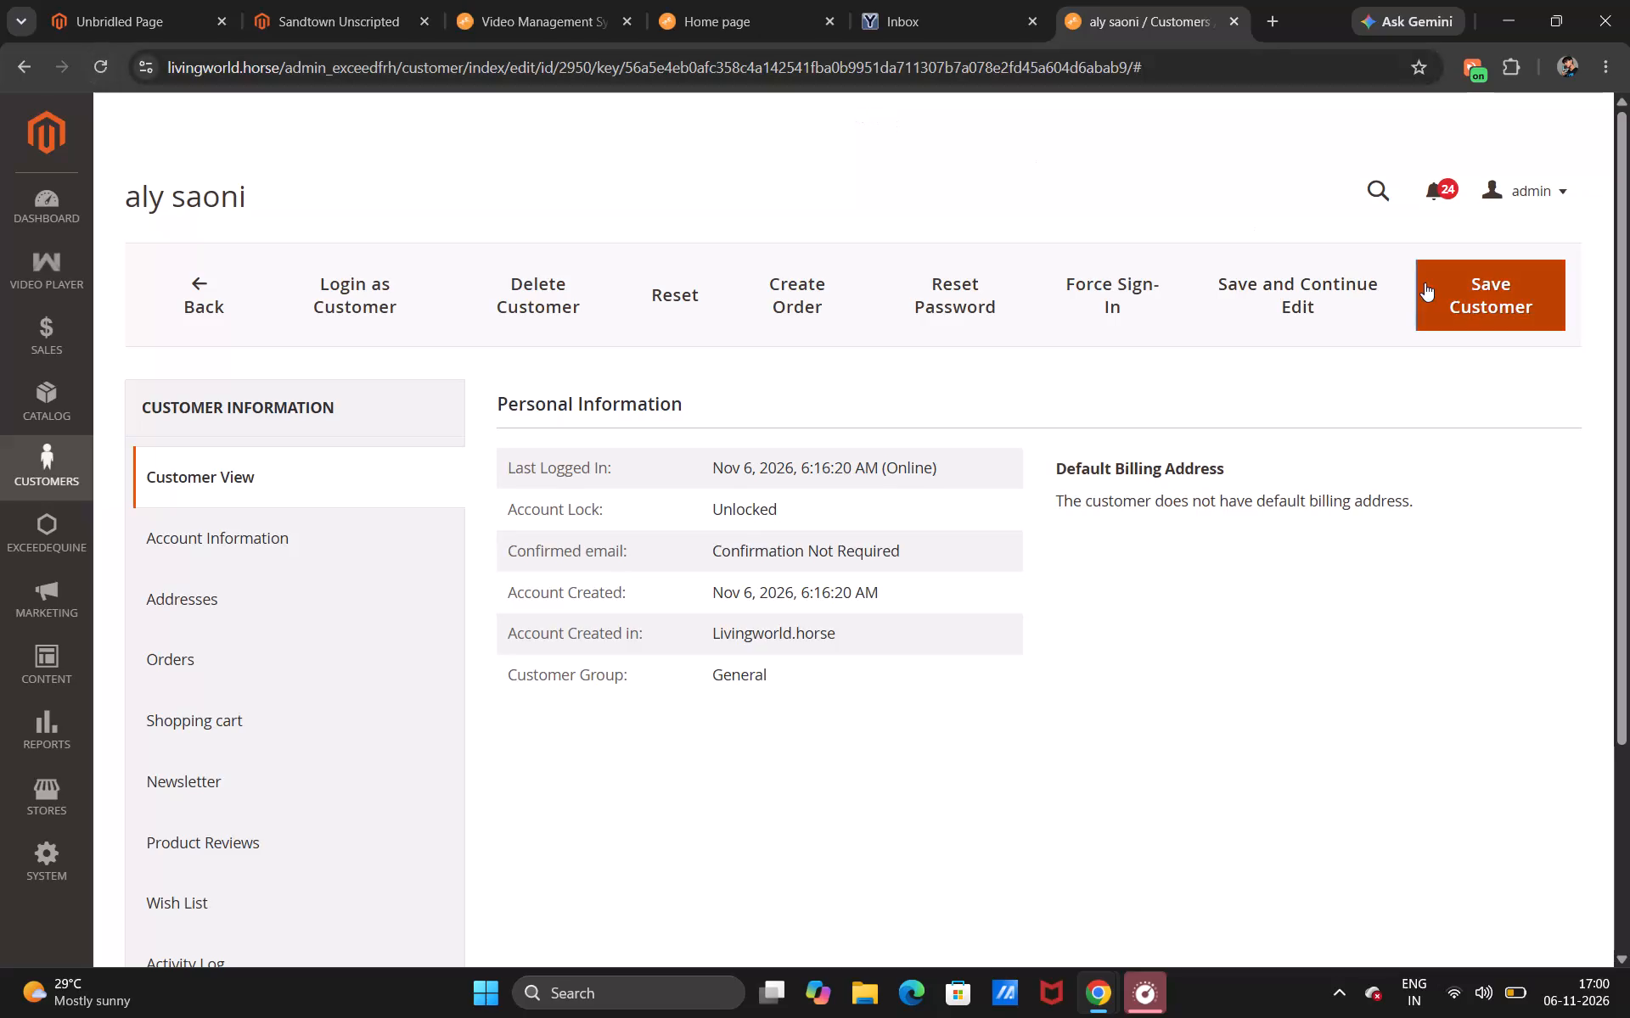
Open the customer's Activity Log, examine the recorded activities and their details, and return to the admin customer list.
left_click_drag(1629, 294, 1629, 628)
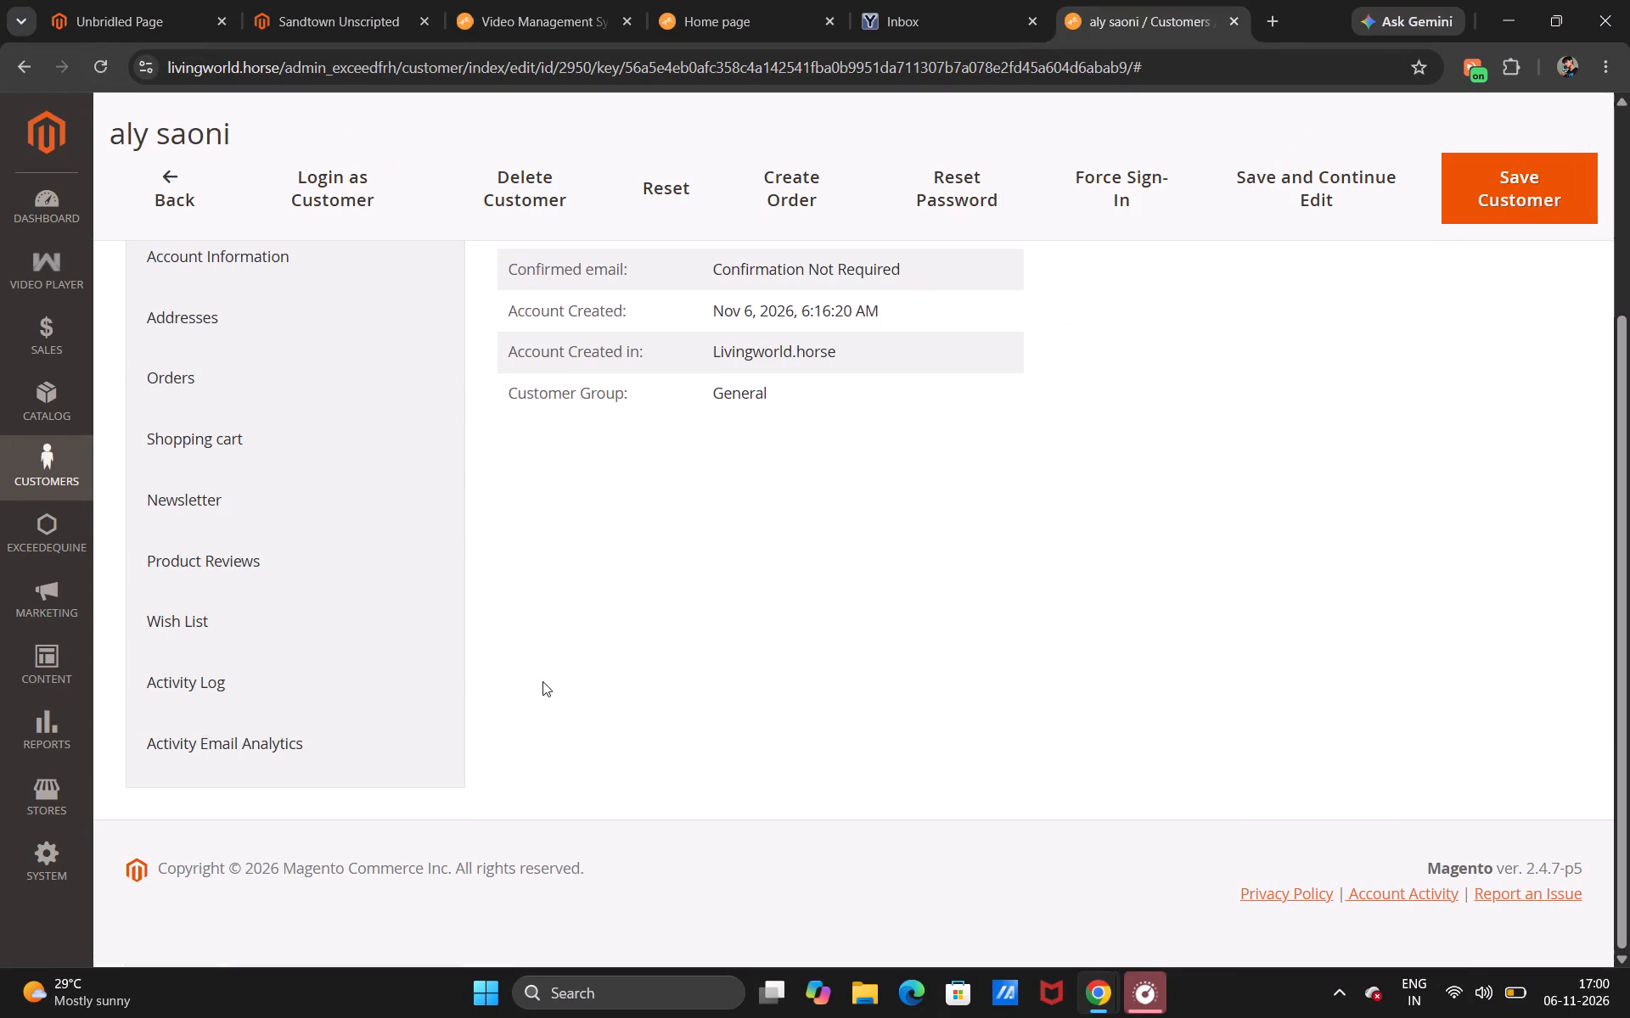
left_click(221, 685)
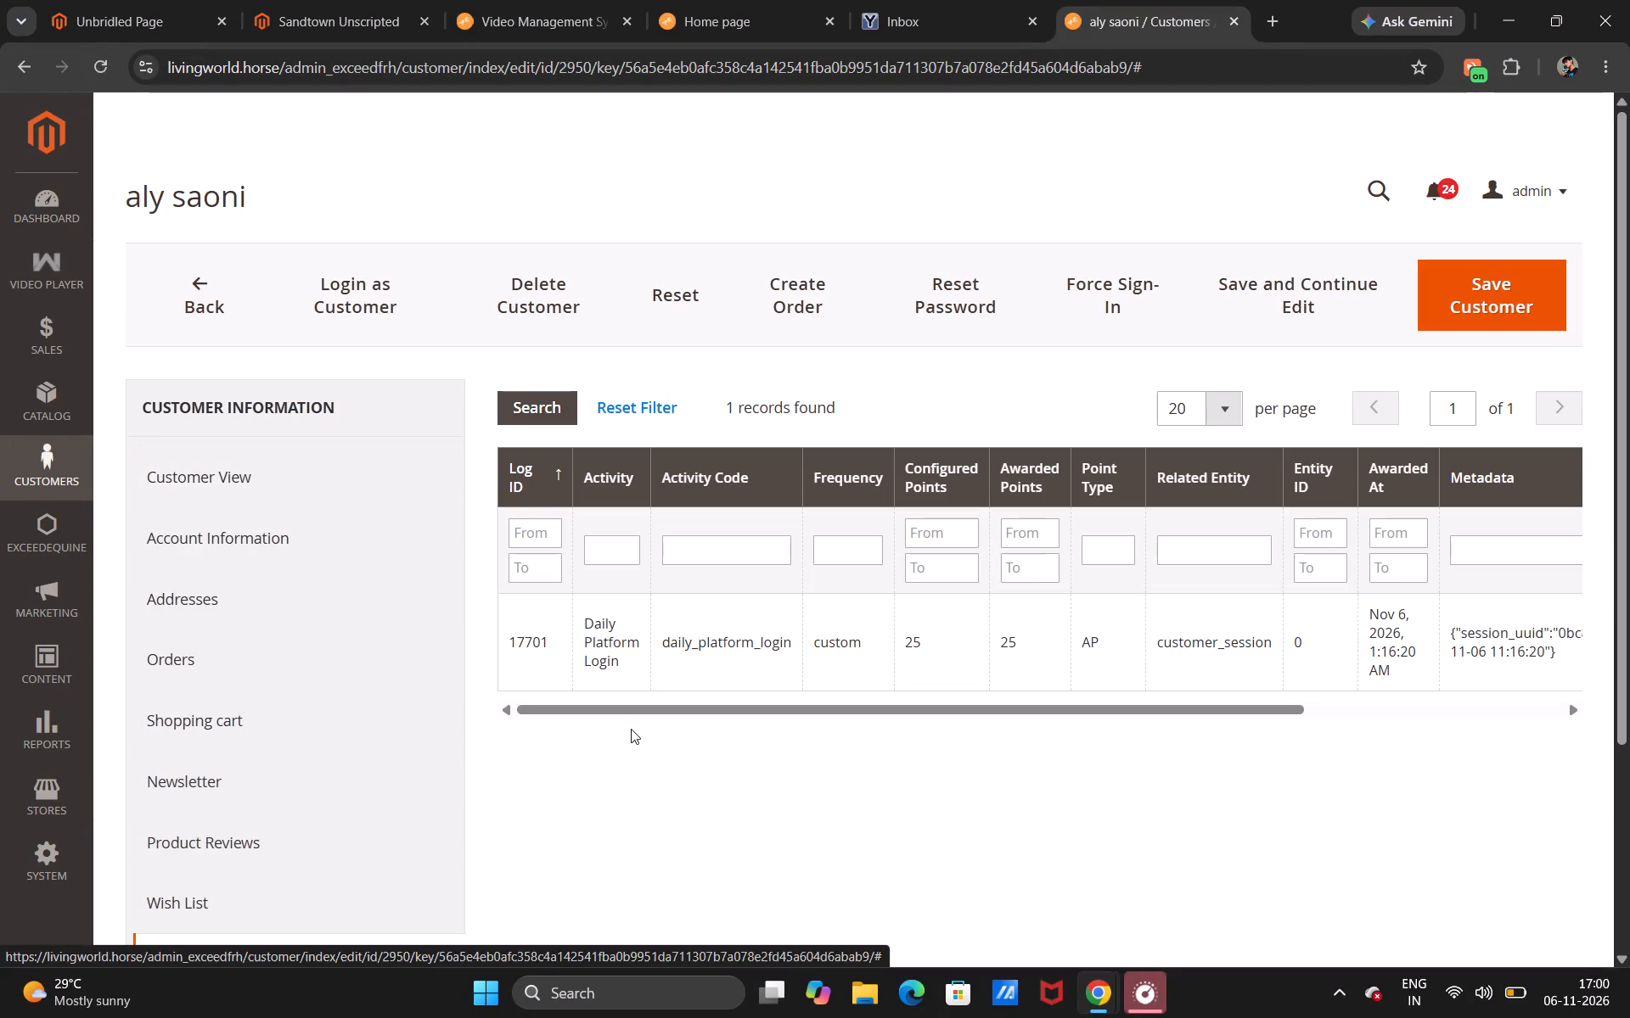
left_click(769, 708)
left_click_drag(769, 708, 626, 716)
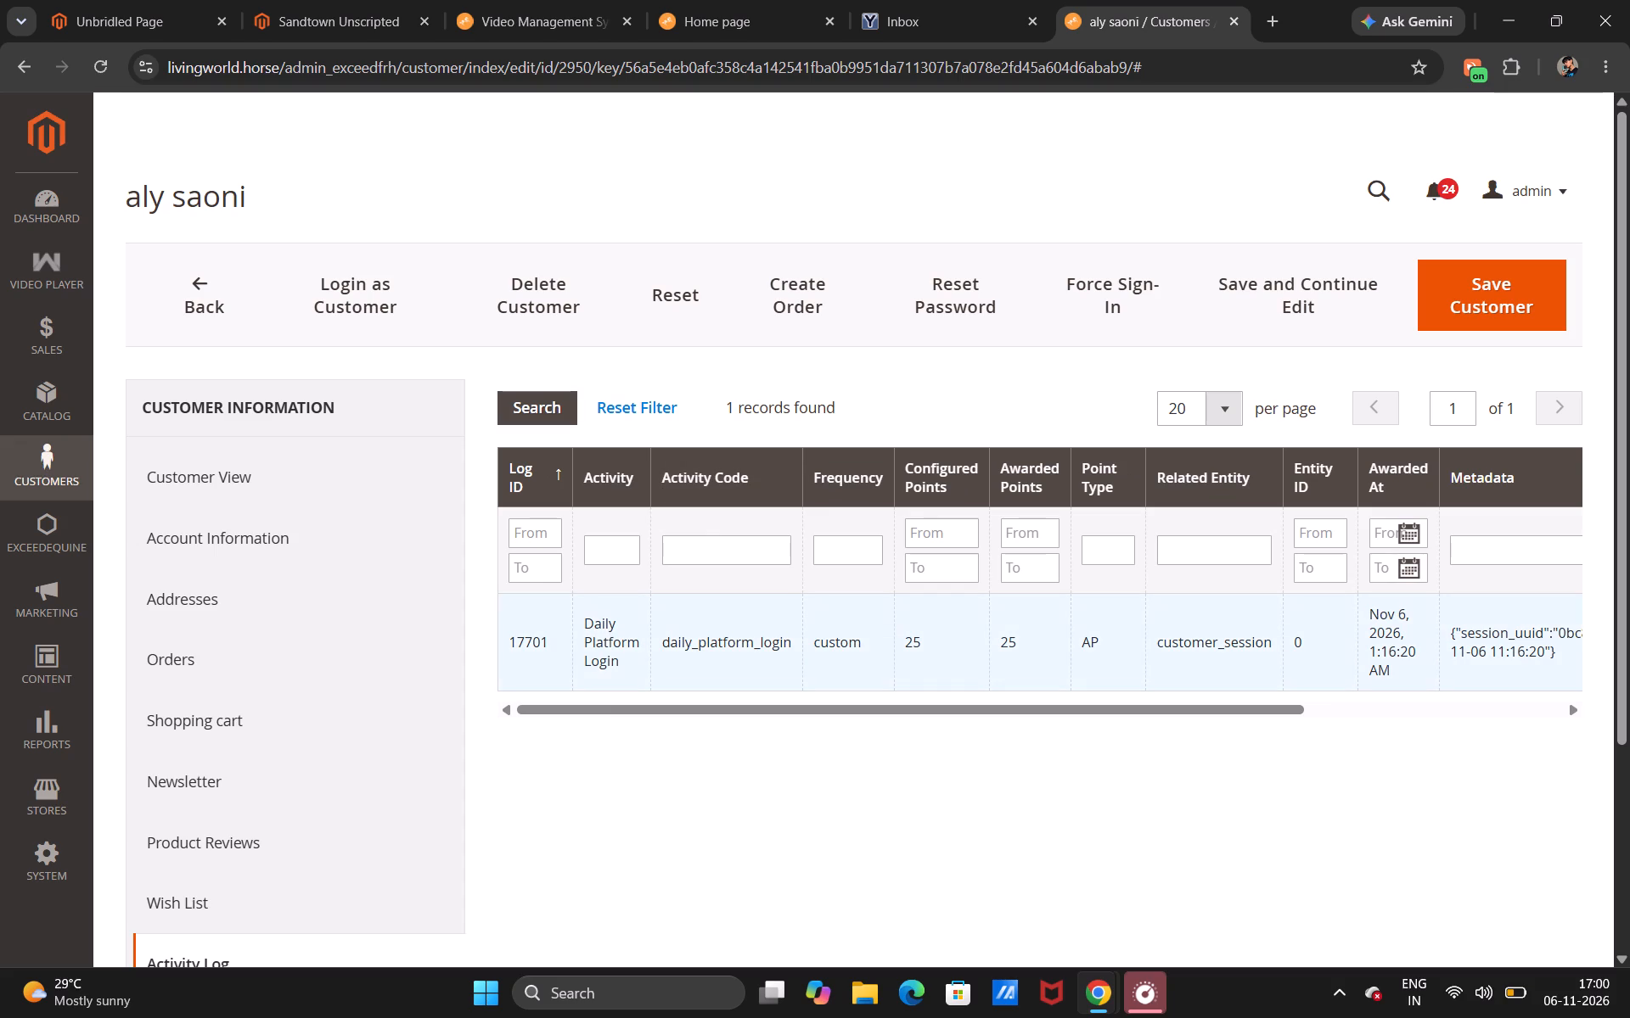
left_click(214, 288)
Switch to the production home page and look through its content from the livestream to the Discover and Explore section.
left_click(486, 0)
left_click(739, 0)
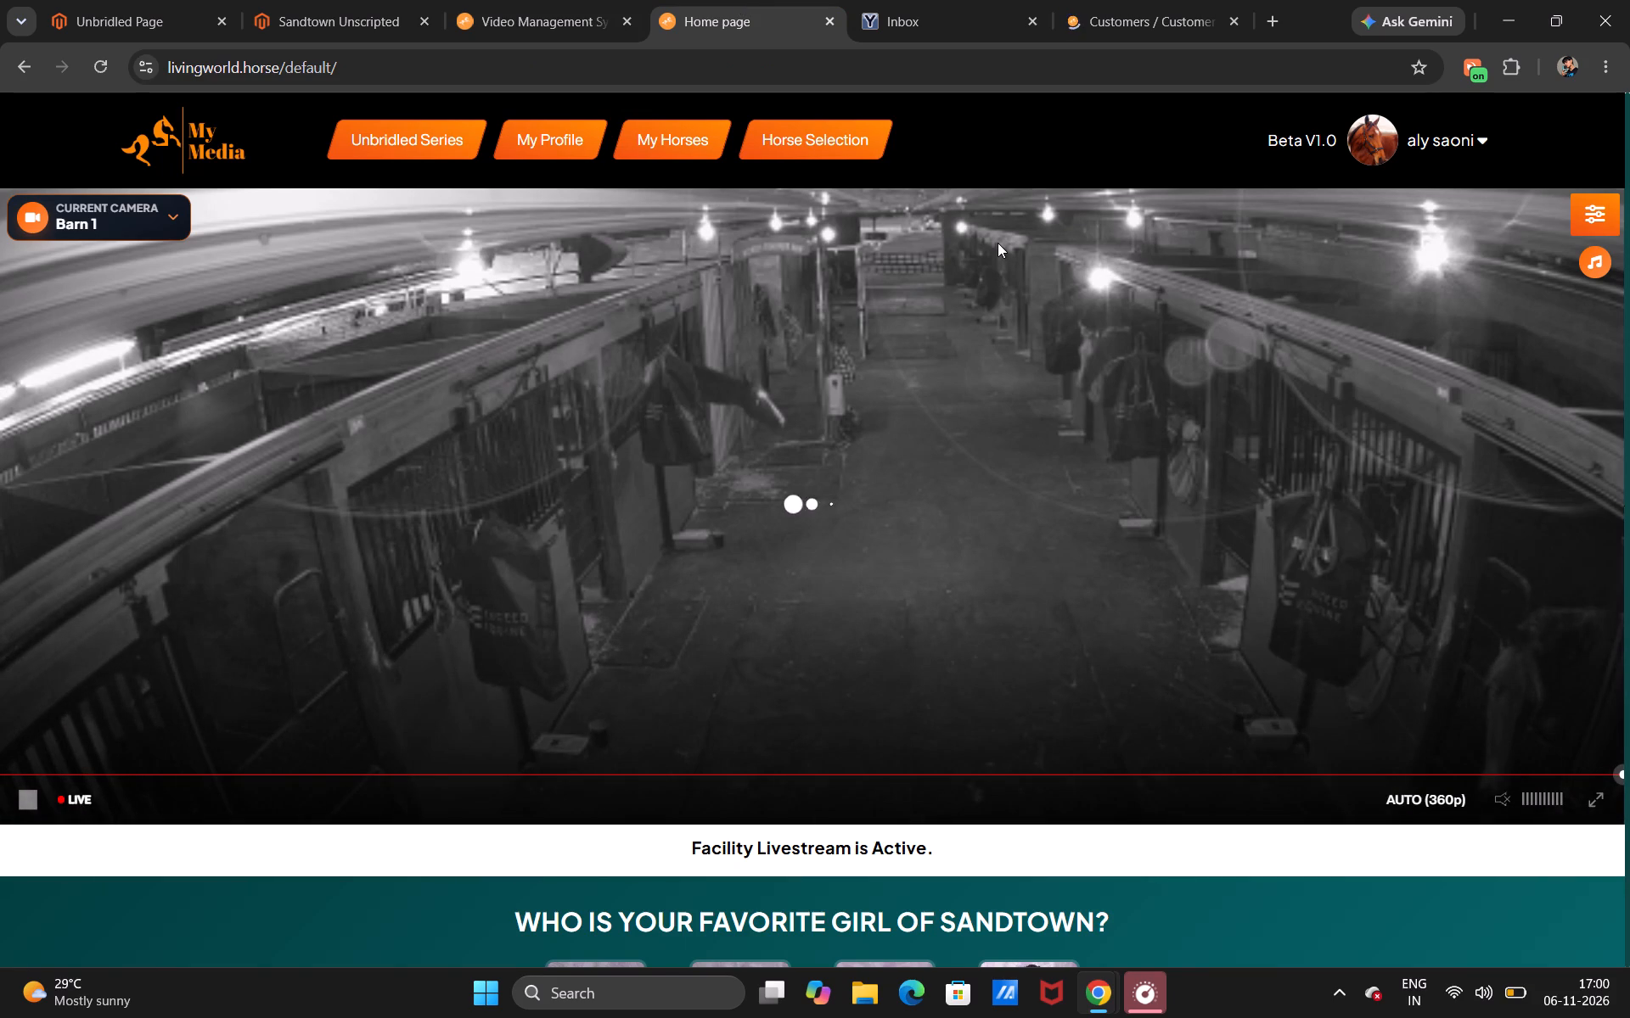
key("Down")
key("Down")
key("Down")
key("Down")
key("Down")
key("Down")
key("Down")
key("Down")
key("Down")
key("Down")
key("Down")
key("Down")
key("Down")
key("Down")
key("Down")
key("Down")
key("Down")
key("Down")
key("Down")
key("Down")
key("Down")
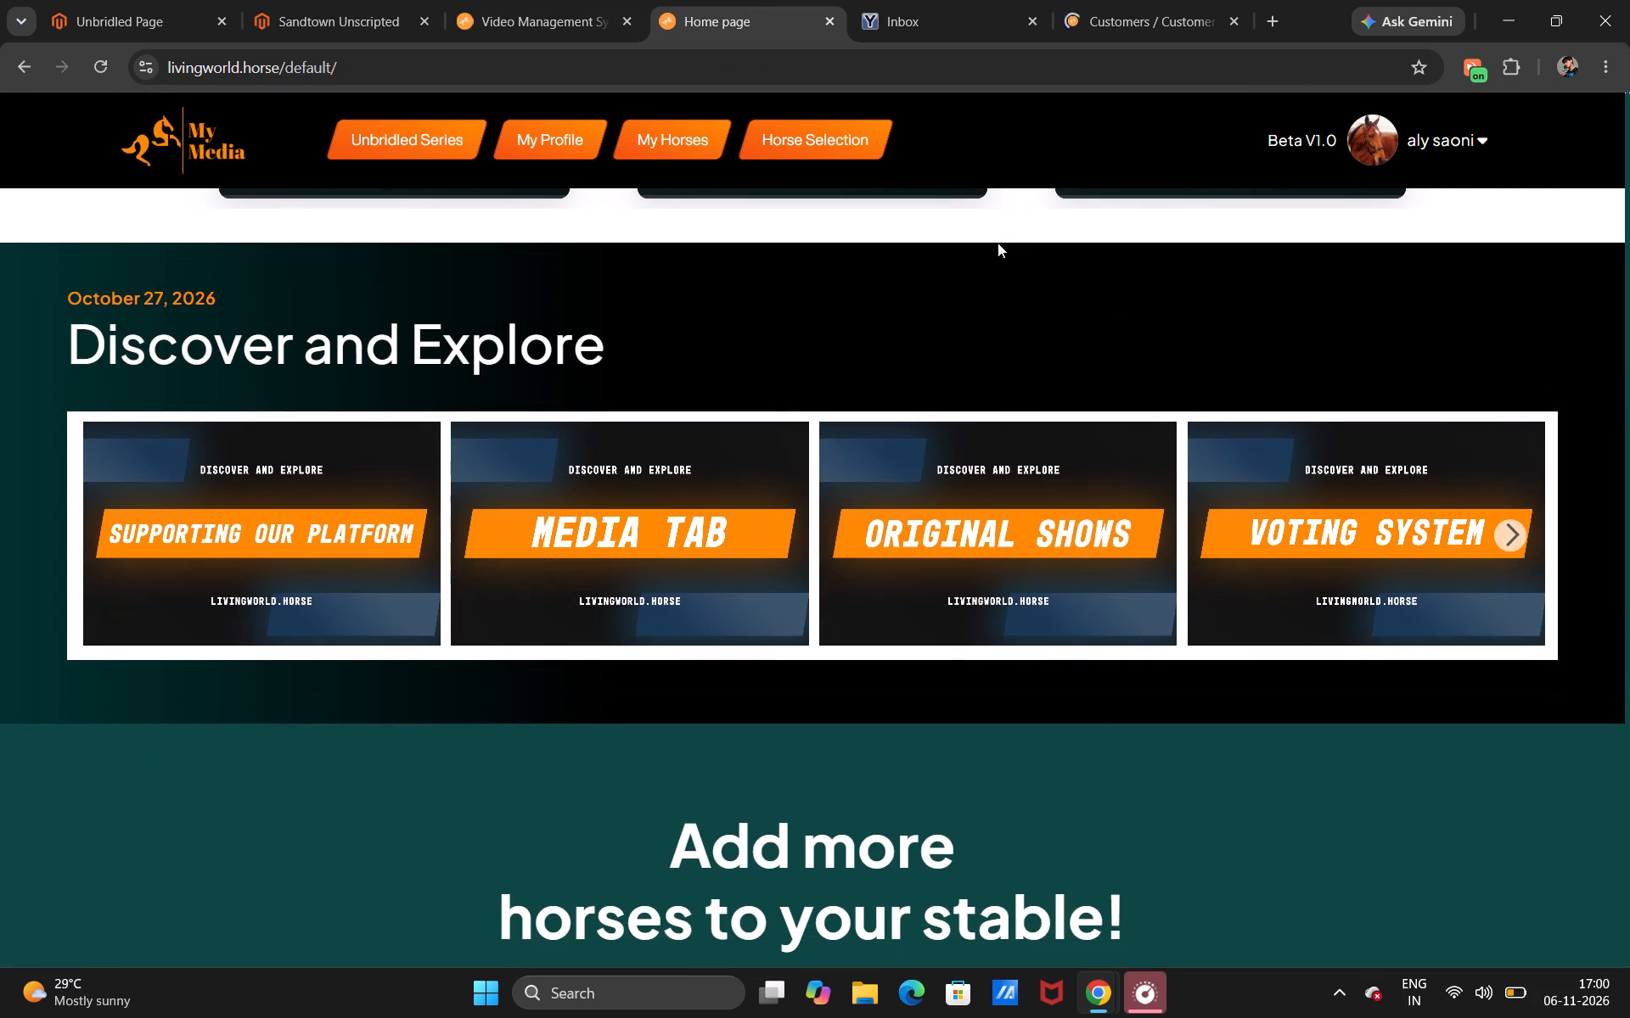
Reload the production home page, check how the livestream area at its top loads, and reload the page again.
left_click(93, 66)
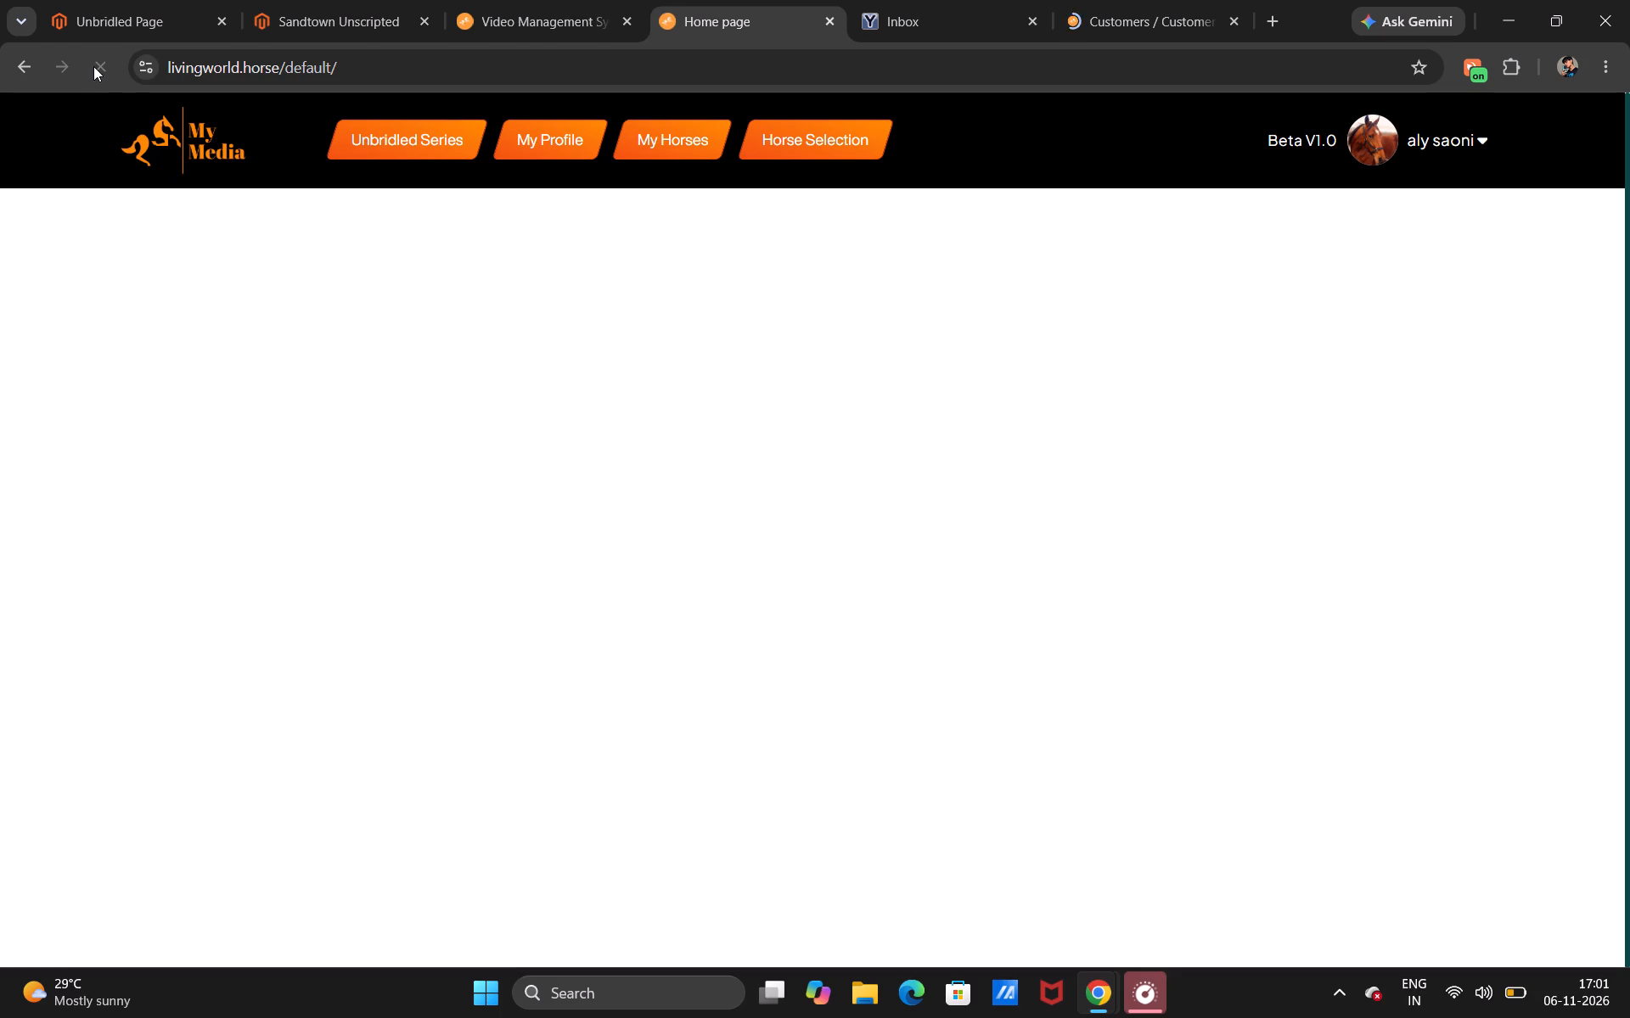
key("Up")
key("Up")
key("Up")
key("Up")
key("Up")
key("Up")
key("Up")
key("Up")
key("Up")
key("Up")
key("Up")
key("Up")
key("Up")
key("Up")
key("Up")
key("Up")
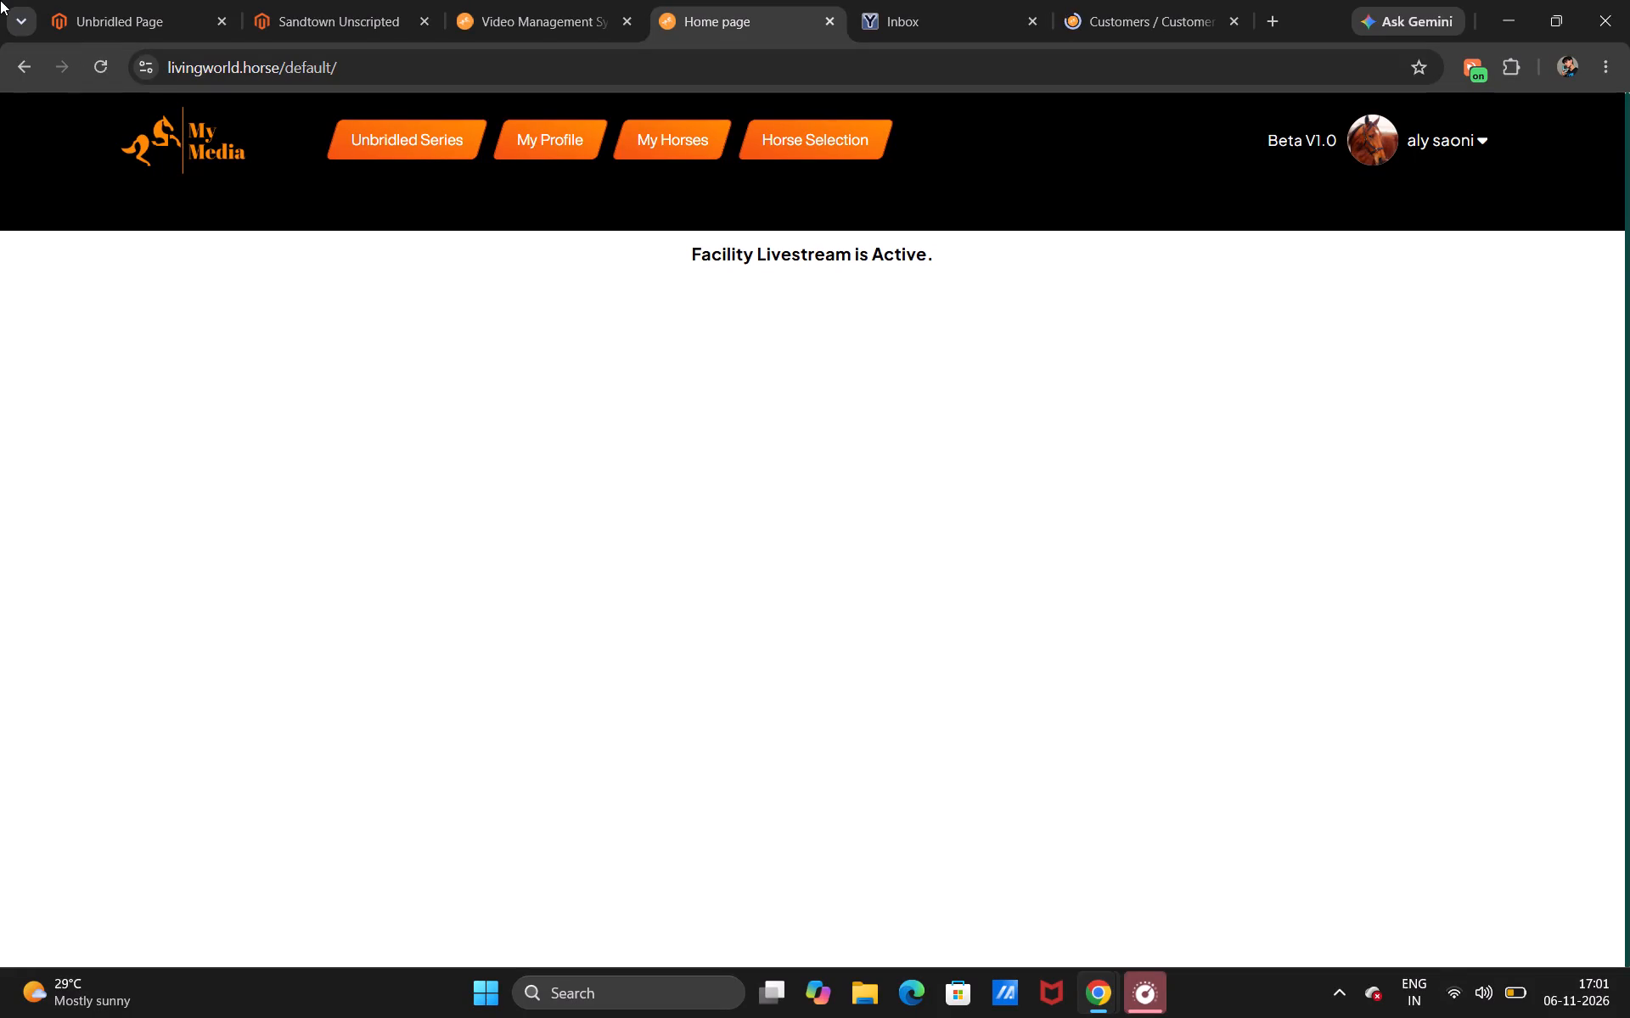
key("Up")
key("Up")
key("Up")
key("Up")
key("Up")
key("Up")
key("Up")
key("Up")
key("Up")
key("Up")
key("Up")
key("Up")
key("Up")
key("Up")
key("Up")
key("Up")
key("Up")
key("Up")
key("Up")
key("Up")
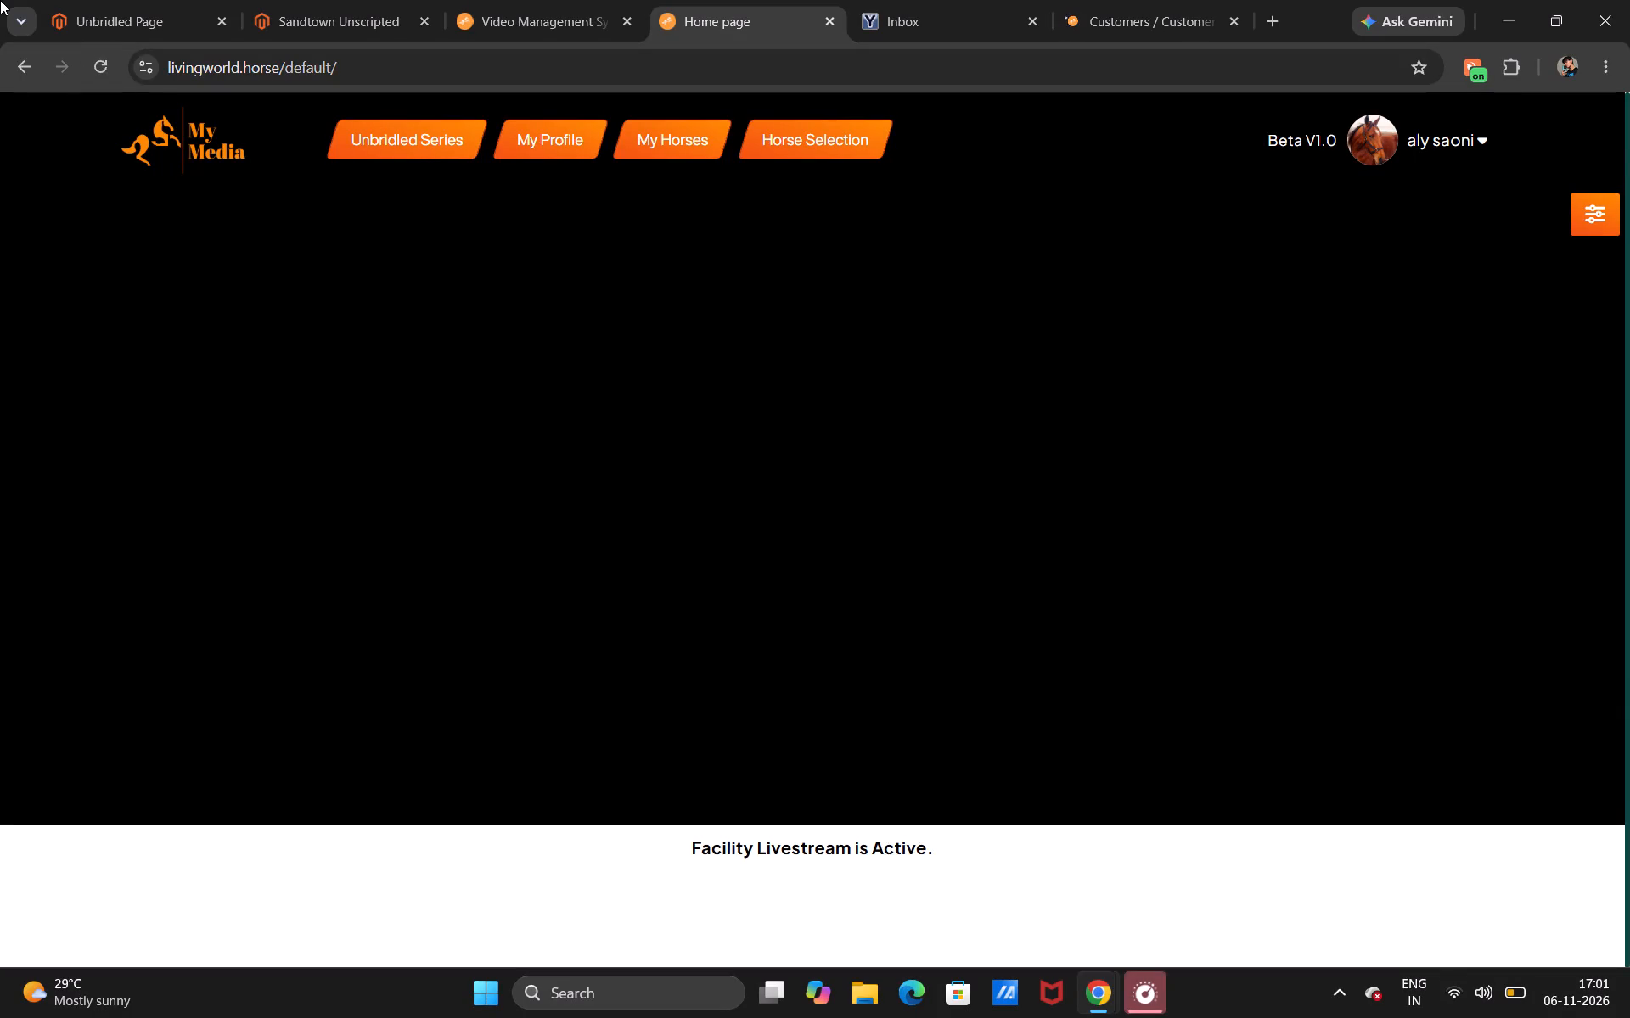
left_click(95, 76)
Switch to the LivingWorld.Horse bug tracker and look through the filtered Active Bugs 3.0 entries for further bugs to handle.
key("alt+Tab")
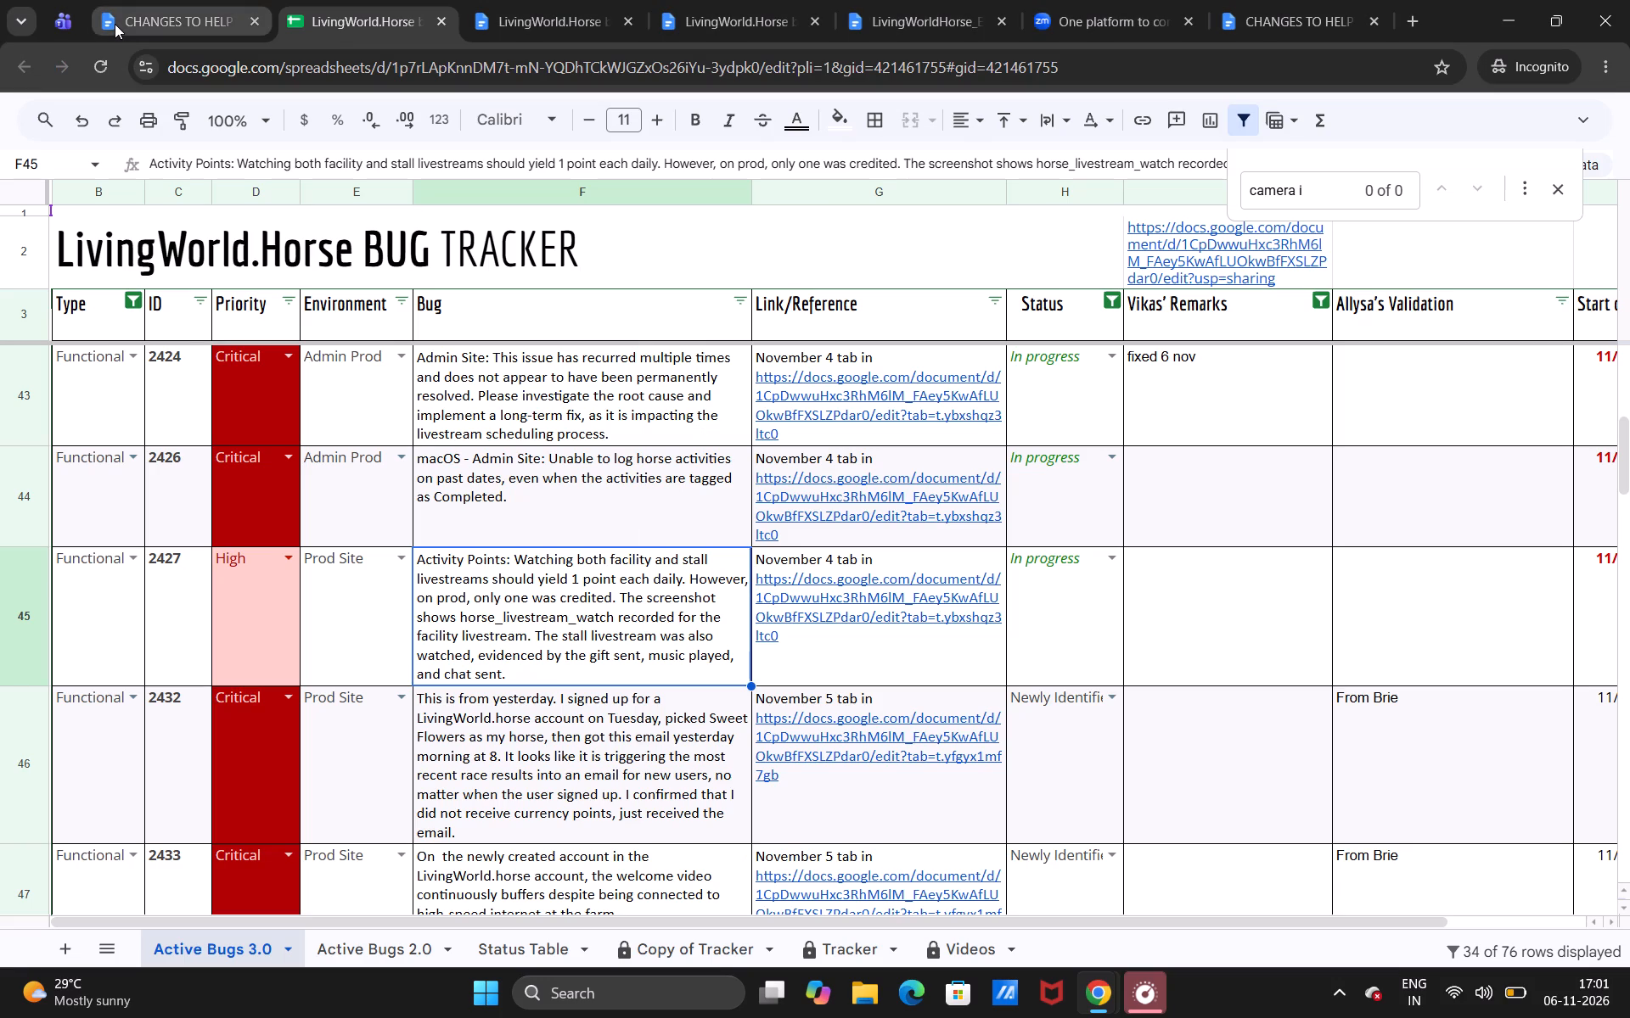
left_click(559, 450)
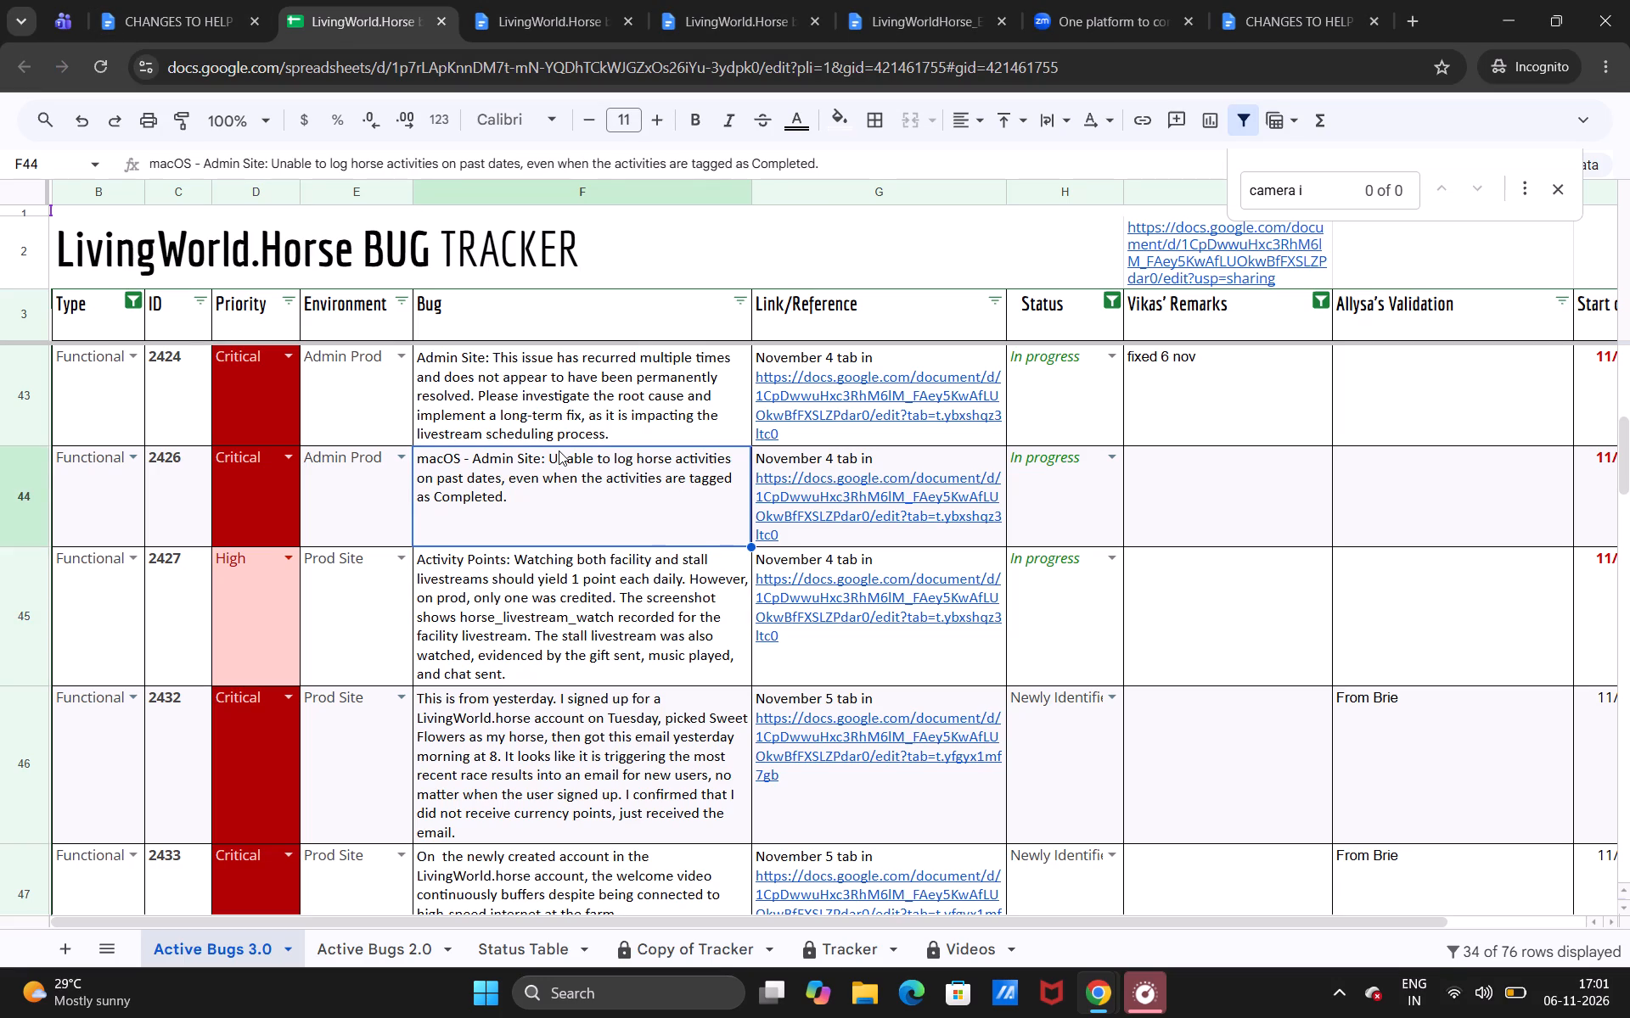
key("Up")
key("Down")
key("Down")
key("Down")
key("Down")
key("Down")
key("Down")
key("Down")
key("Down")
key("Down")
key("Down")
key("Down")
key("Down")
key("Down")
key("Down")
key("Down")
key("Down")
key("Down")
key("Down")
key("Down")
key("Down")
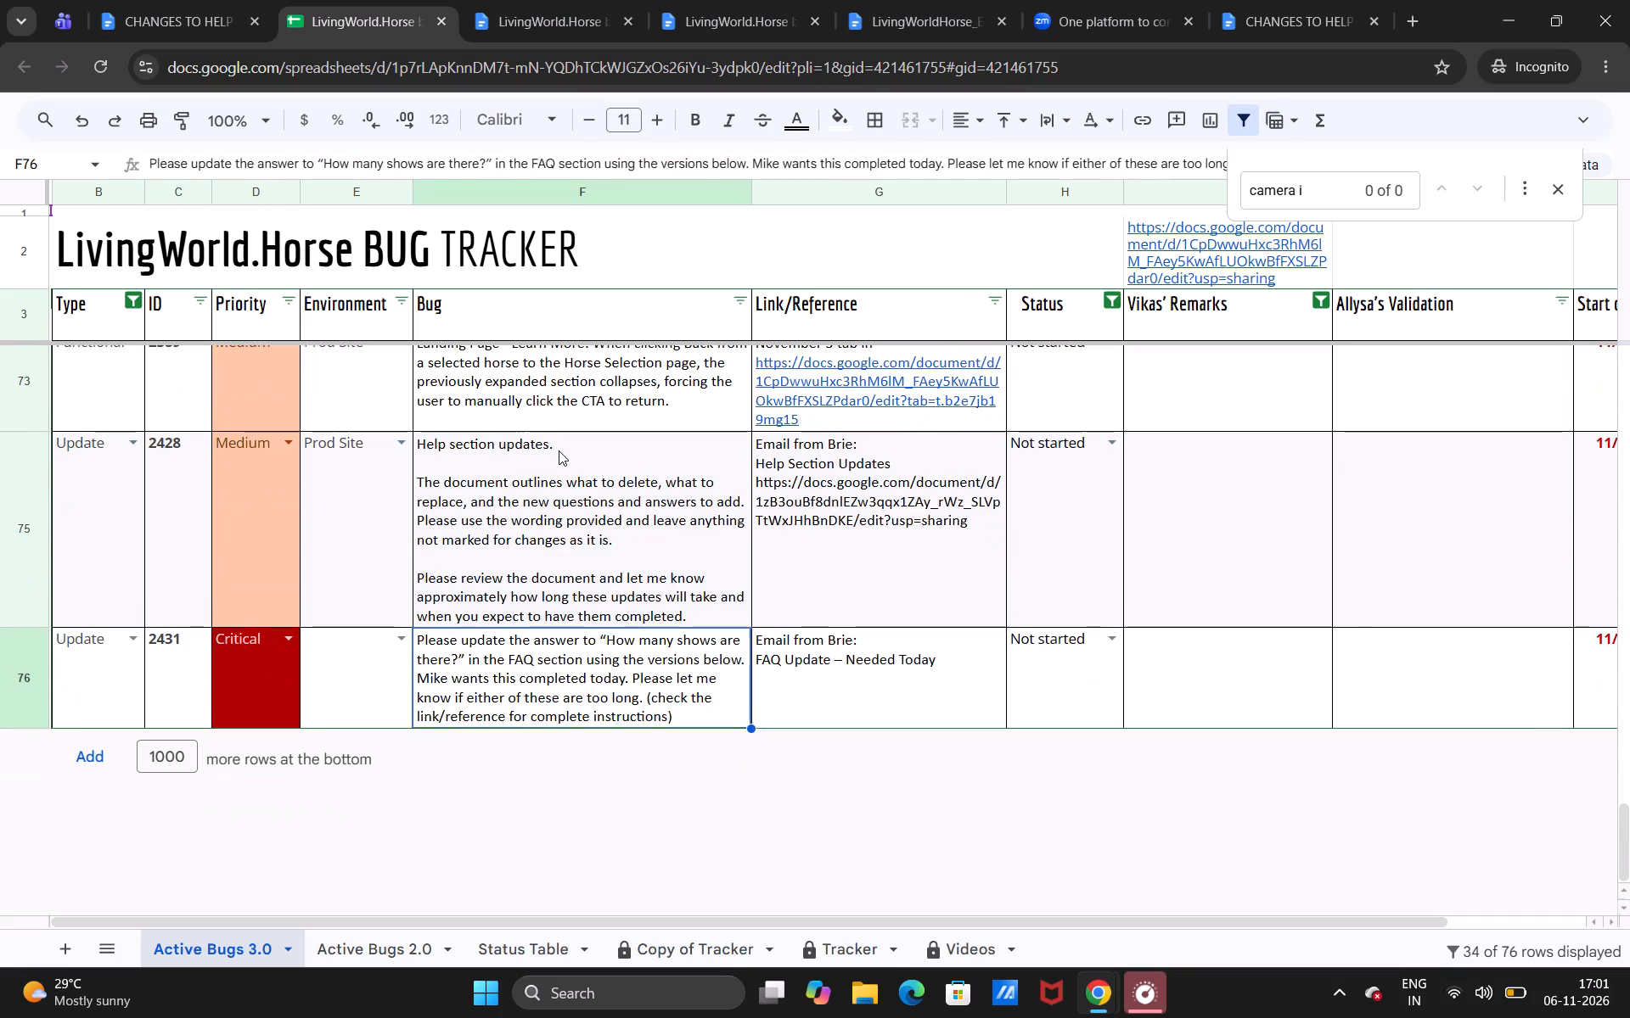
key("Up")
key("Up")
key("Up")
key("Up")
key("Up")
key("Up")
key("Up")
key("Up")
key("Up")
key("Up")
key("Up")
key("Up")
key("Up")
key("Up")
key("Up")
key("Up")
key("Up")
key("Up")
key("Up")
key("Up")
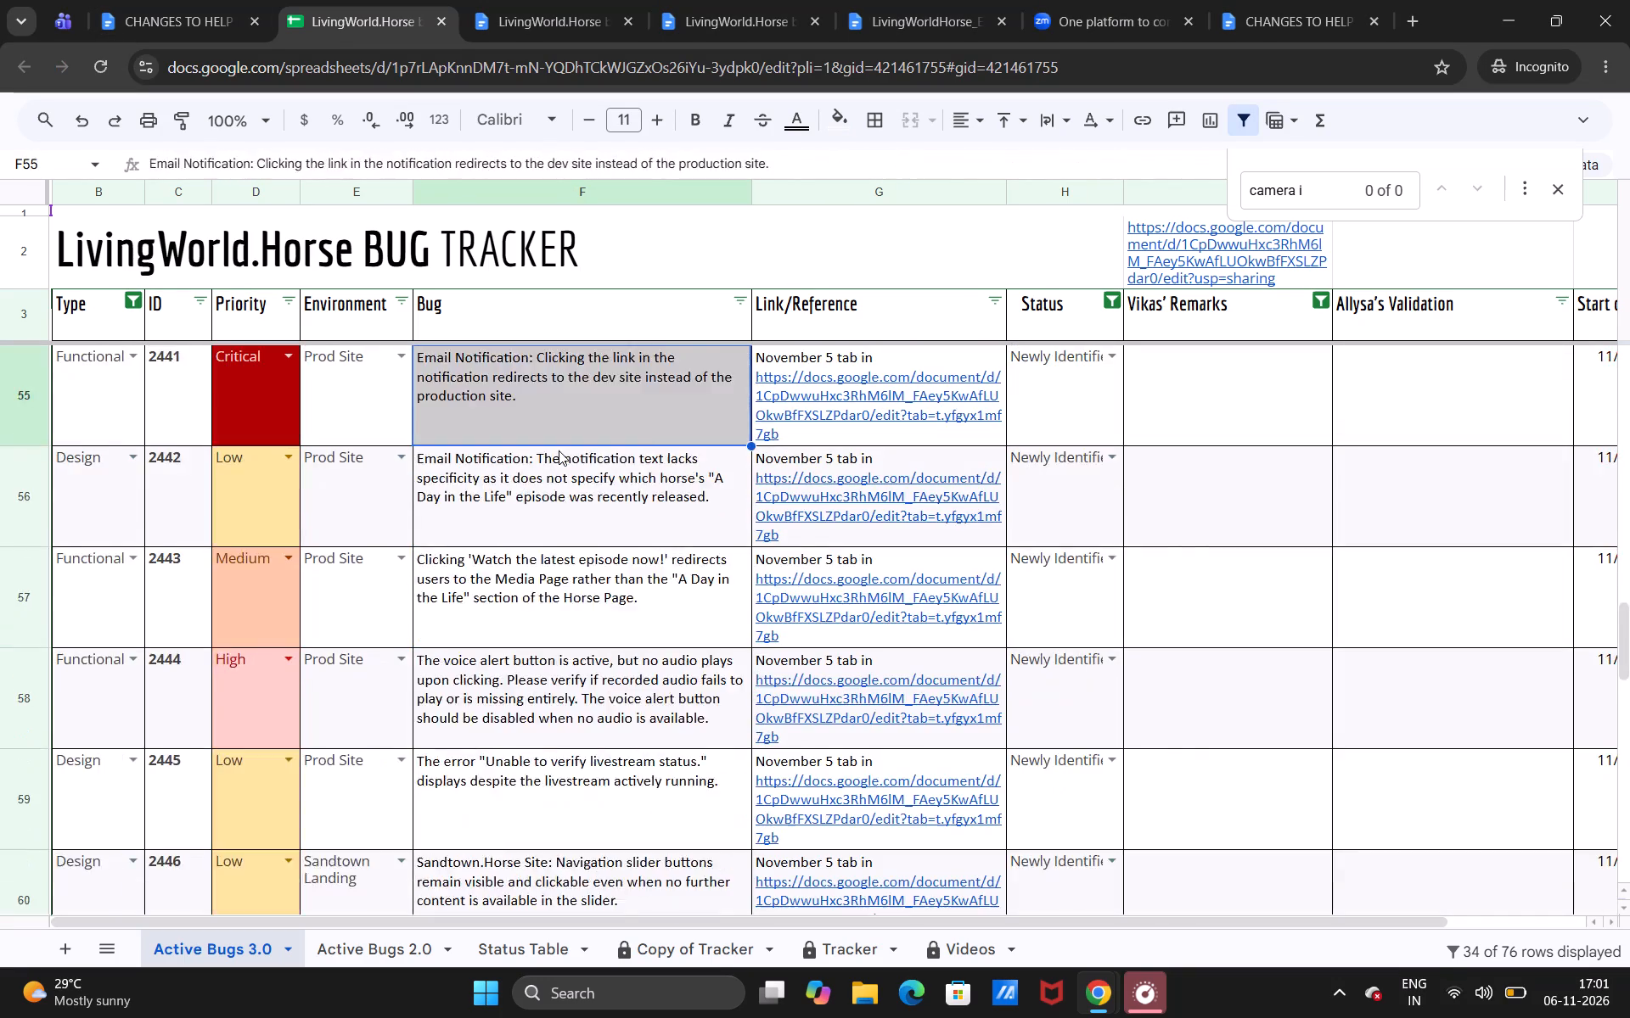
key("Down")
key("Down")
key("Down")
key("Down")
key("Down")
key("Down")
key("Down")
key("Down")
key("Down")
key("Down")
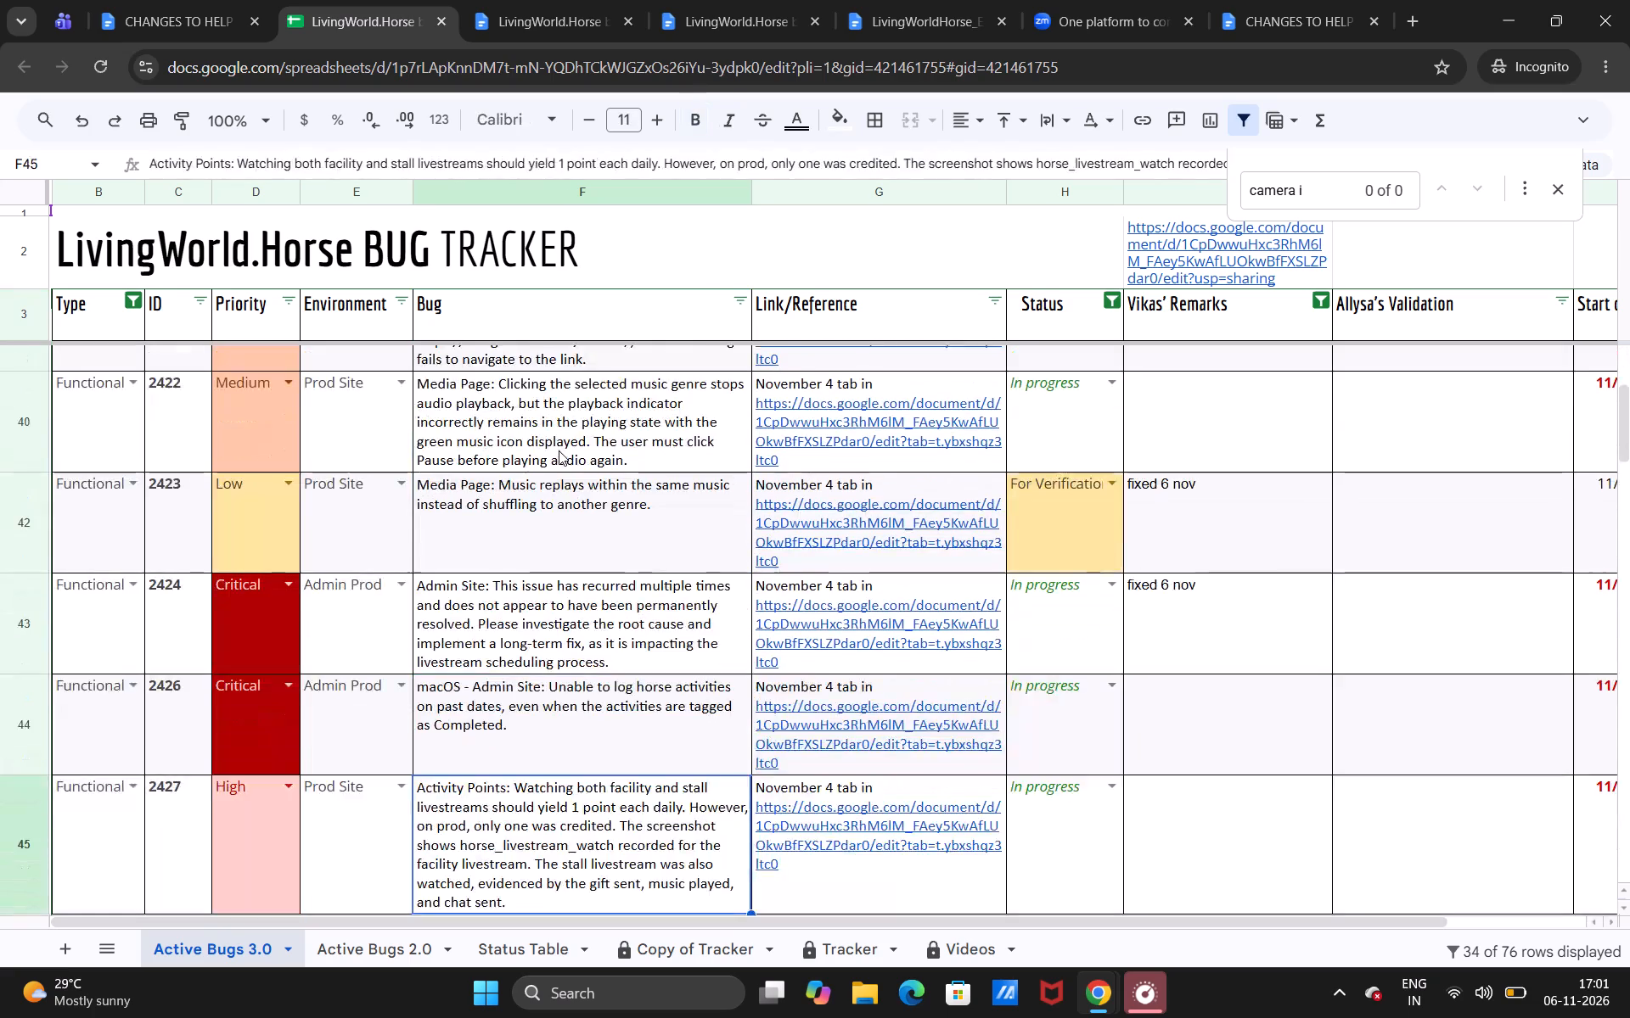
key("Down")
key("Down")
key("Down")
key("Down")
key("Down")
key("Down")
key("Down")
key("Down")
key("Down")
key("Down")
key("Down")
key("Down")
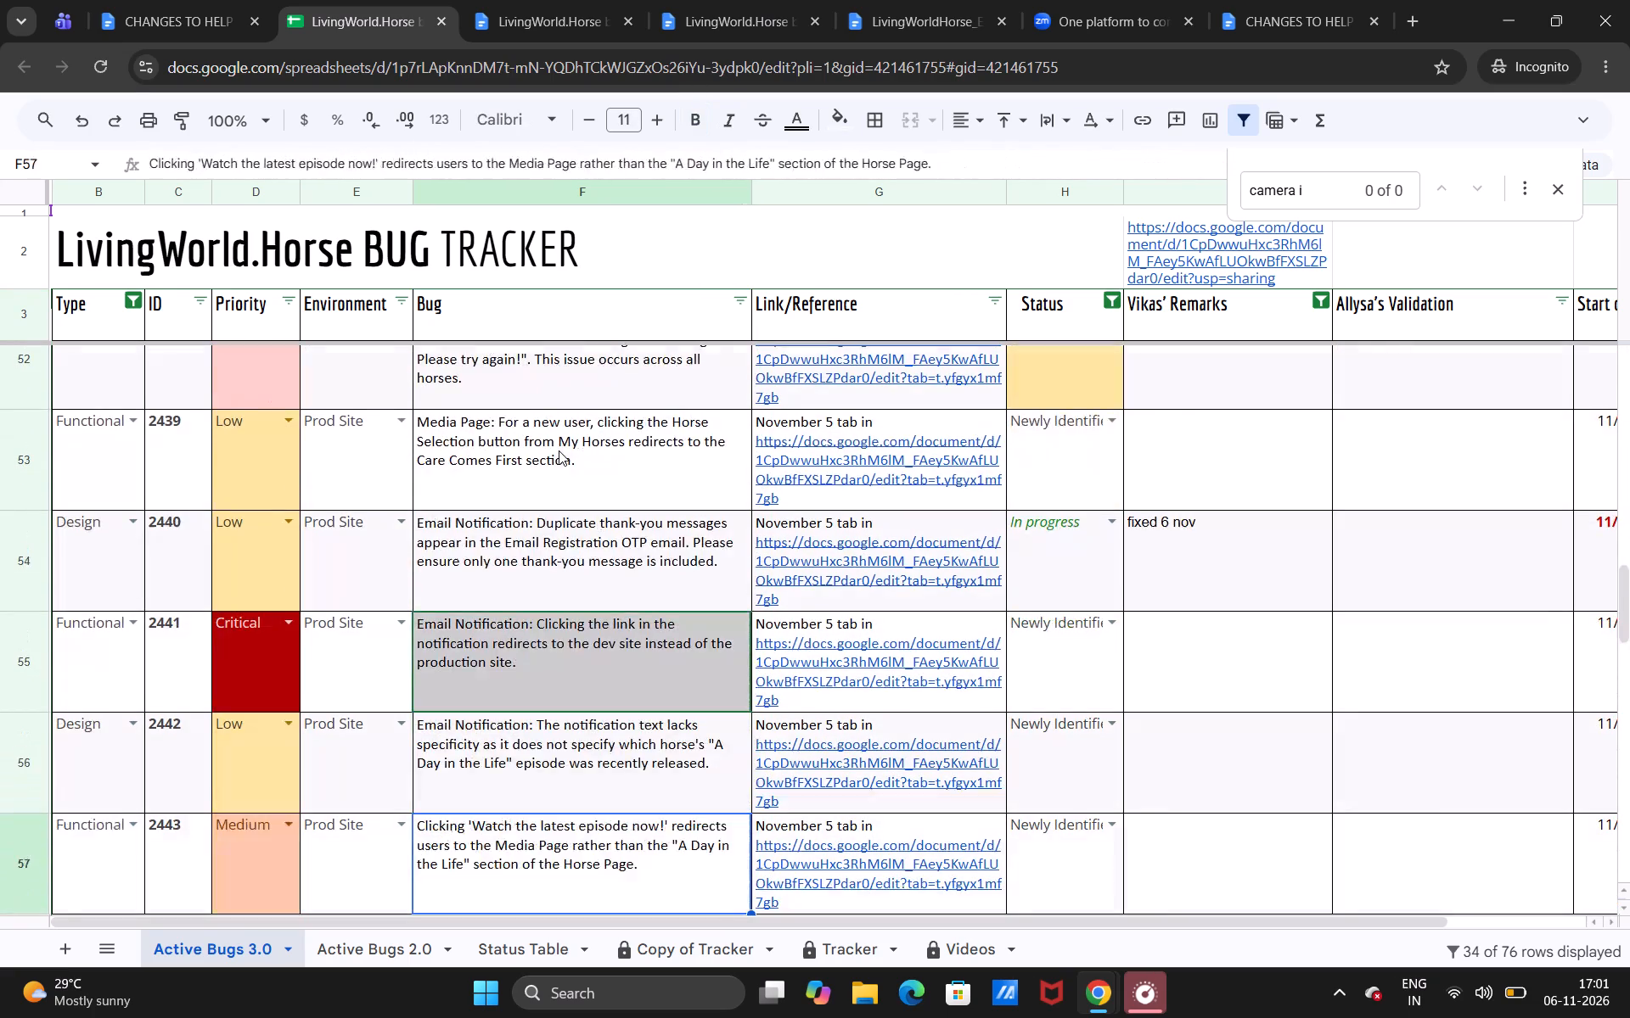
key("Down")
key("Down")
key("Down")
key("Up")
key("Up")
key("Up")
key("Up")
key("Up")
key("Up")
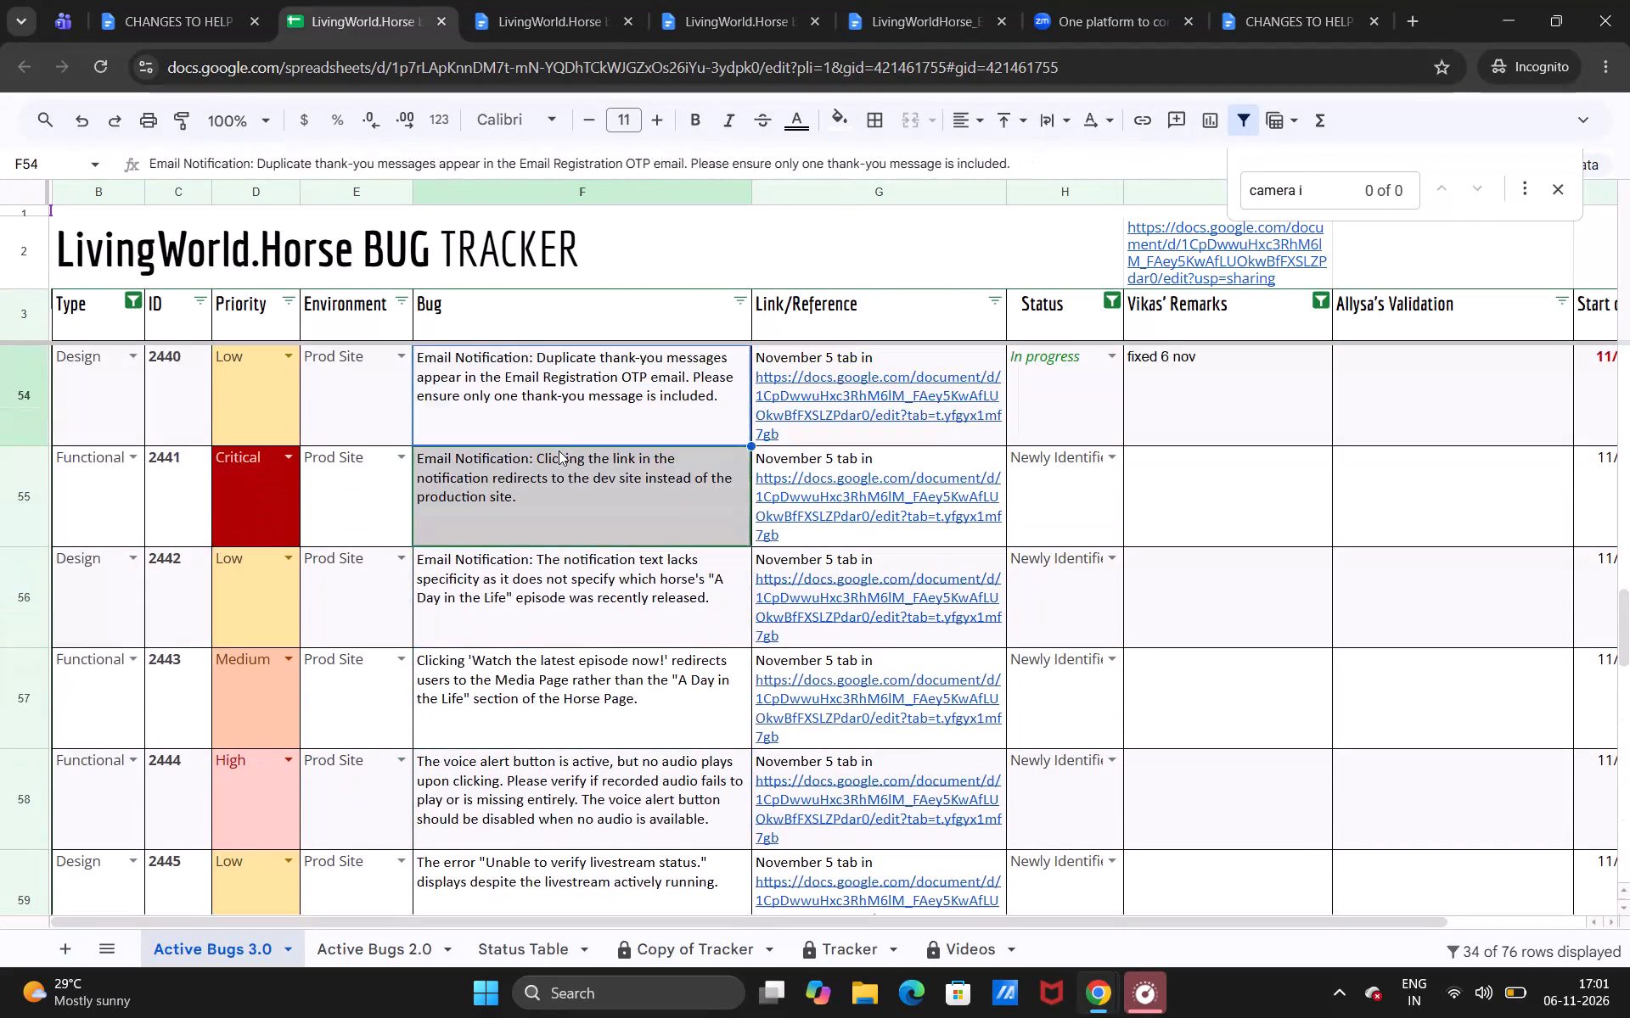
key("Up")
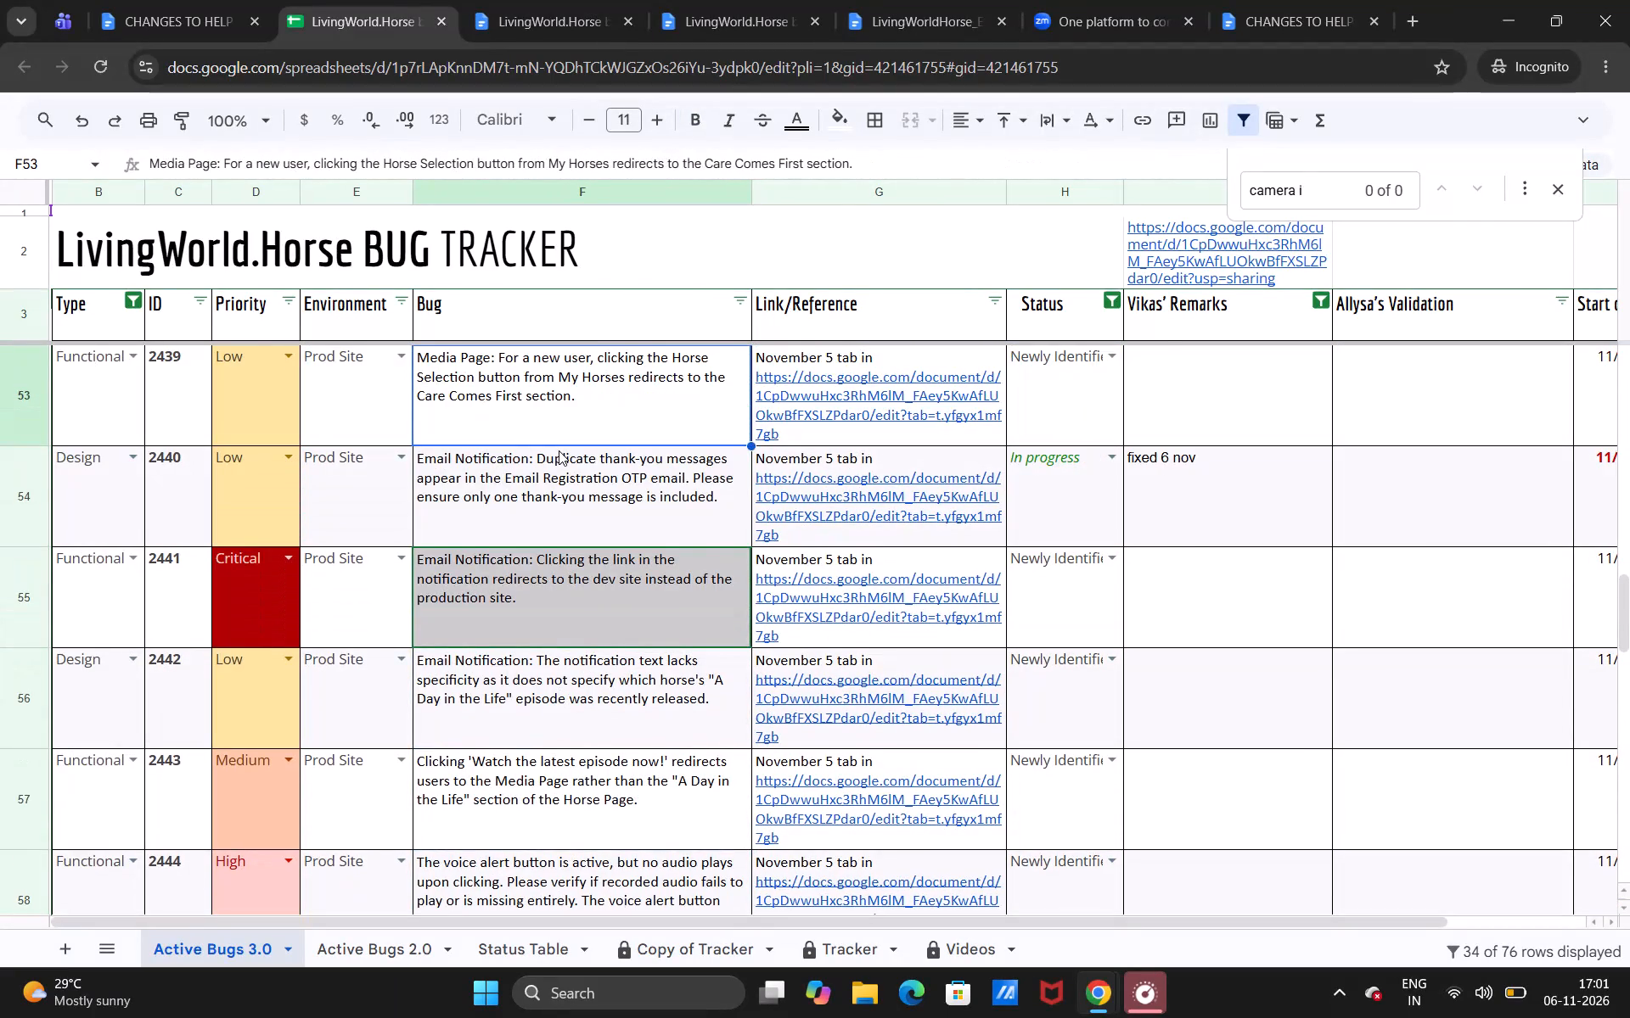
key("Up")
key("Up")
key("Up")
key("Up")
key("Up")
key("Up")
key("Up")
key("Up")
key("Up")
key("Up")
key("Up")
key("Up")
key("Up")
key("Up")
key("Up")
key("Up")
key("Up")
key("Up")
key("Up")
key("Up")
key("Down")
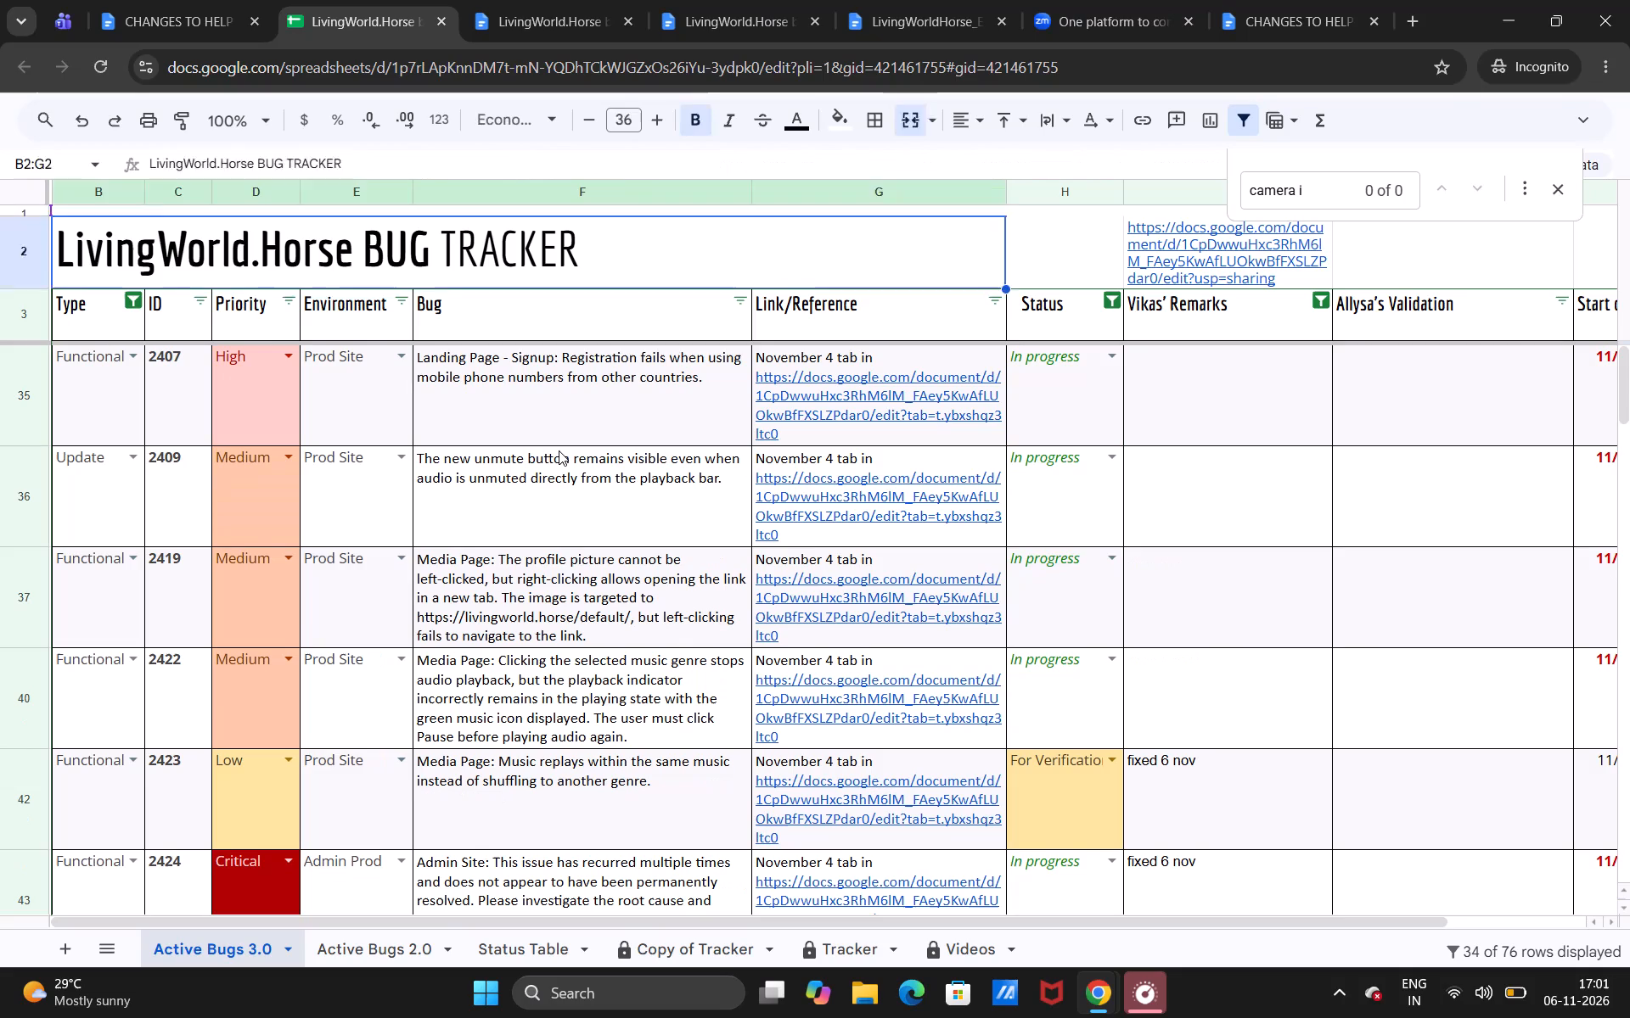
key("Down")
key("Down")
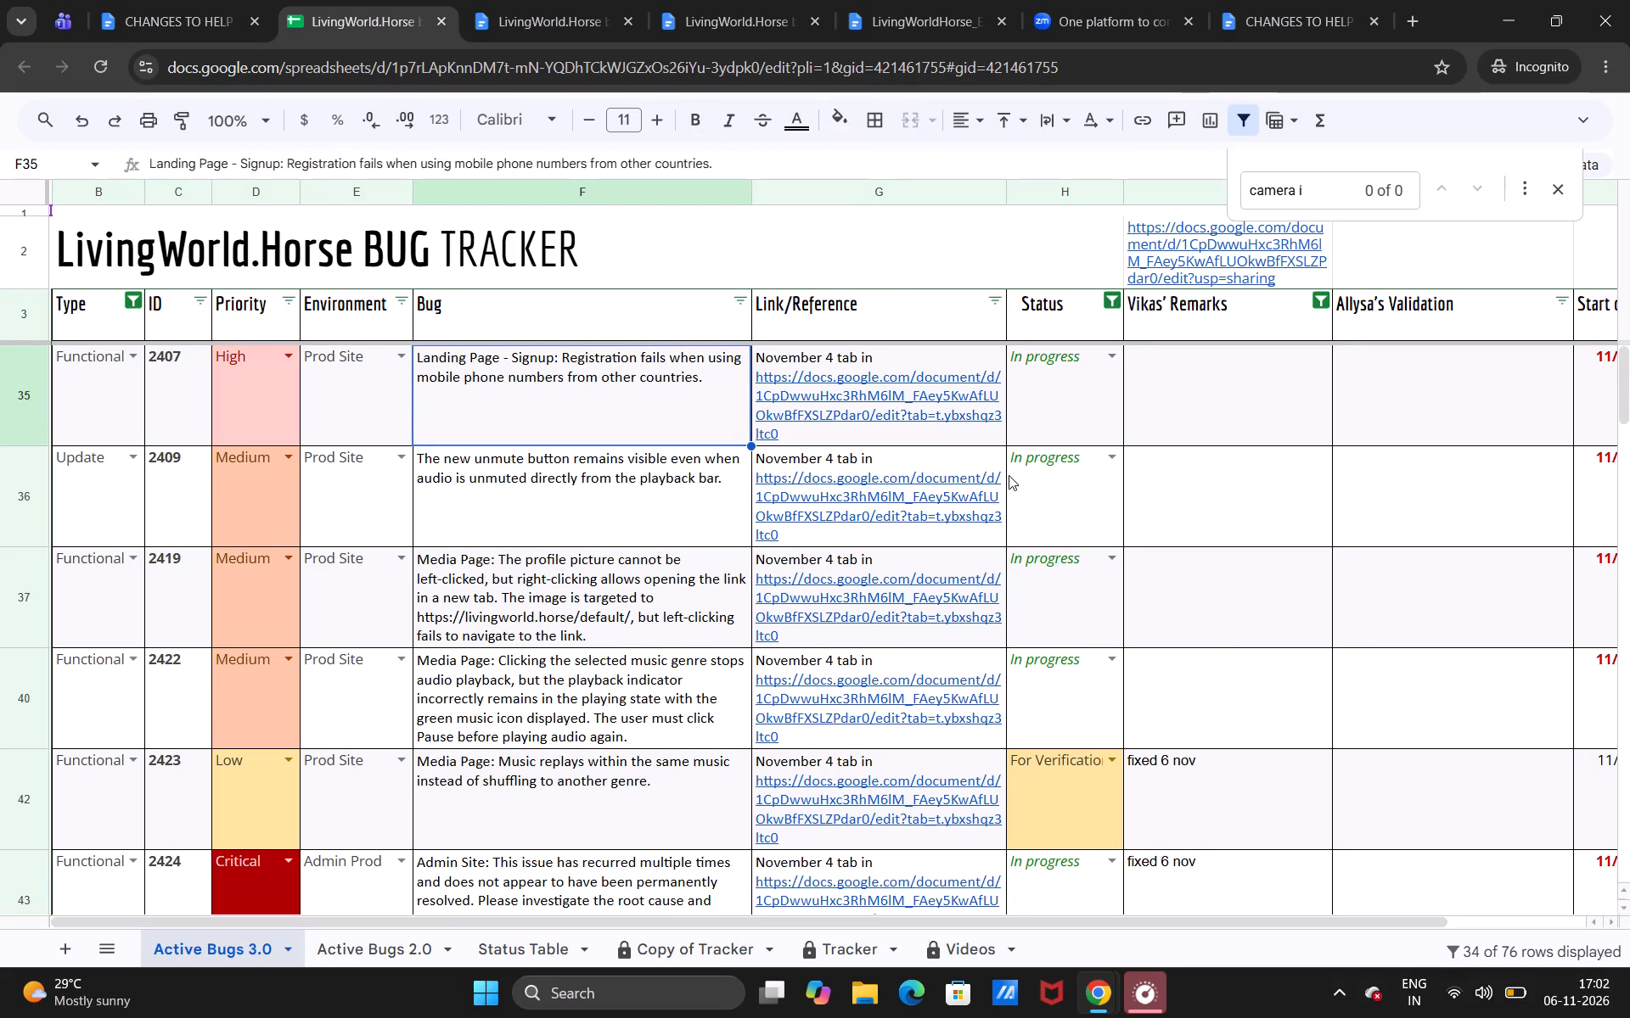
Reapply the existing Status column filter, keeping its selected values, to refresh the bug list.
left_click(1103, 301)
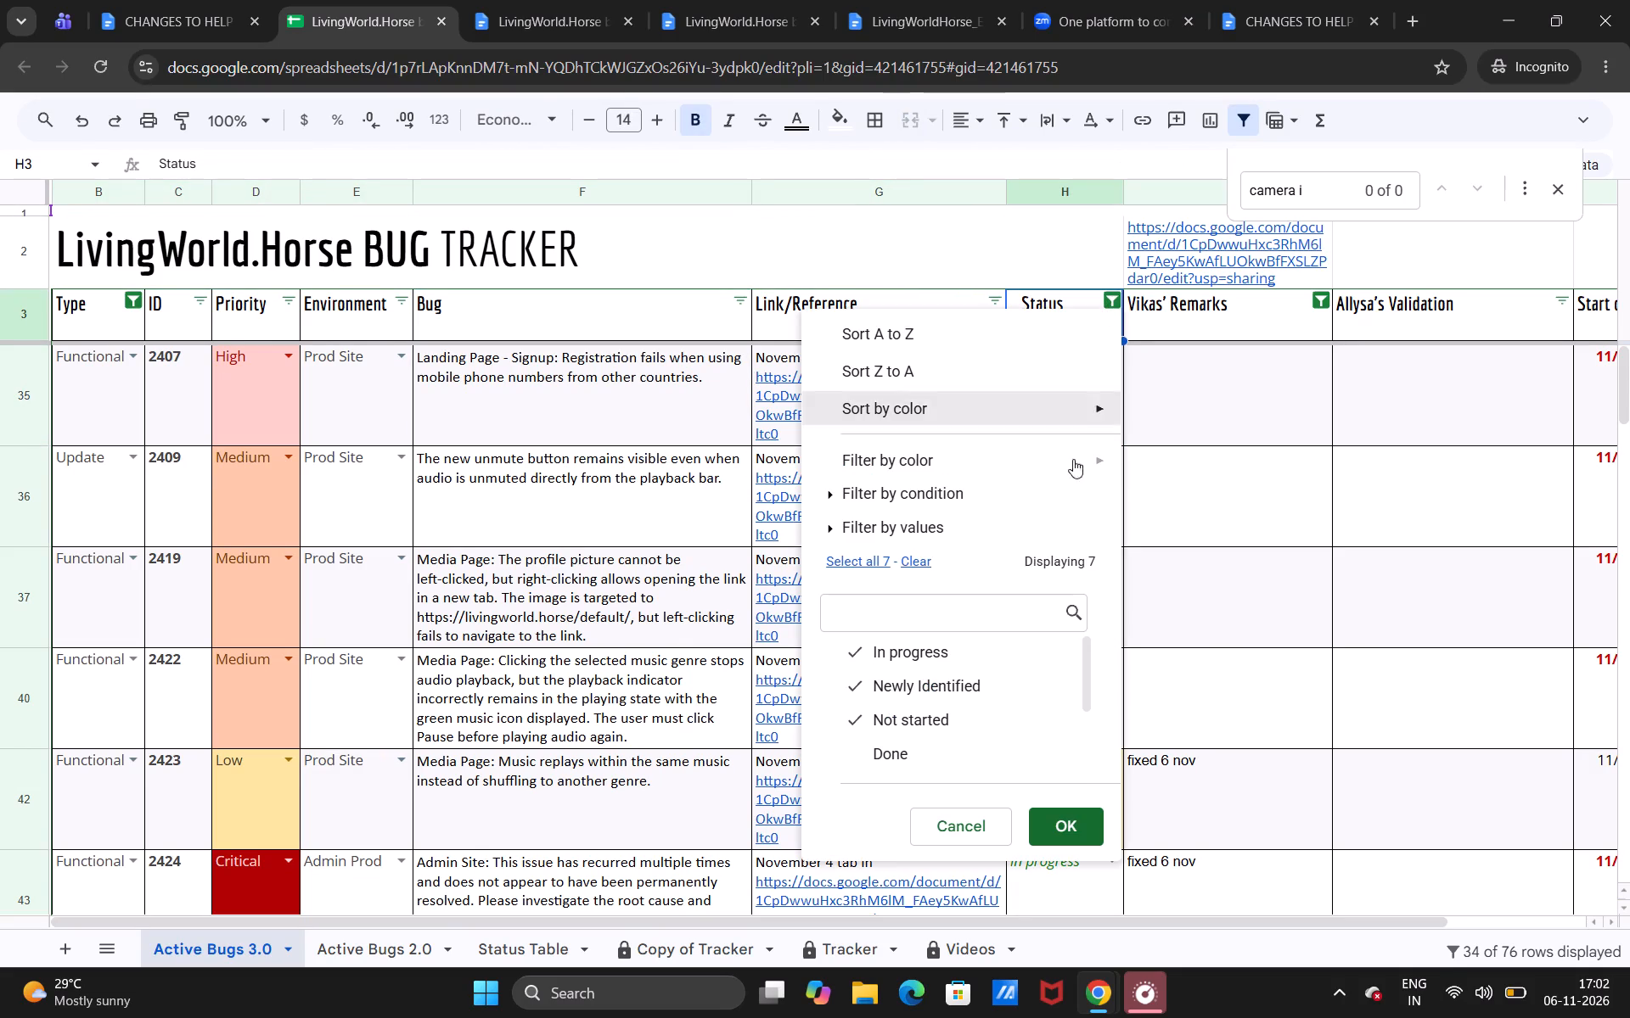
left_click(1071, 831)
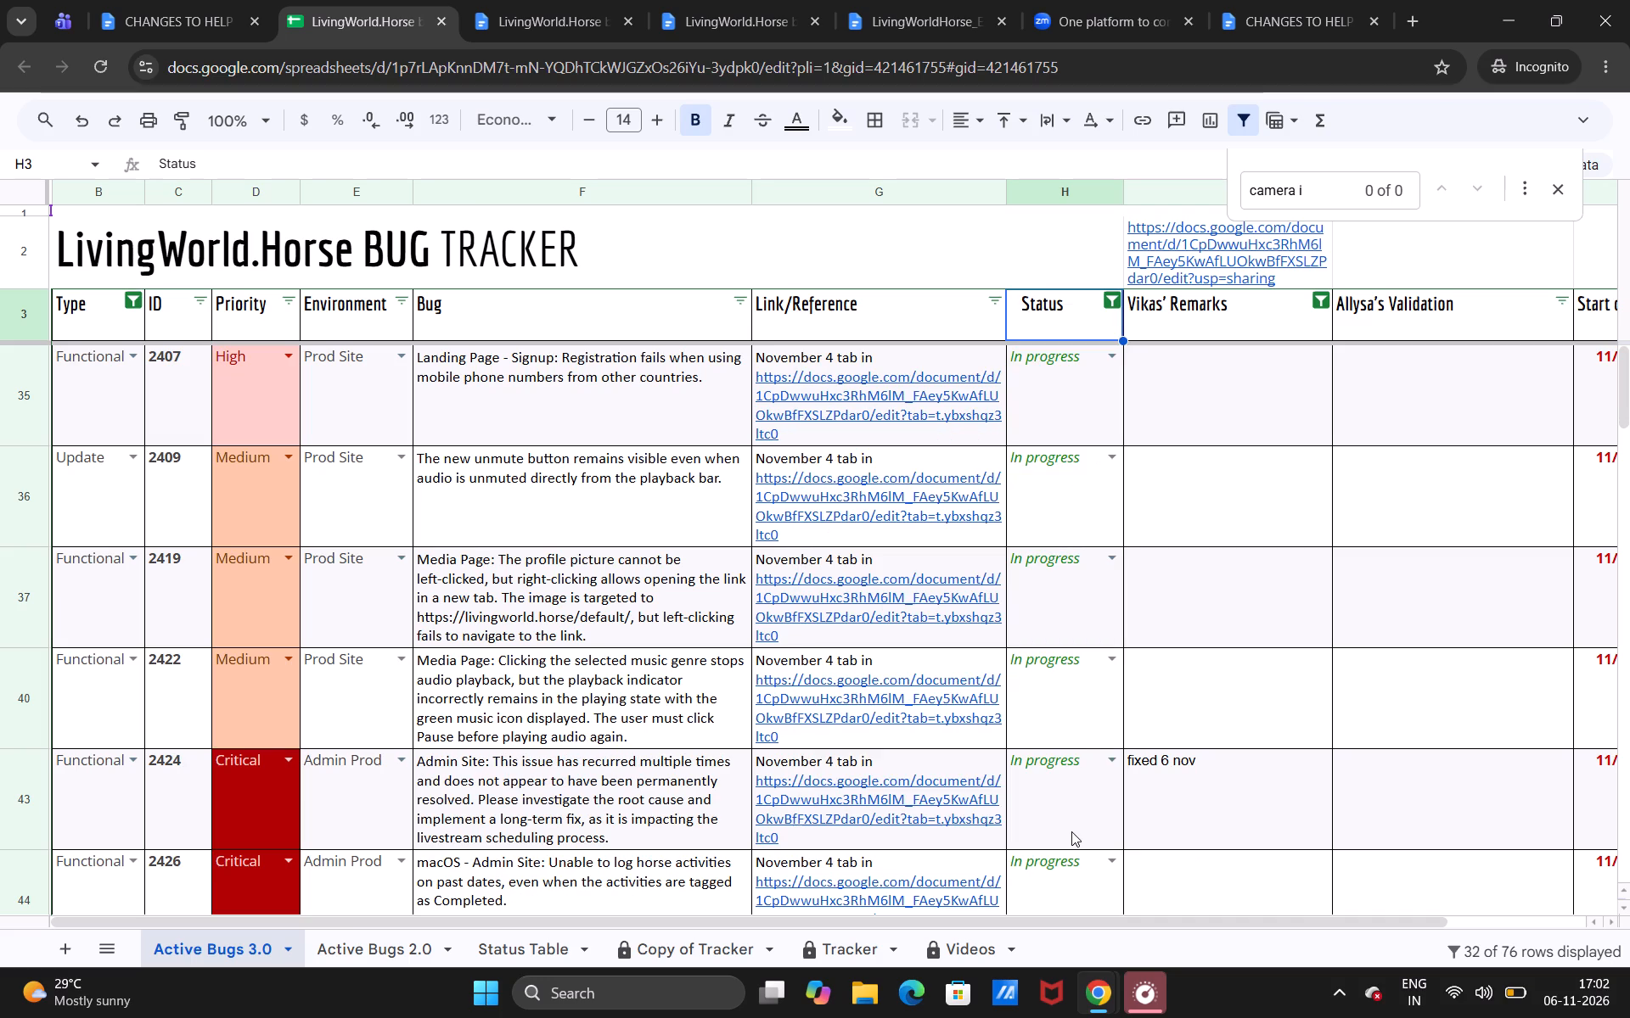
Look through the refreshed bug list and go to the Vikas' Remarks cell of bug 2436 about the Facility chat.
left_click(692, 551)
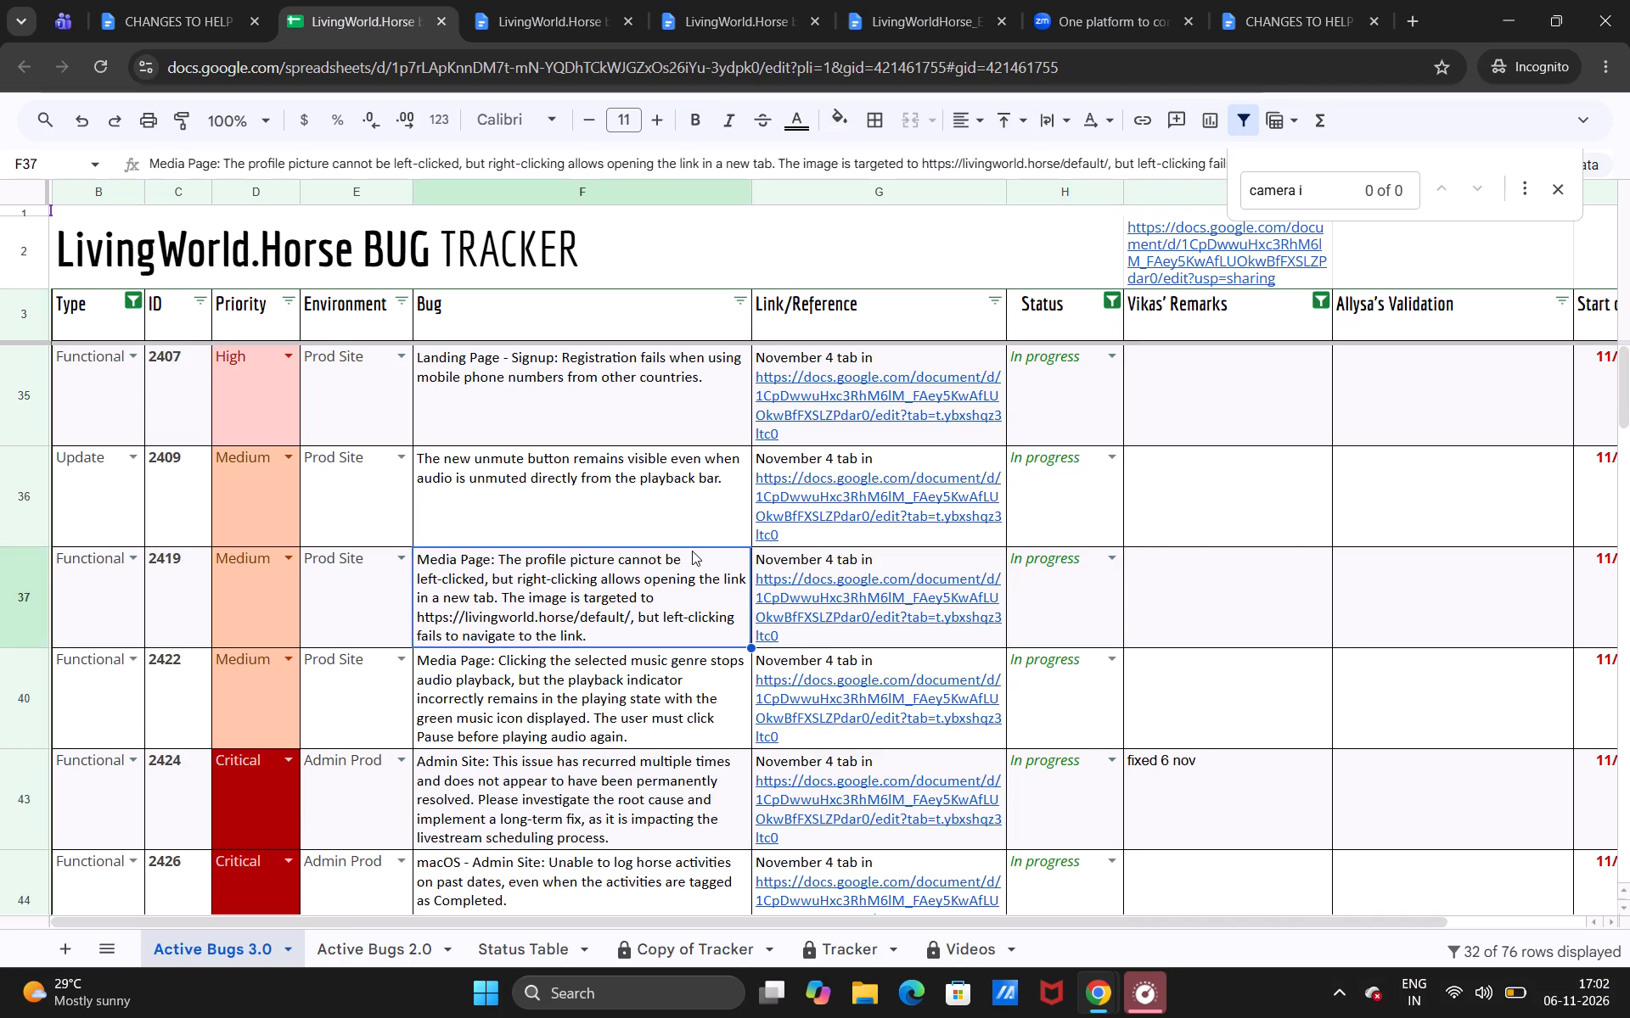
key("Down")
key("Down")
key("Down")
key("Down")
key("Down")
key("Down")
key("Down")
key("Down")
key("Down")
key("Down")
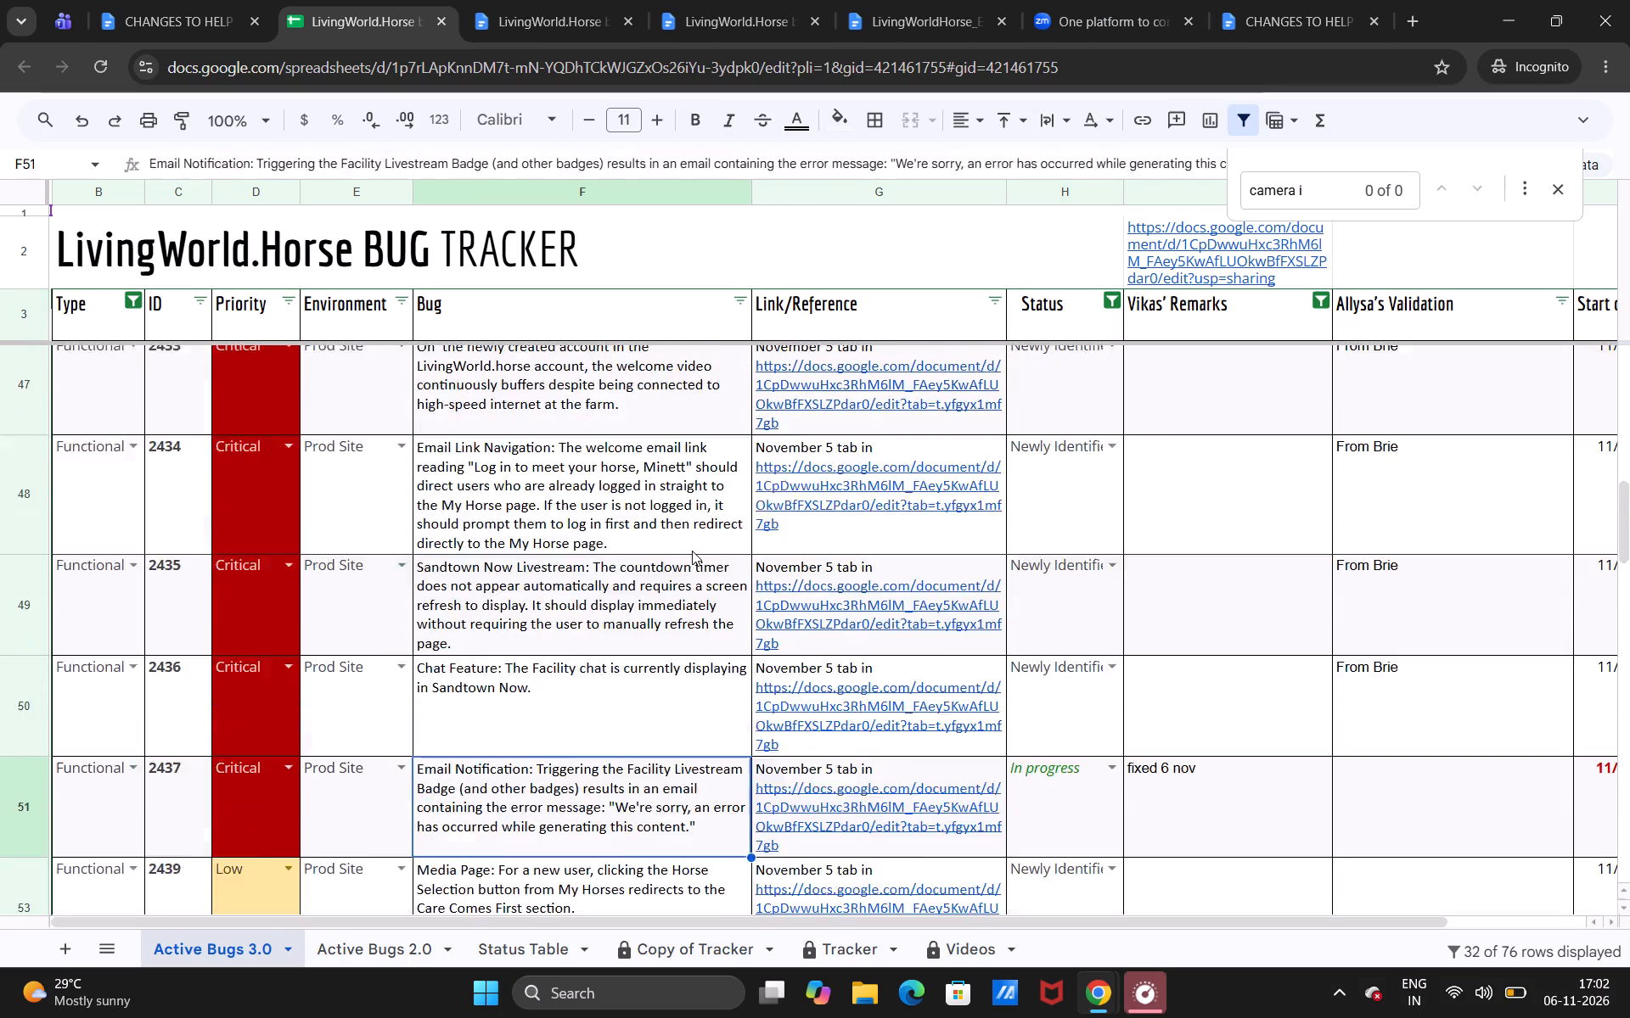
key("Down")
key("Down")
key("Down")
key("Up")
key("Up")
key("Up")
key("Up")
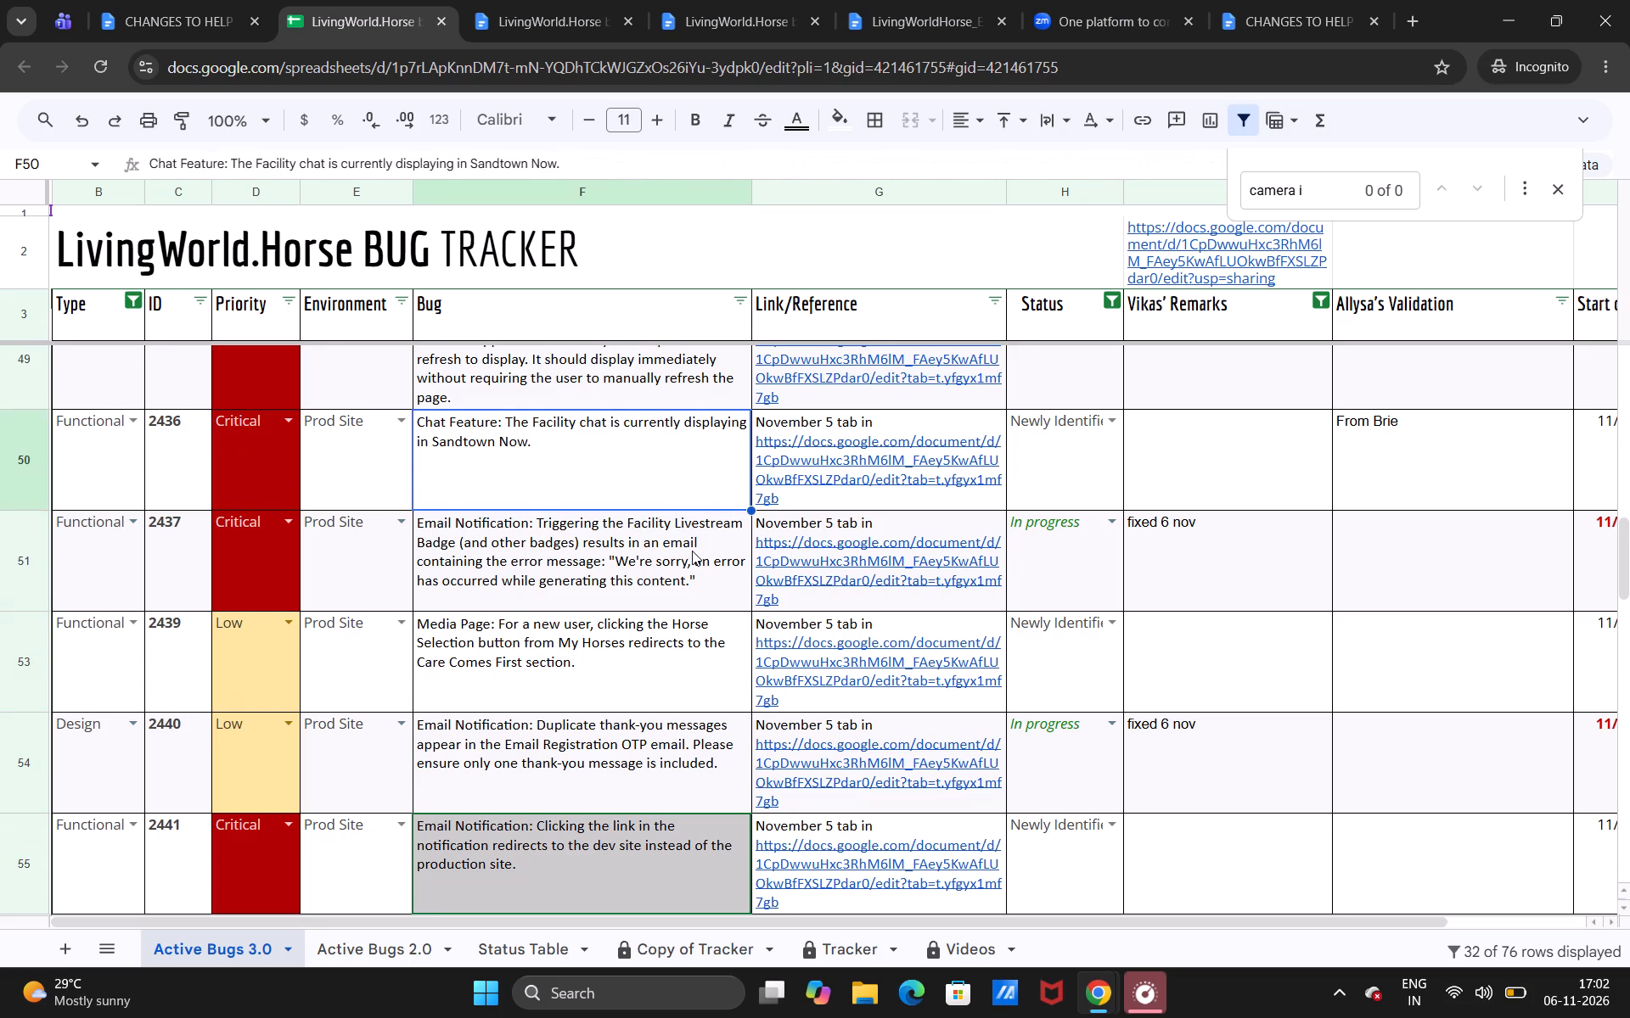
key("Right")
key("Right")
key("Right")
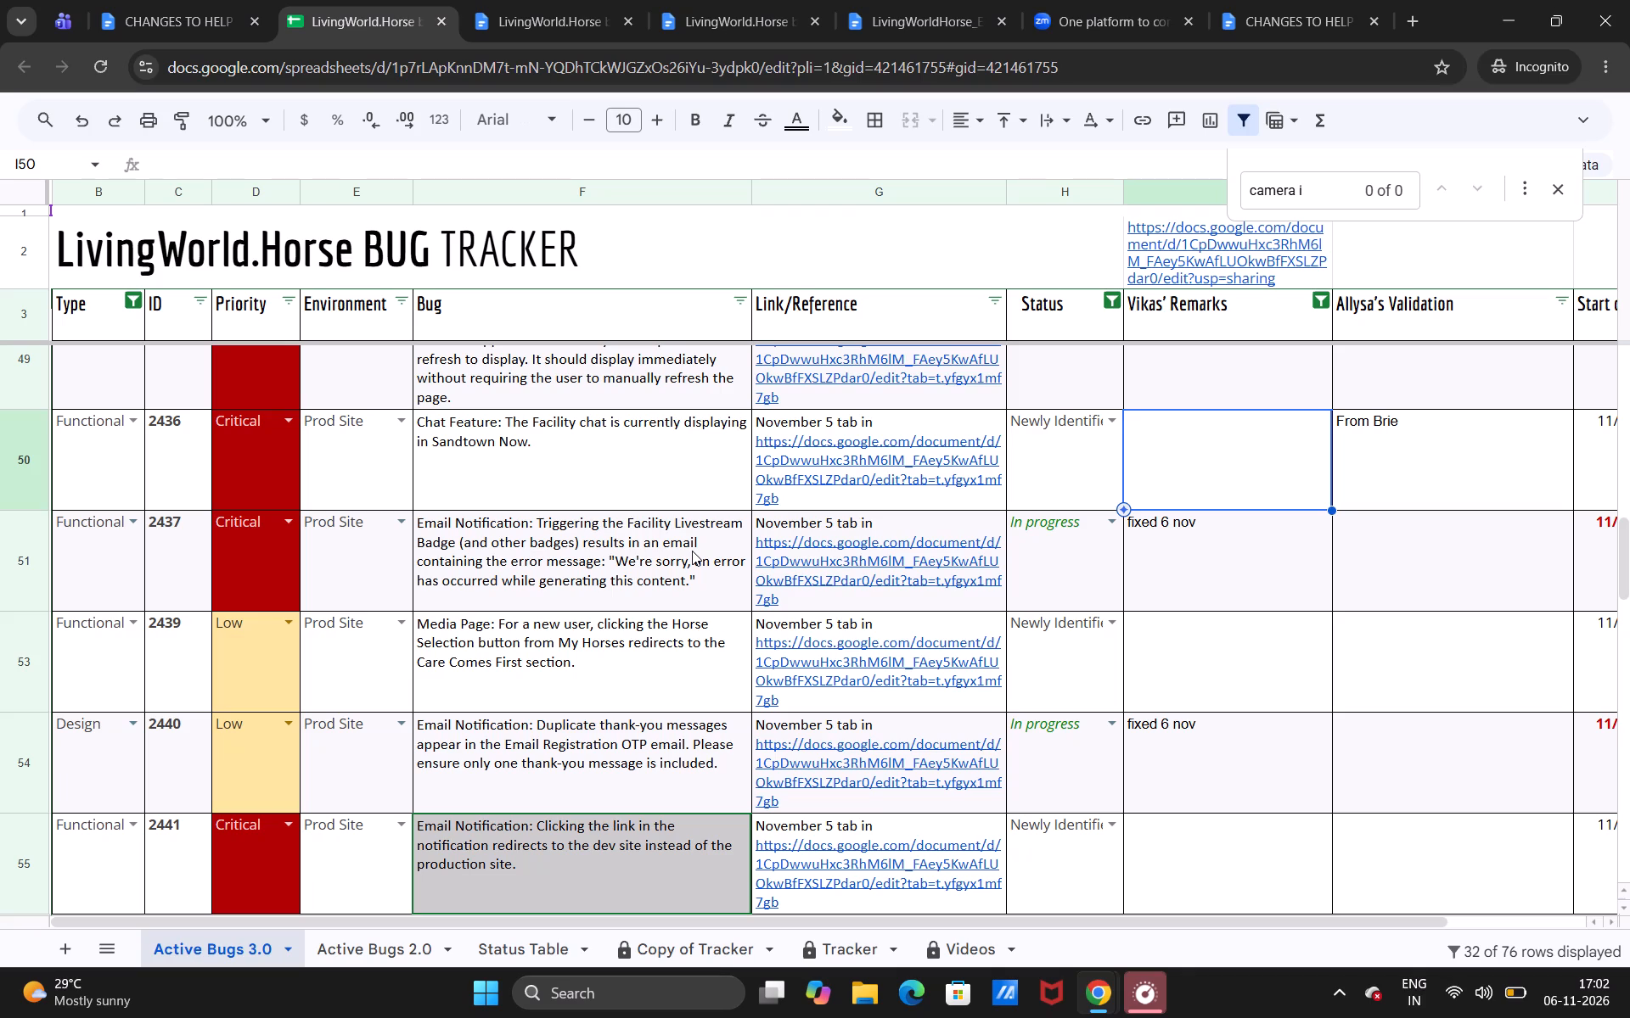
On the production home page, open the livestream's Live Chat, test starting and stopping Voice Alerts, and return to the bug tracker.
key("alt+Tab")
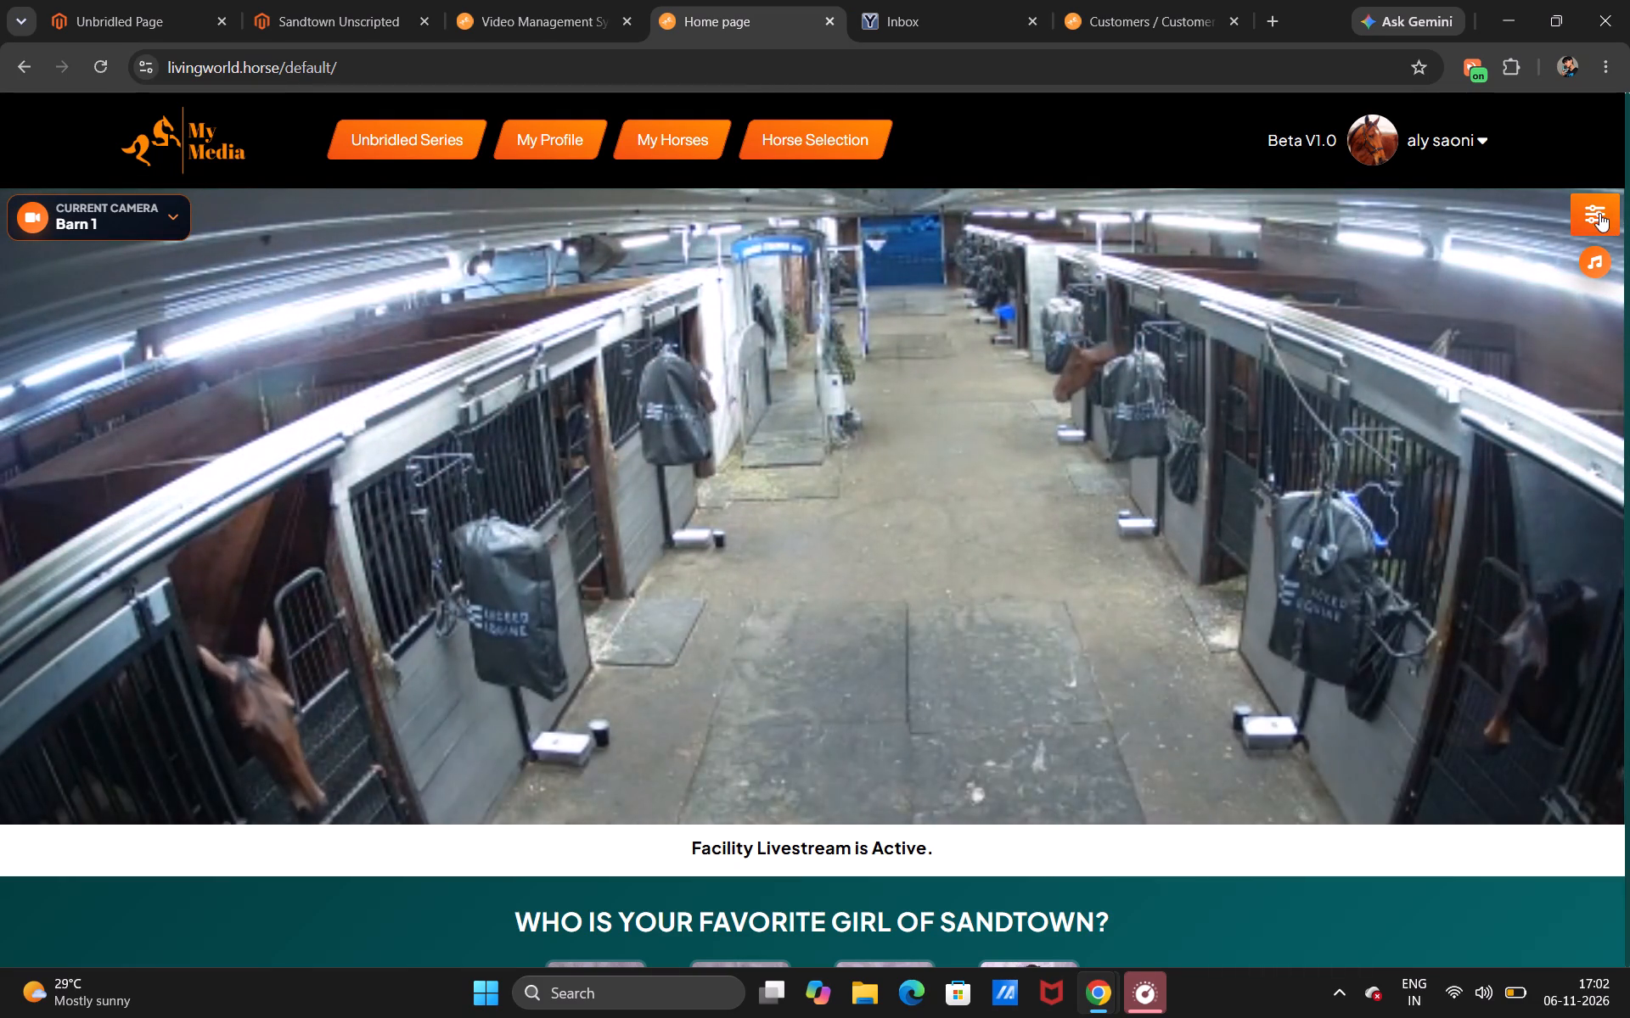
left_click(1599, 213)
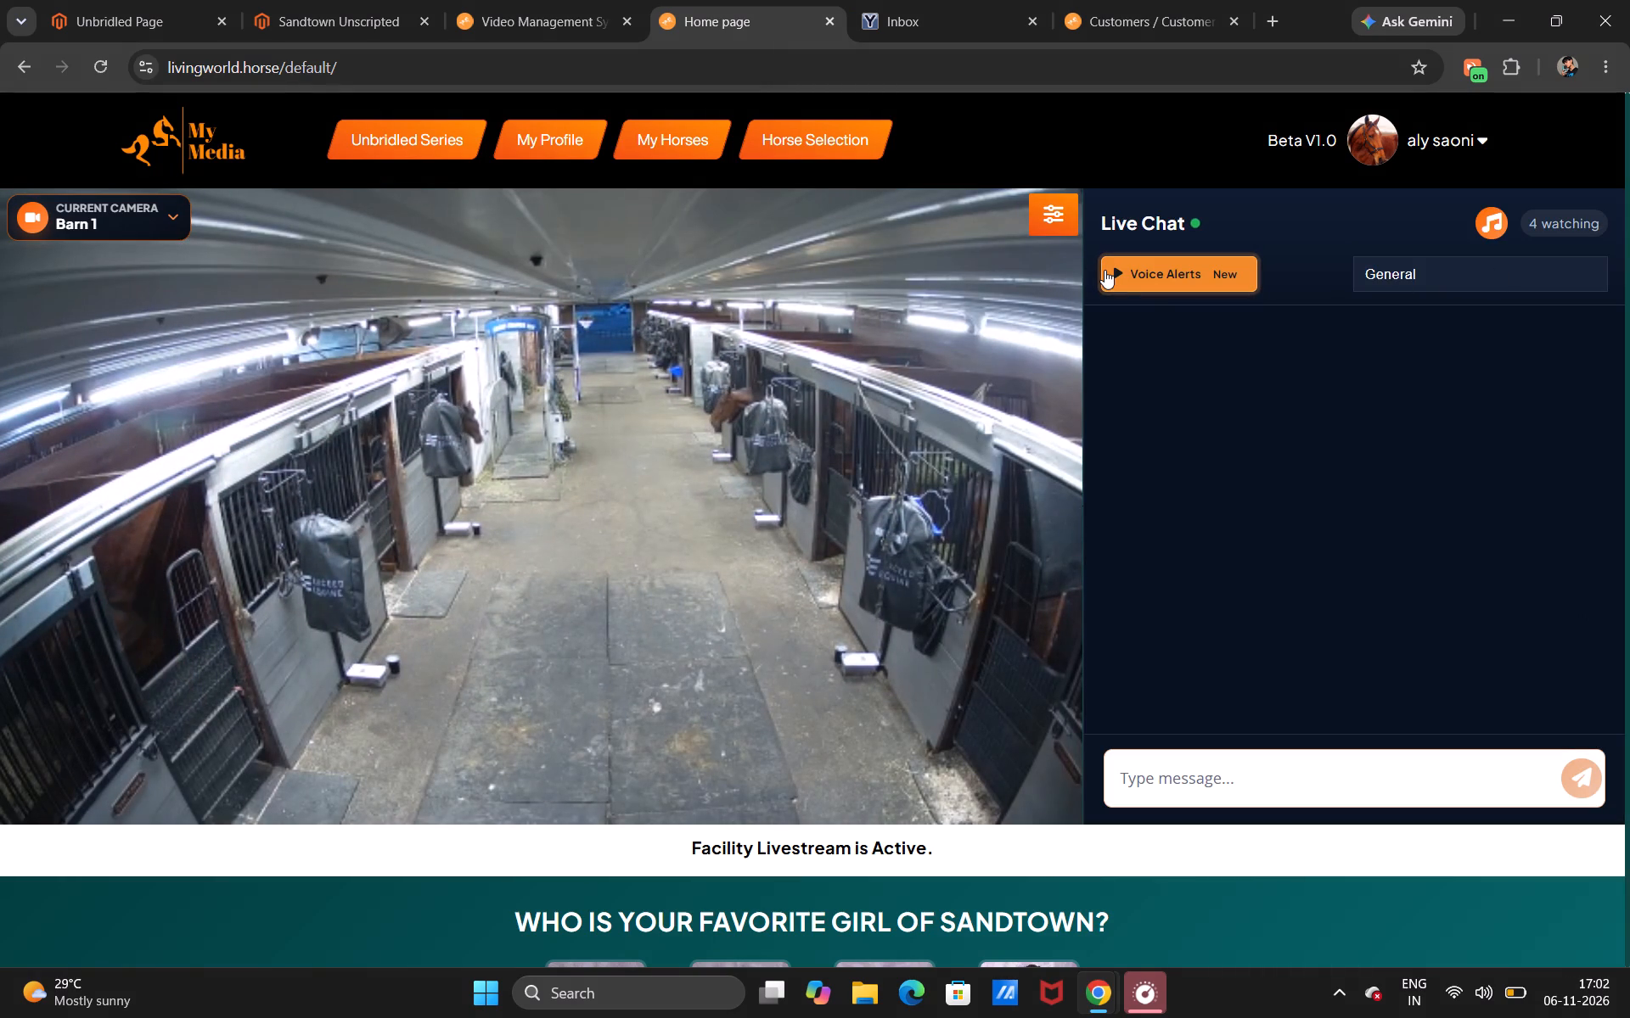
left_click(1115, 271)
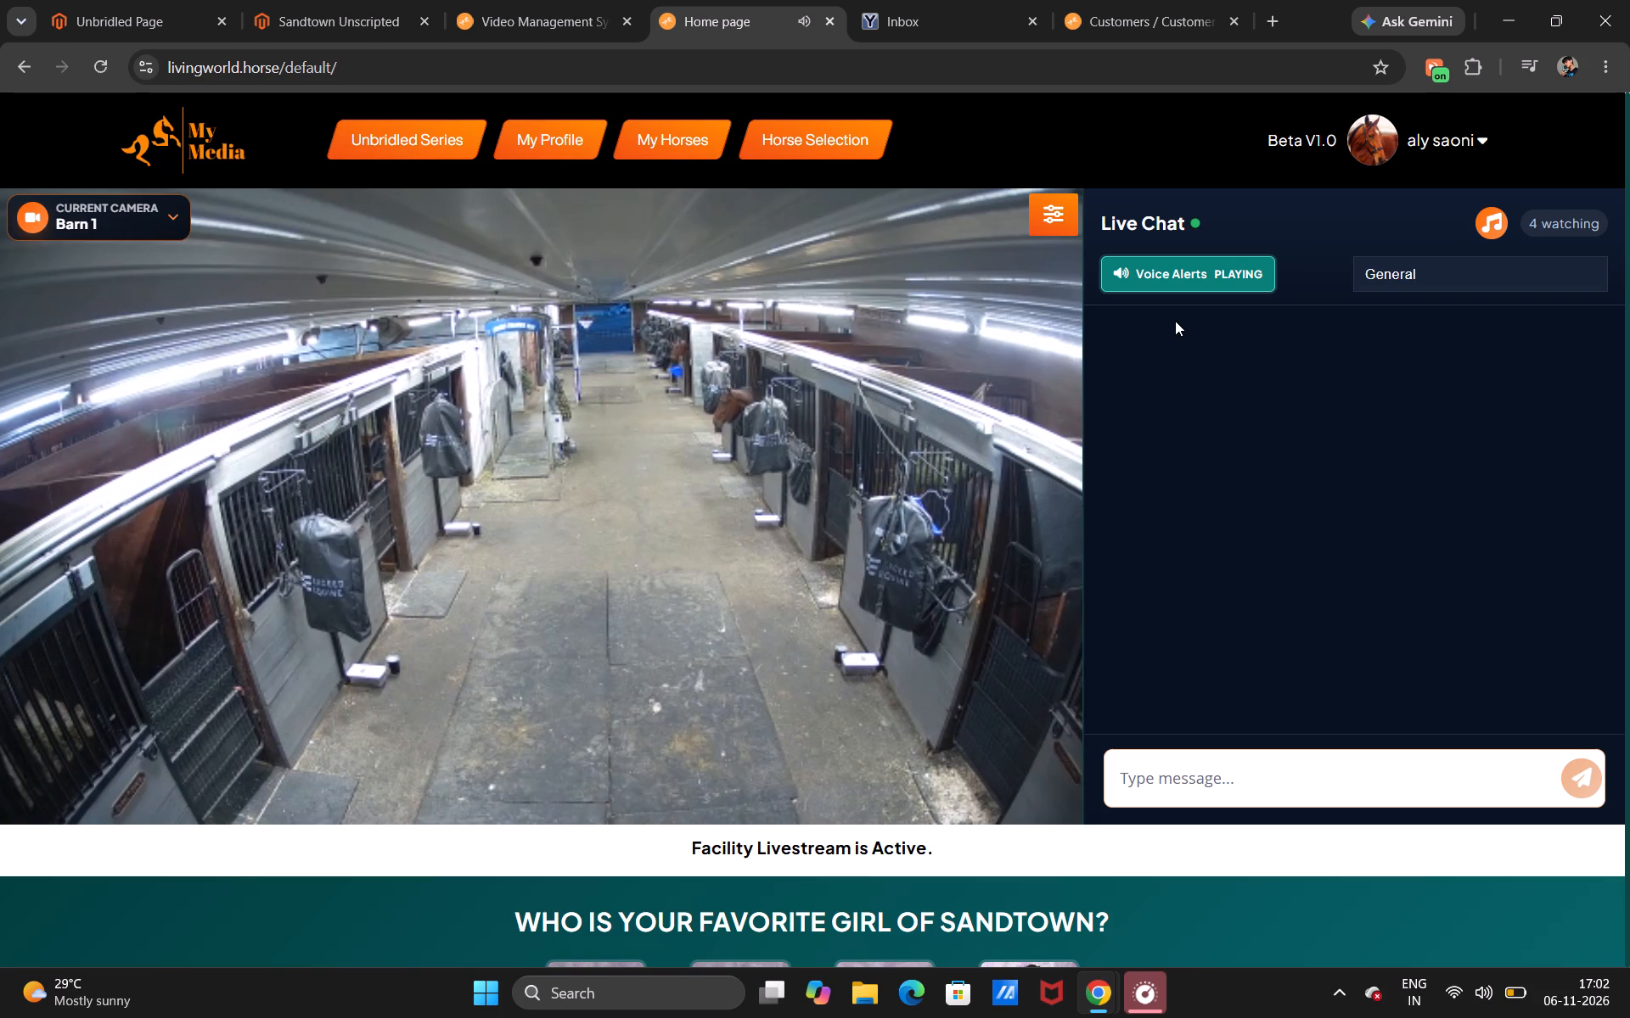
left_click(1122, 277)
key("alt+Tab")
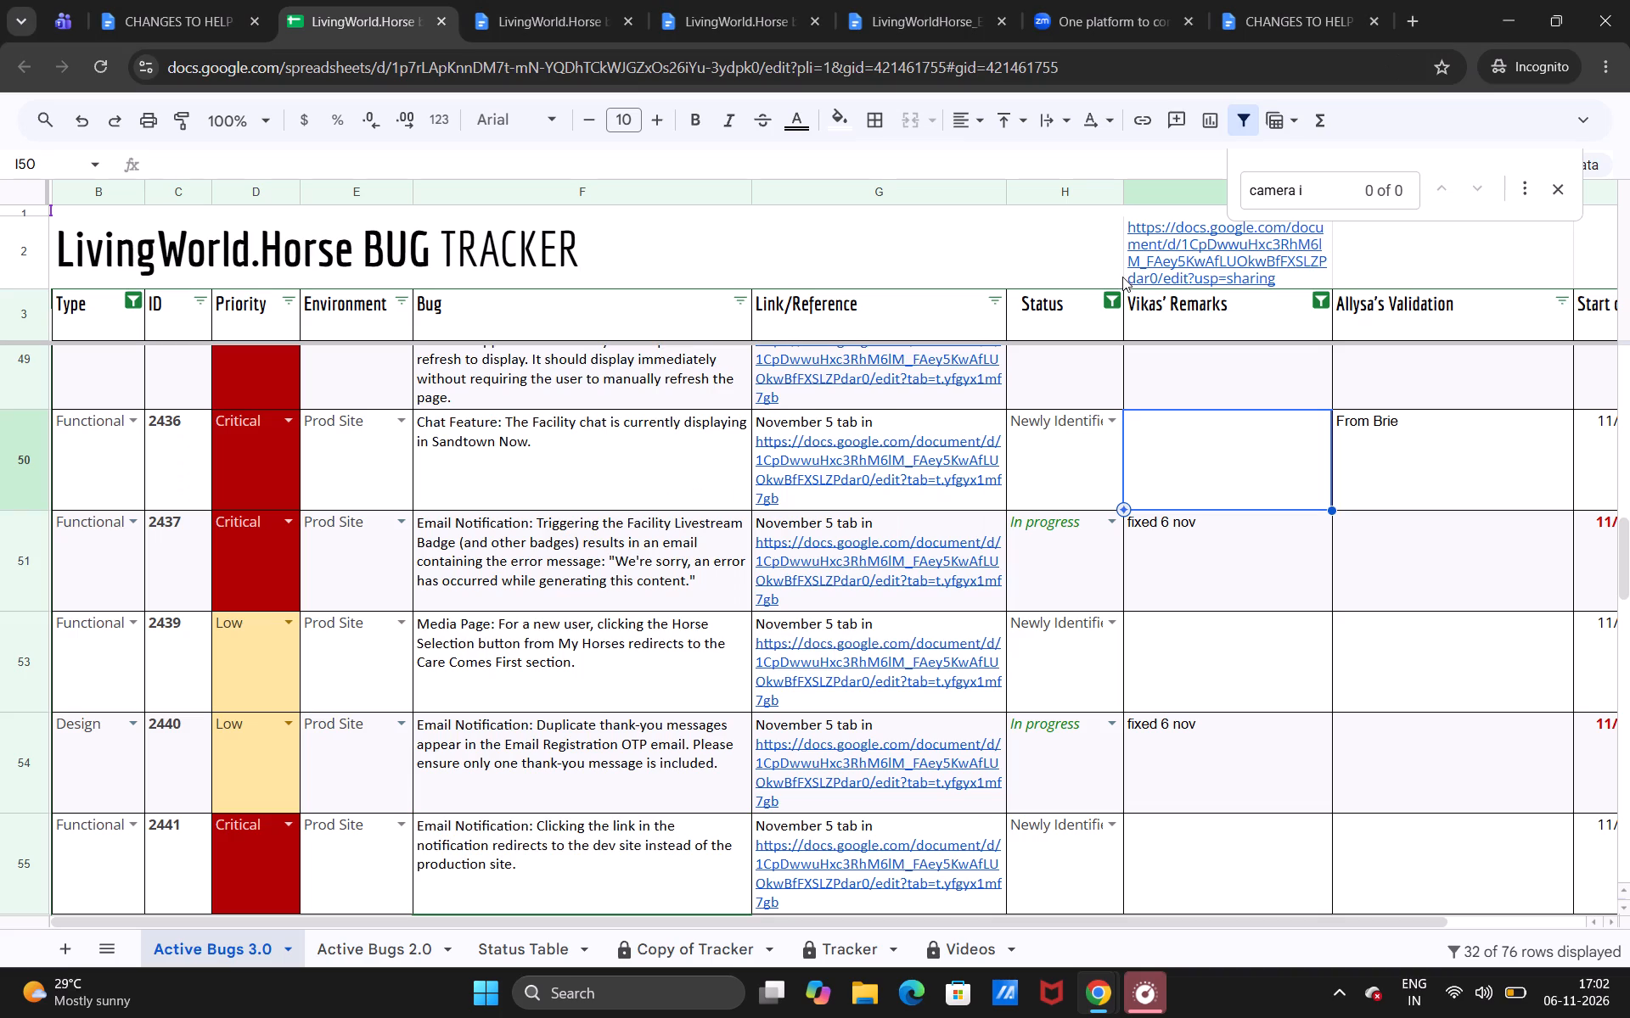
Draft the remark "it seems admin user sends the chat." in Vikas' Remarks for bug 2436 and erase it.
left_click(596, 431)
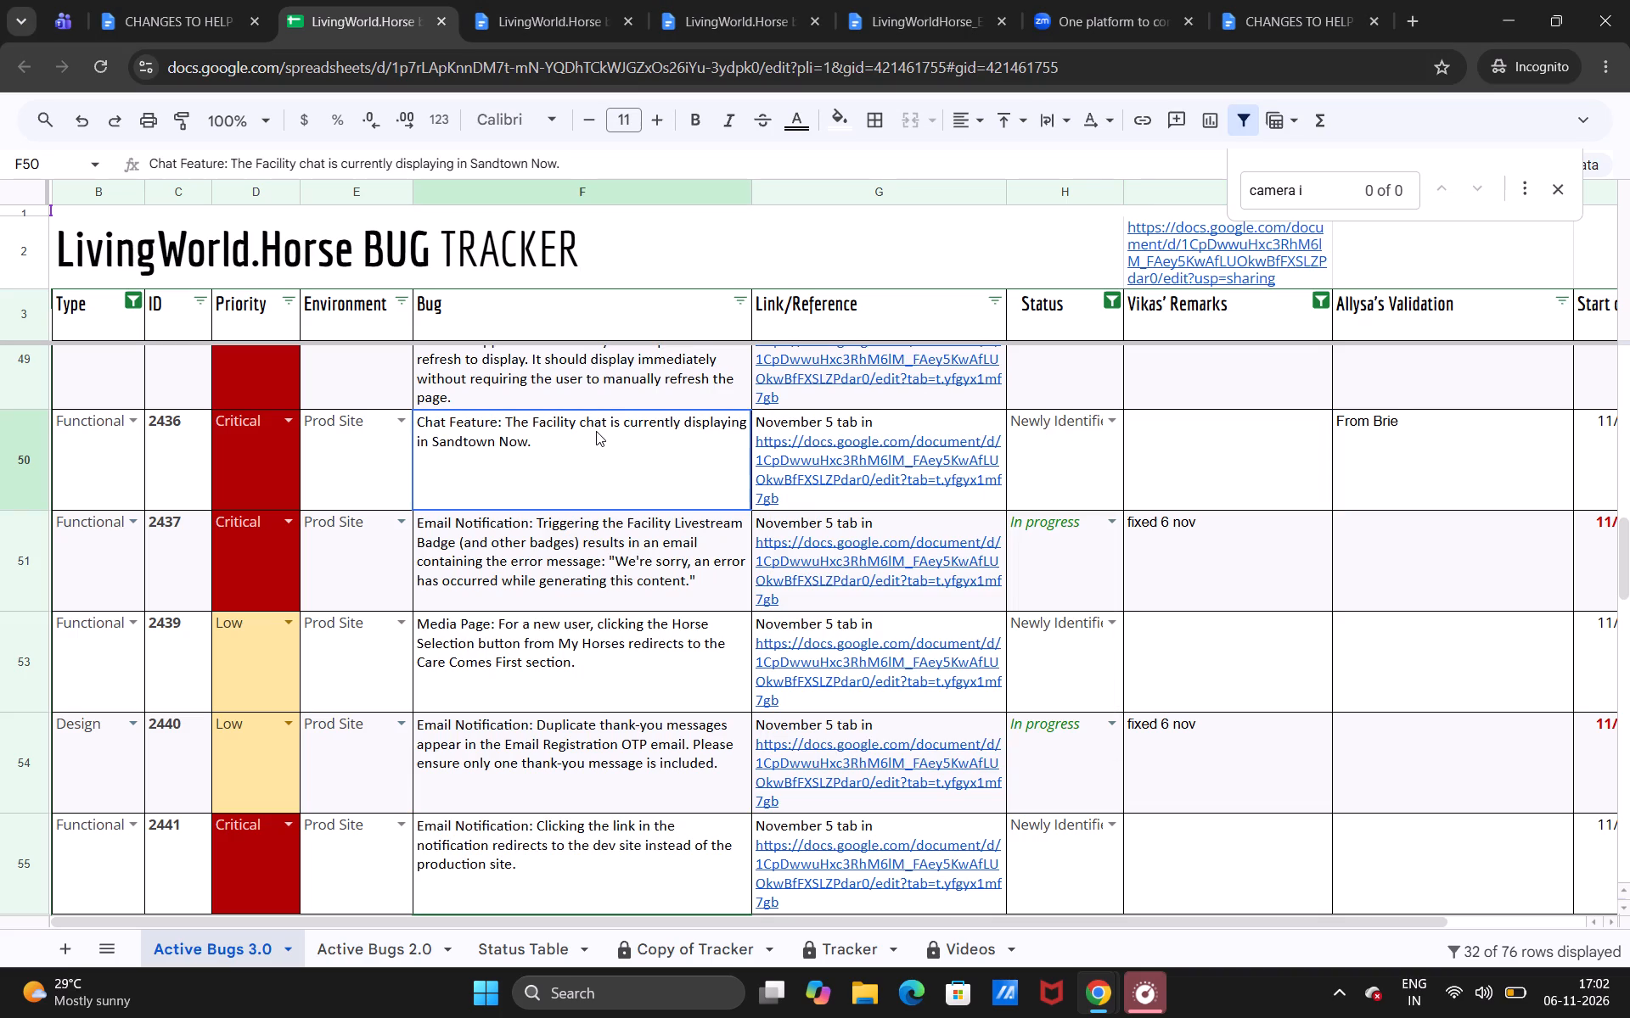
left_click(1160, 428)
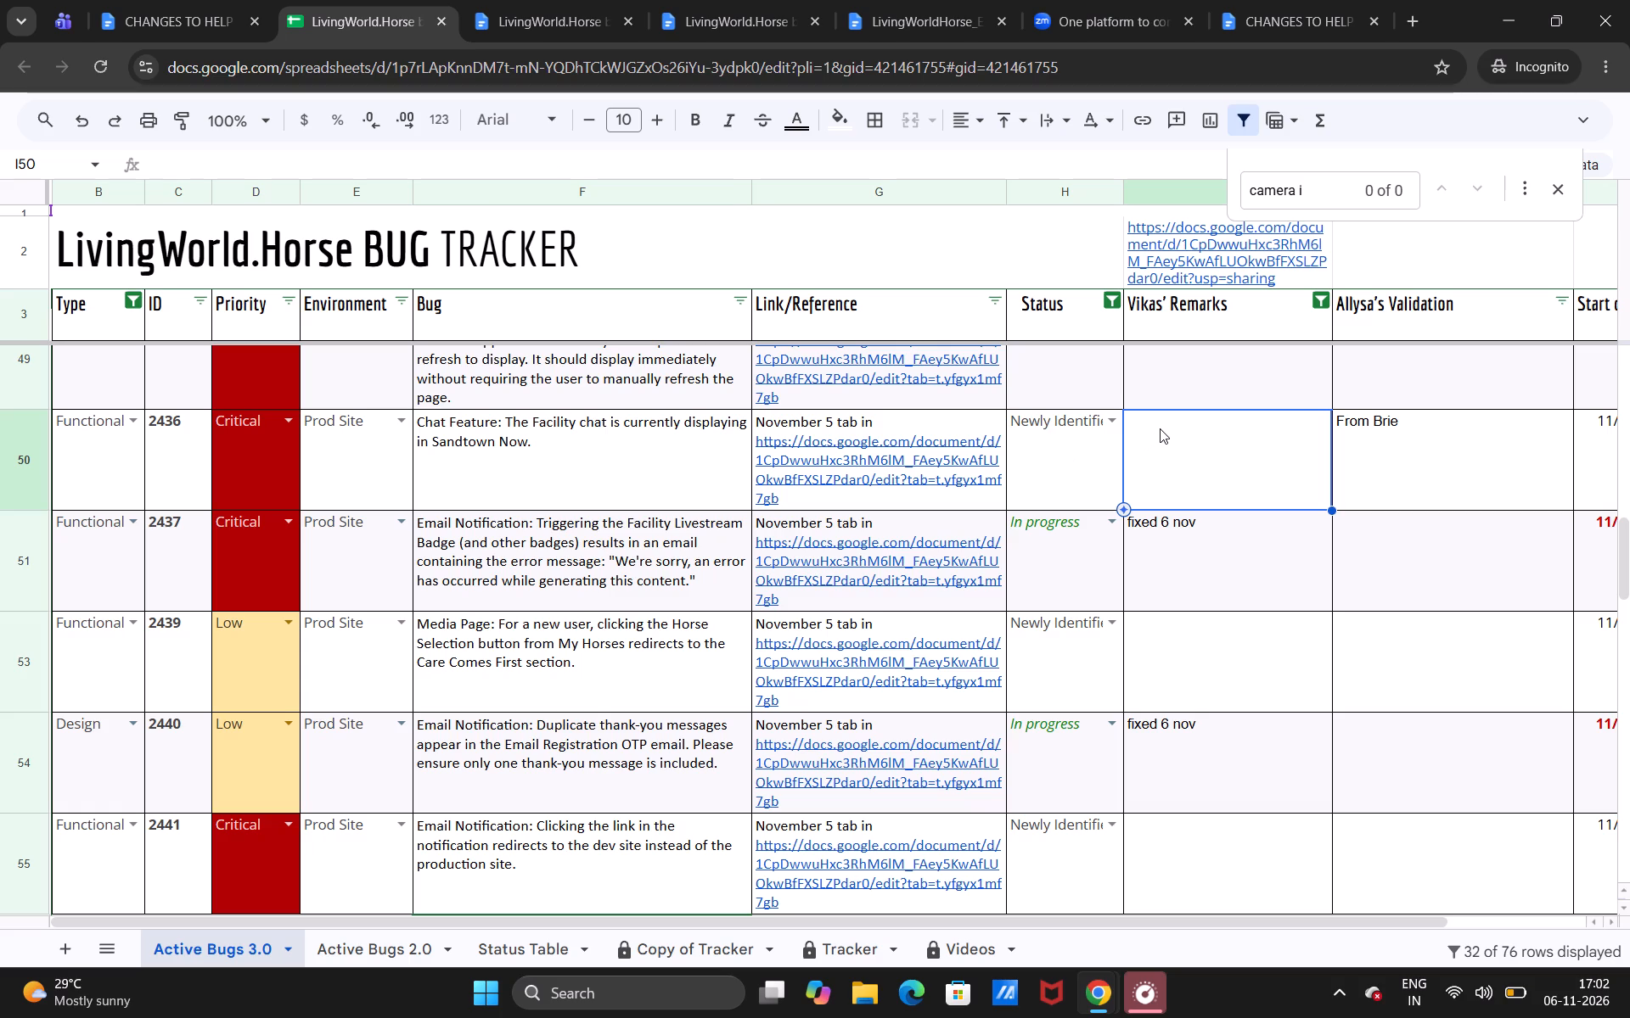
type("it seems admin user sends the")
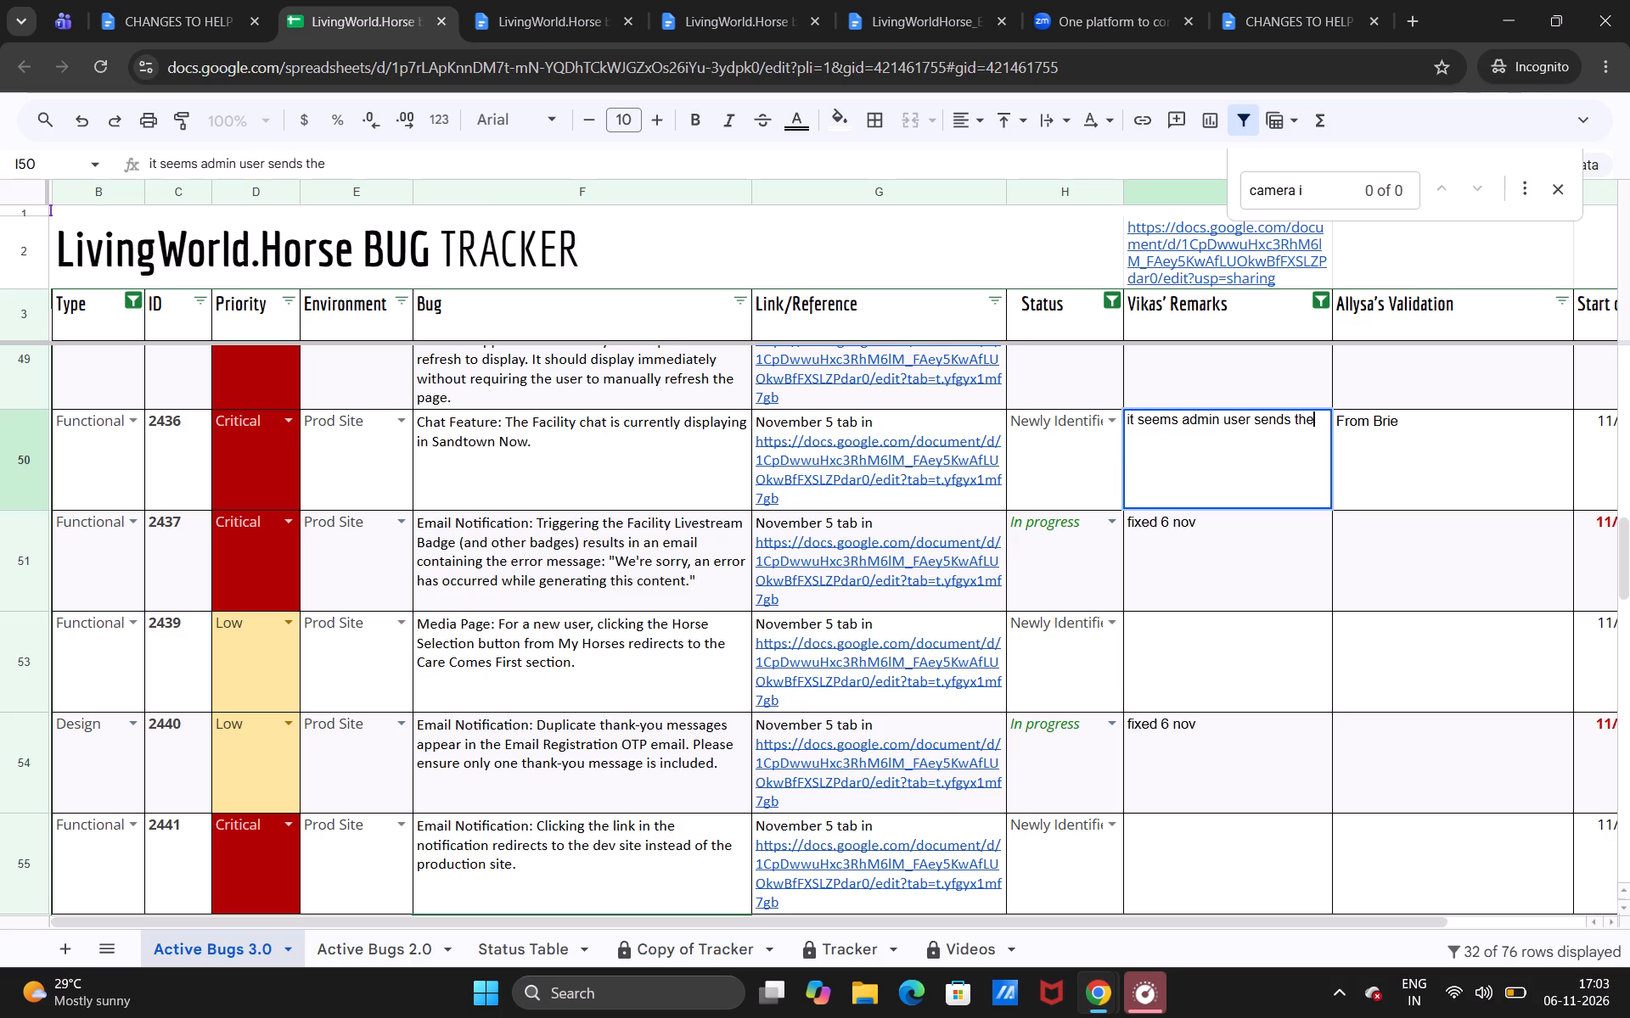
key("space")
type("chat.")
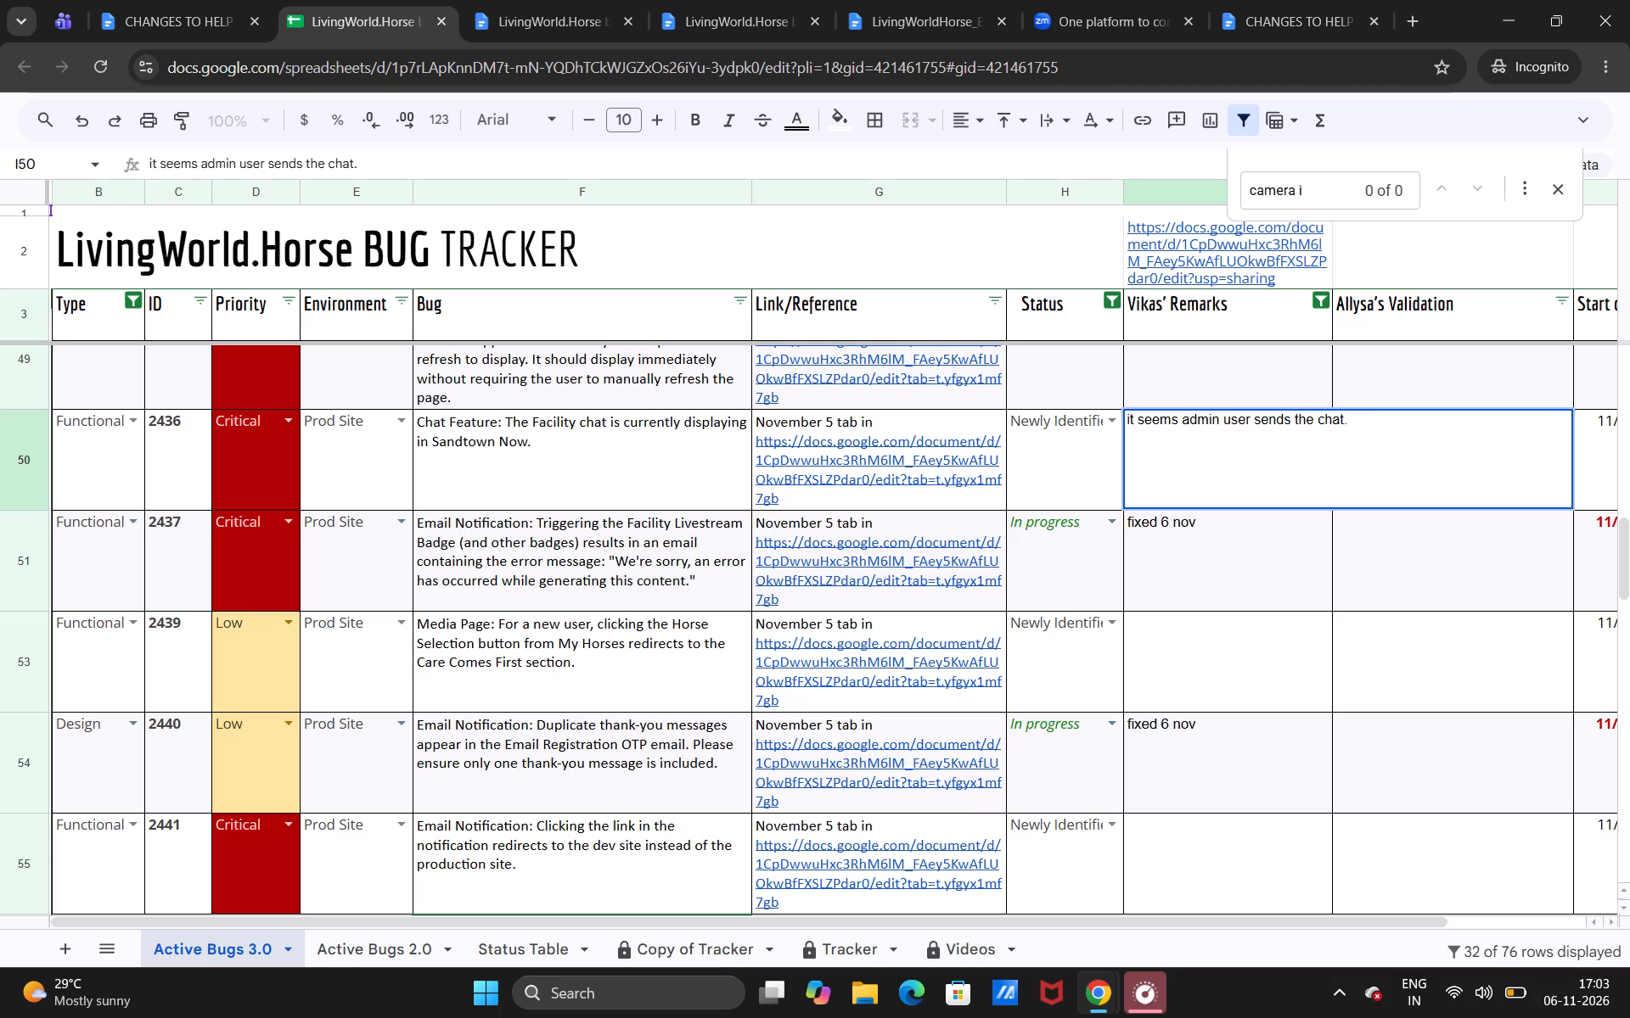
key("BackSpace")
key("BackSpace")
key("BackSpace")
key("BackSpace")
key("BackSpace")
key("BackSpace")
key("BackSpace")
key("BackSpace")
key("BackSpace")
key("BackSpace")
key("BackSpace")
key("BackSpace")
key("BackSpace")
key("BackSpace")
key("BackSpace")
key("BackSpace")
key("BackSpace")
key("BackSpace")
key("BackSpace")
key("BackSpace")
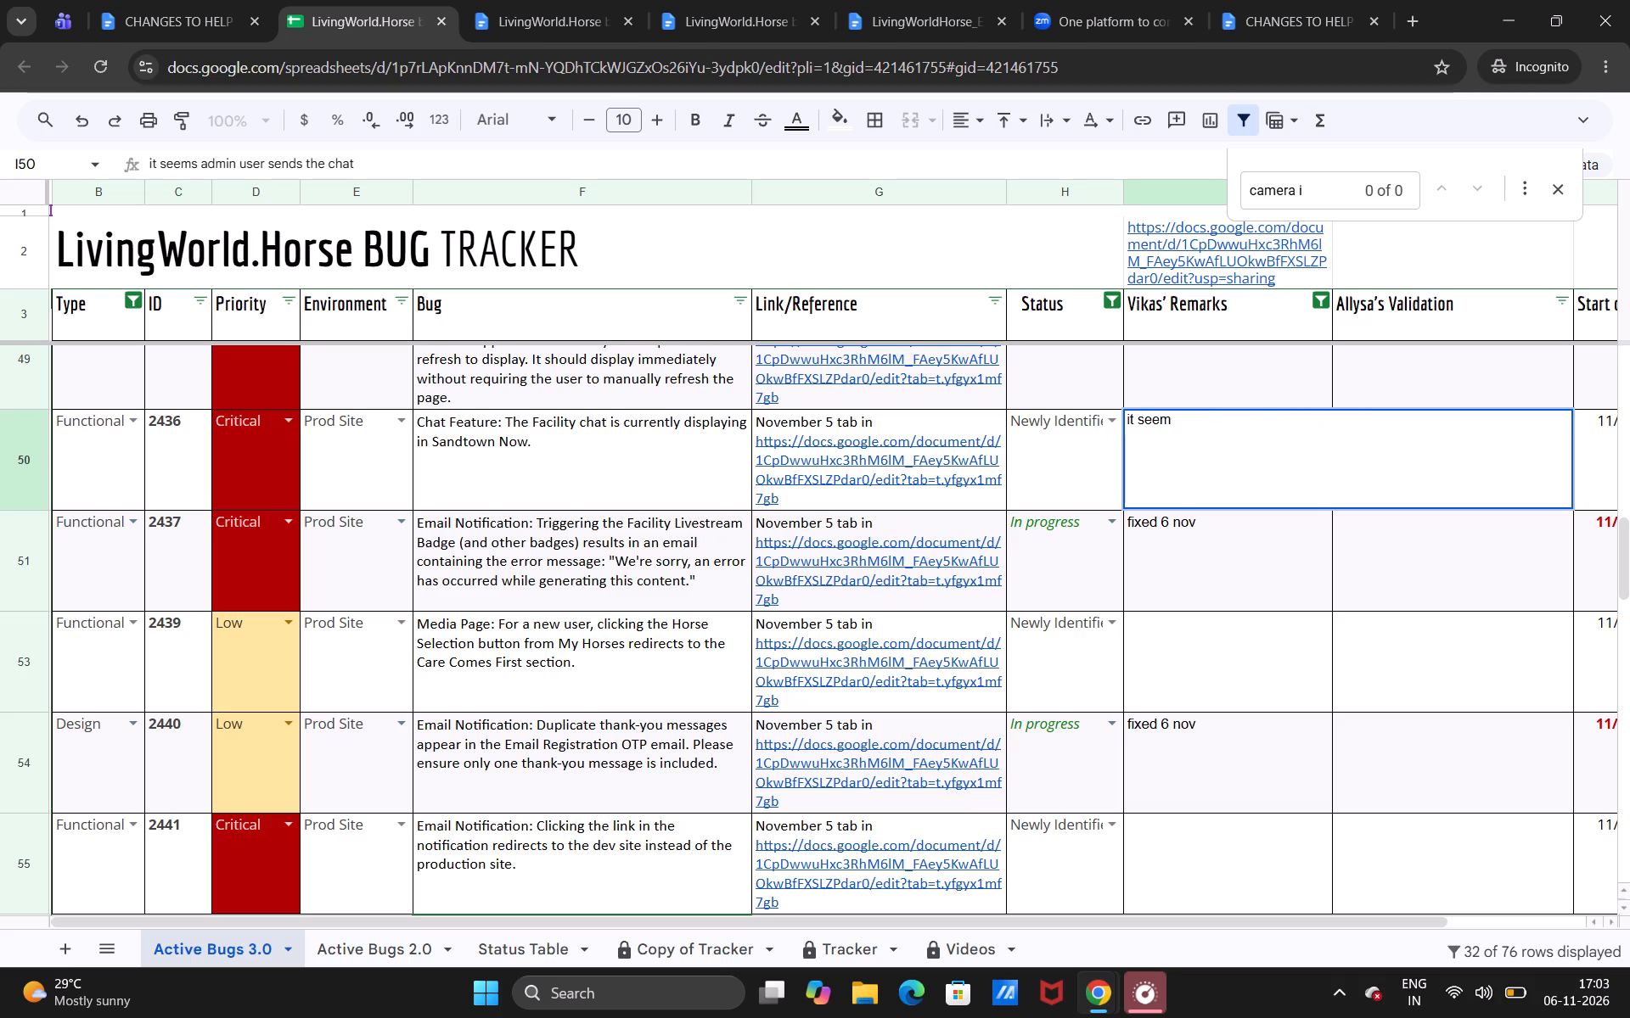
Begin the Vikas' Remarks entry for bug 2436 with "if it is sandtown now livestream duration. then there is no".
type("if it is sandtown now livestream duration")
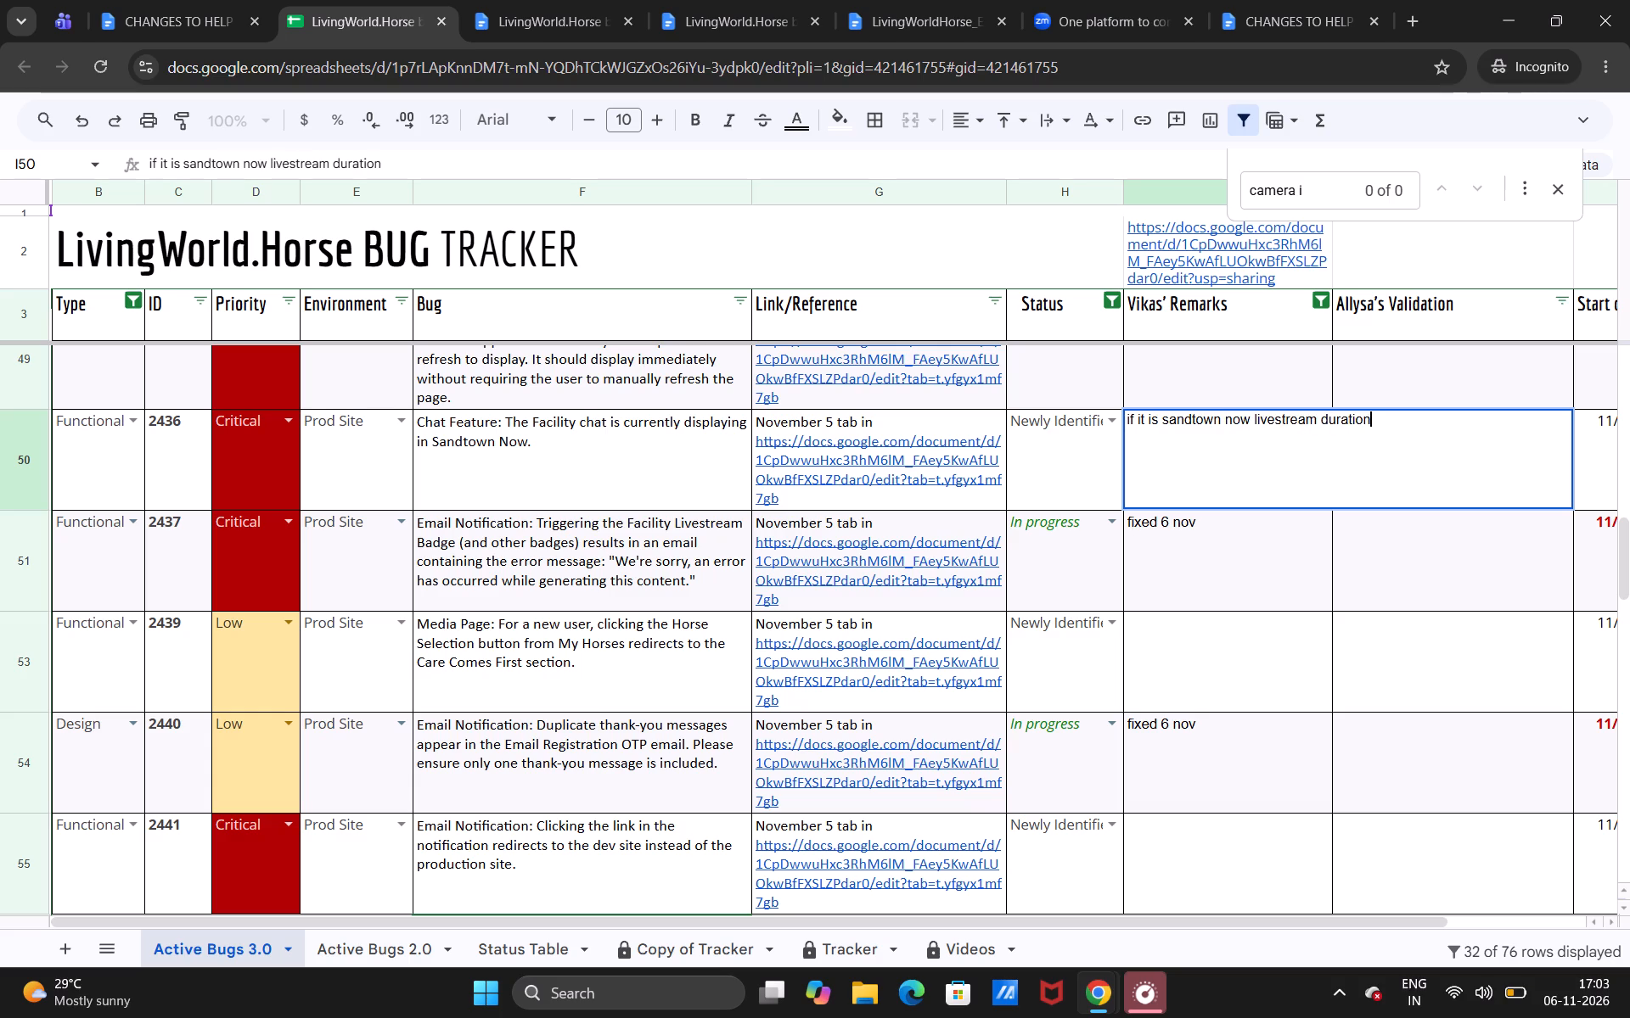
type(".")
key("space")
type("then")
key("space")
type("there is no case")
key("space")
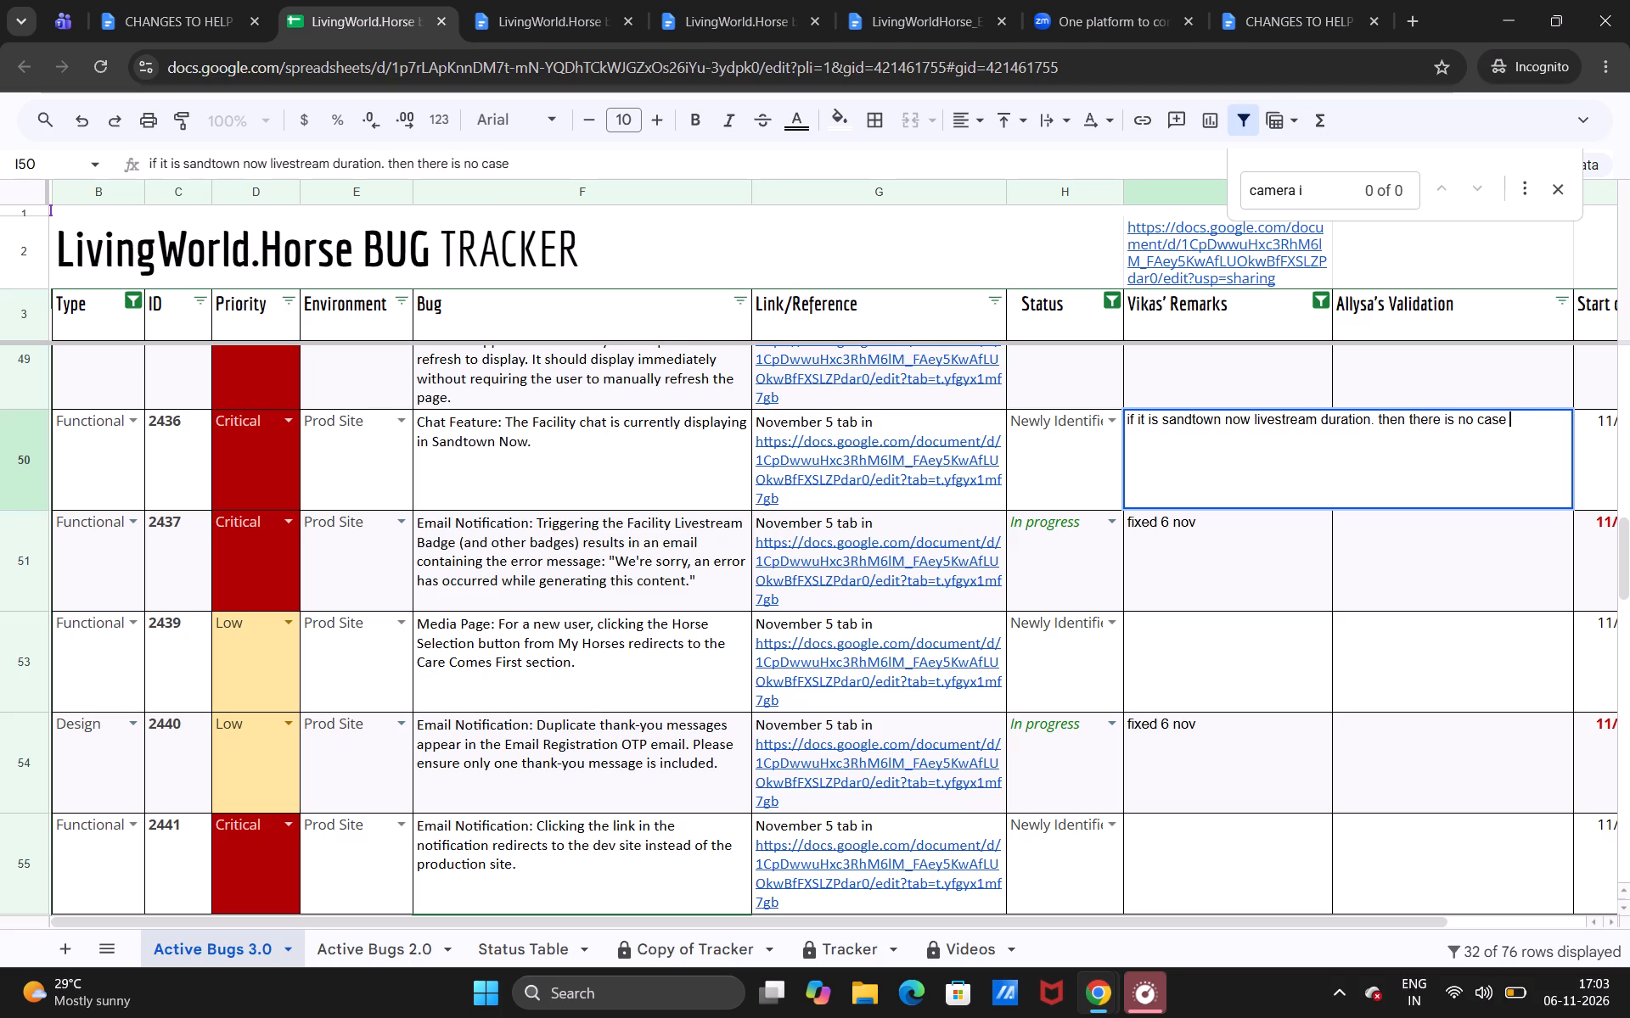
type("user can")
key("space")
type("sent message")
key("space")
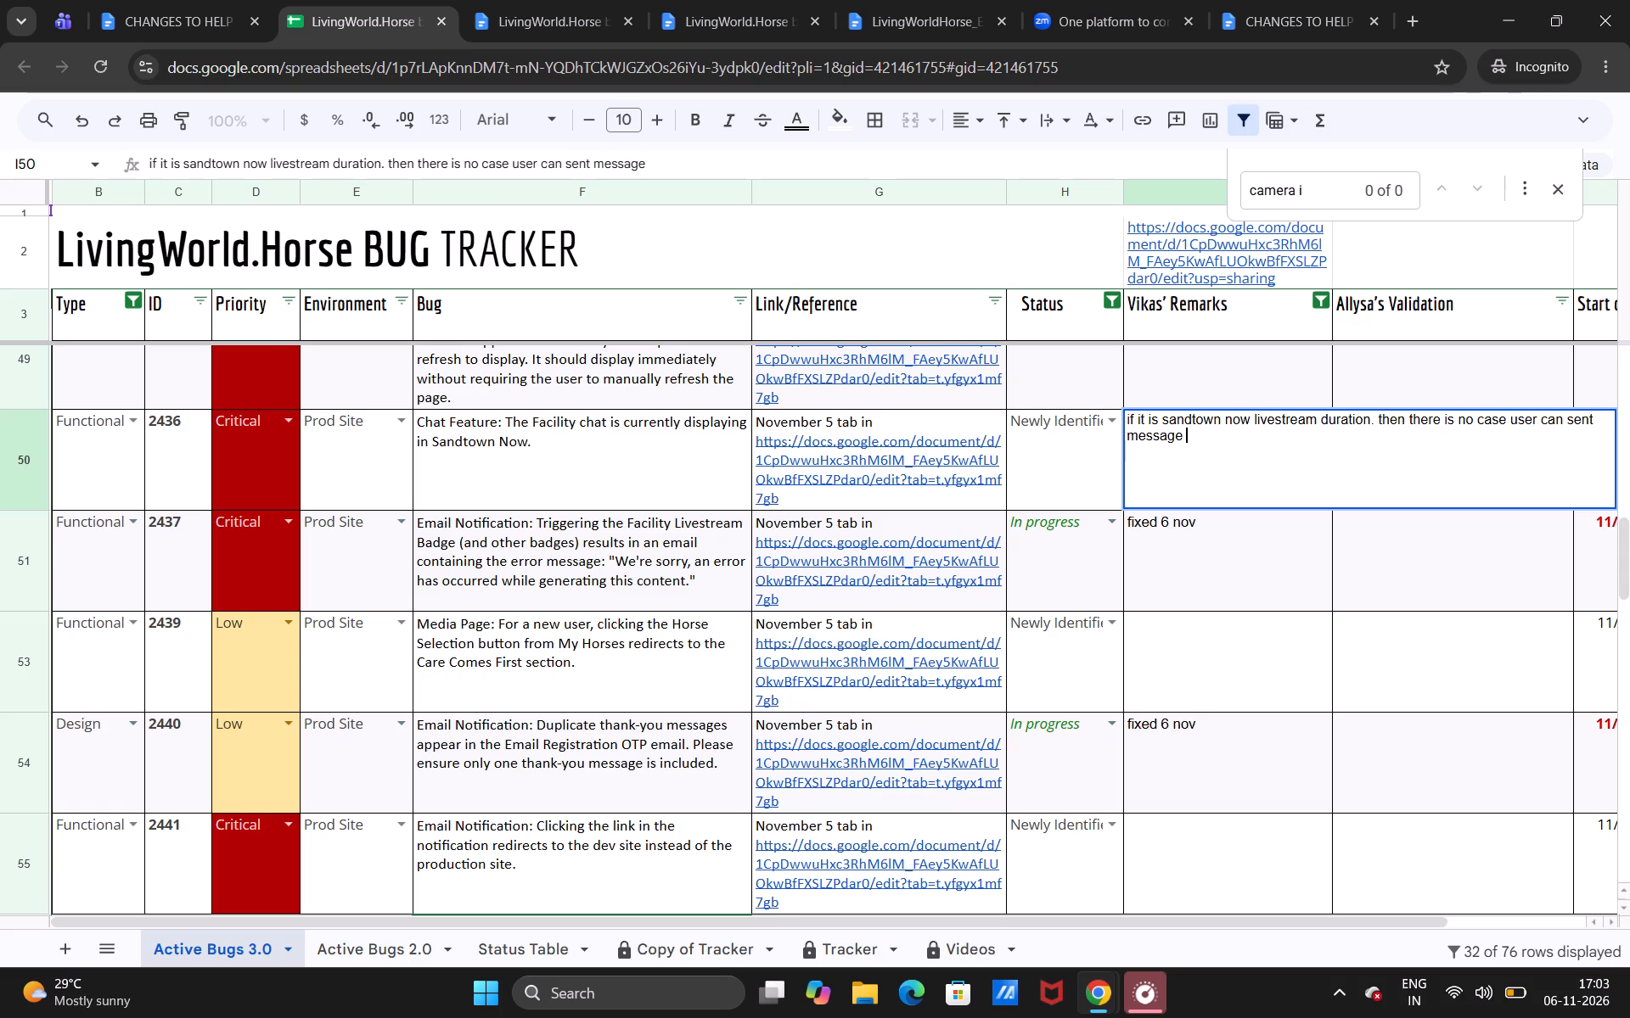
key("BackSpace")
key("BackSpace")
key("BackSpace")
key("BackSpace")
key("BackSpace")
key("BackSpace")
key("BackSpace")
key("BackSpace")
key("BackSpace")
key("BackSpace")
key("BackSpace")
key("BackSpace")
key("BackSpace")
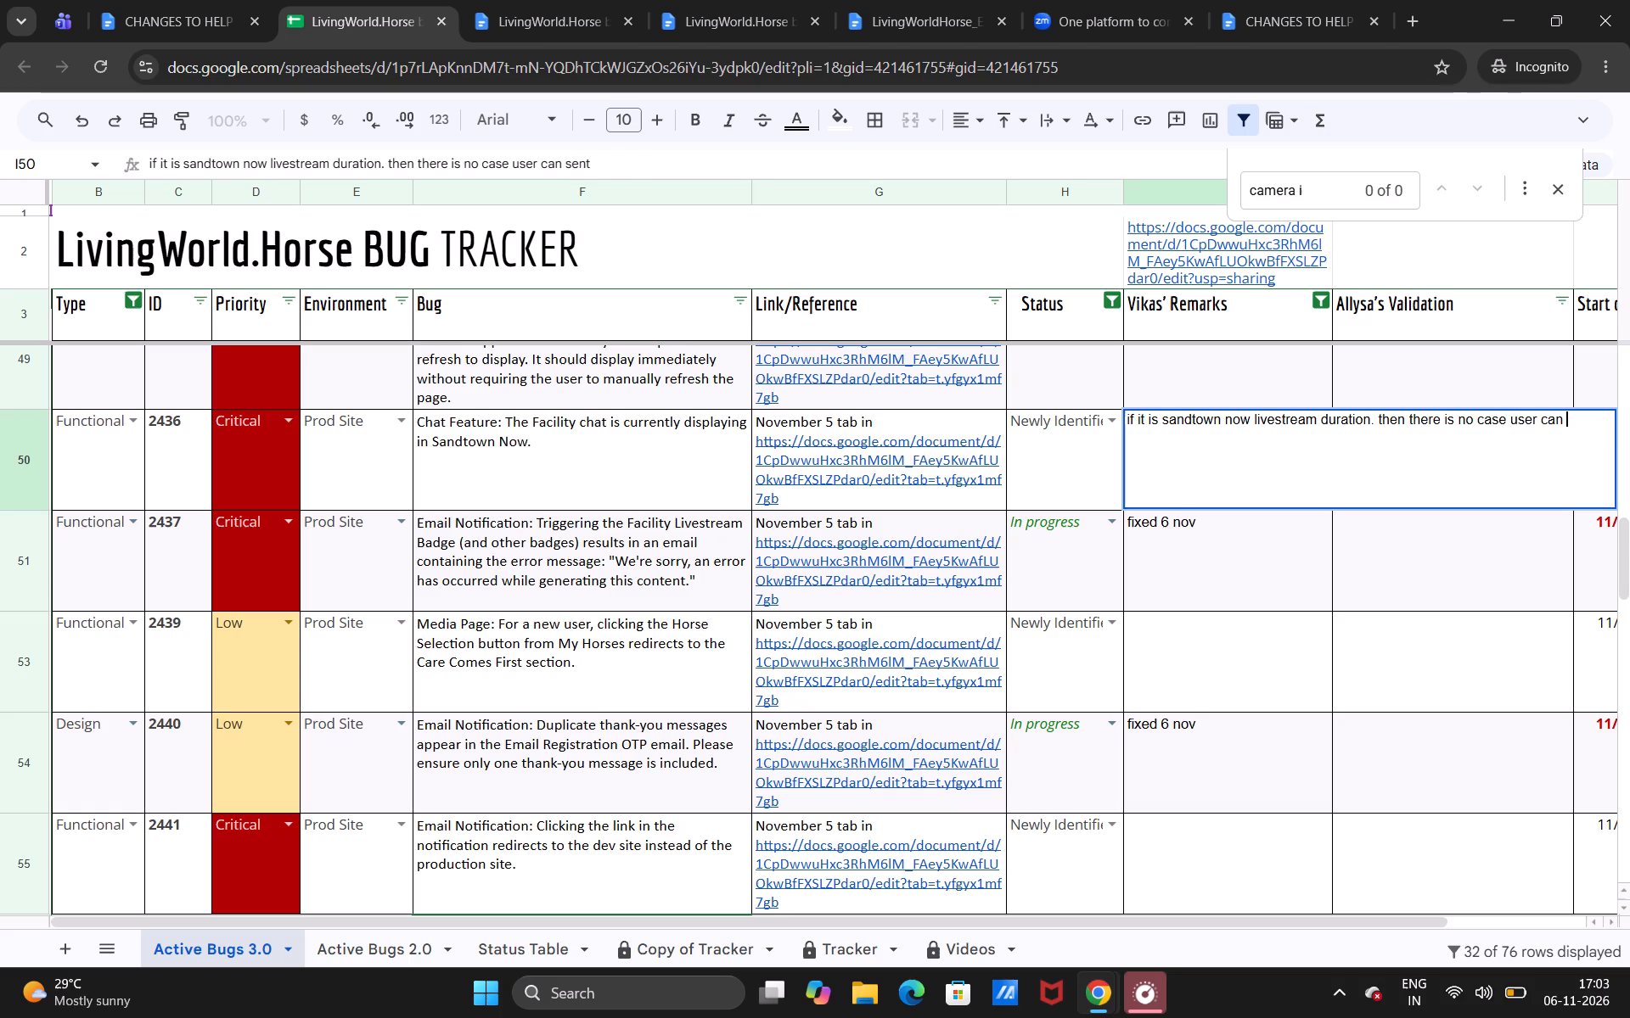
key("BackSpace")
key("BackSpace")
key("BackSpace")
key("BackSpace")
key("BackSpace")
key("BackSpace")
key("BackSpace")
key("BackSpace")
key("BackSpace")
key("BackSpace")
key("BackSpace")
key("BackSpace")
key("BackSpace")
key("BackSpace")
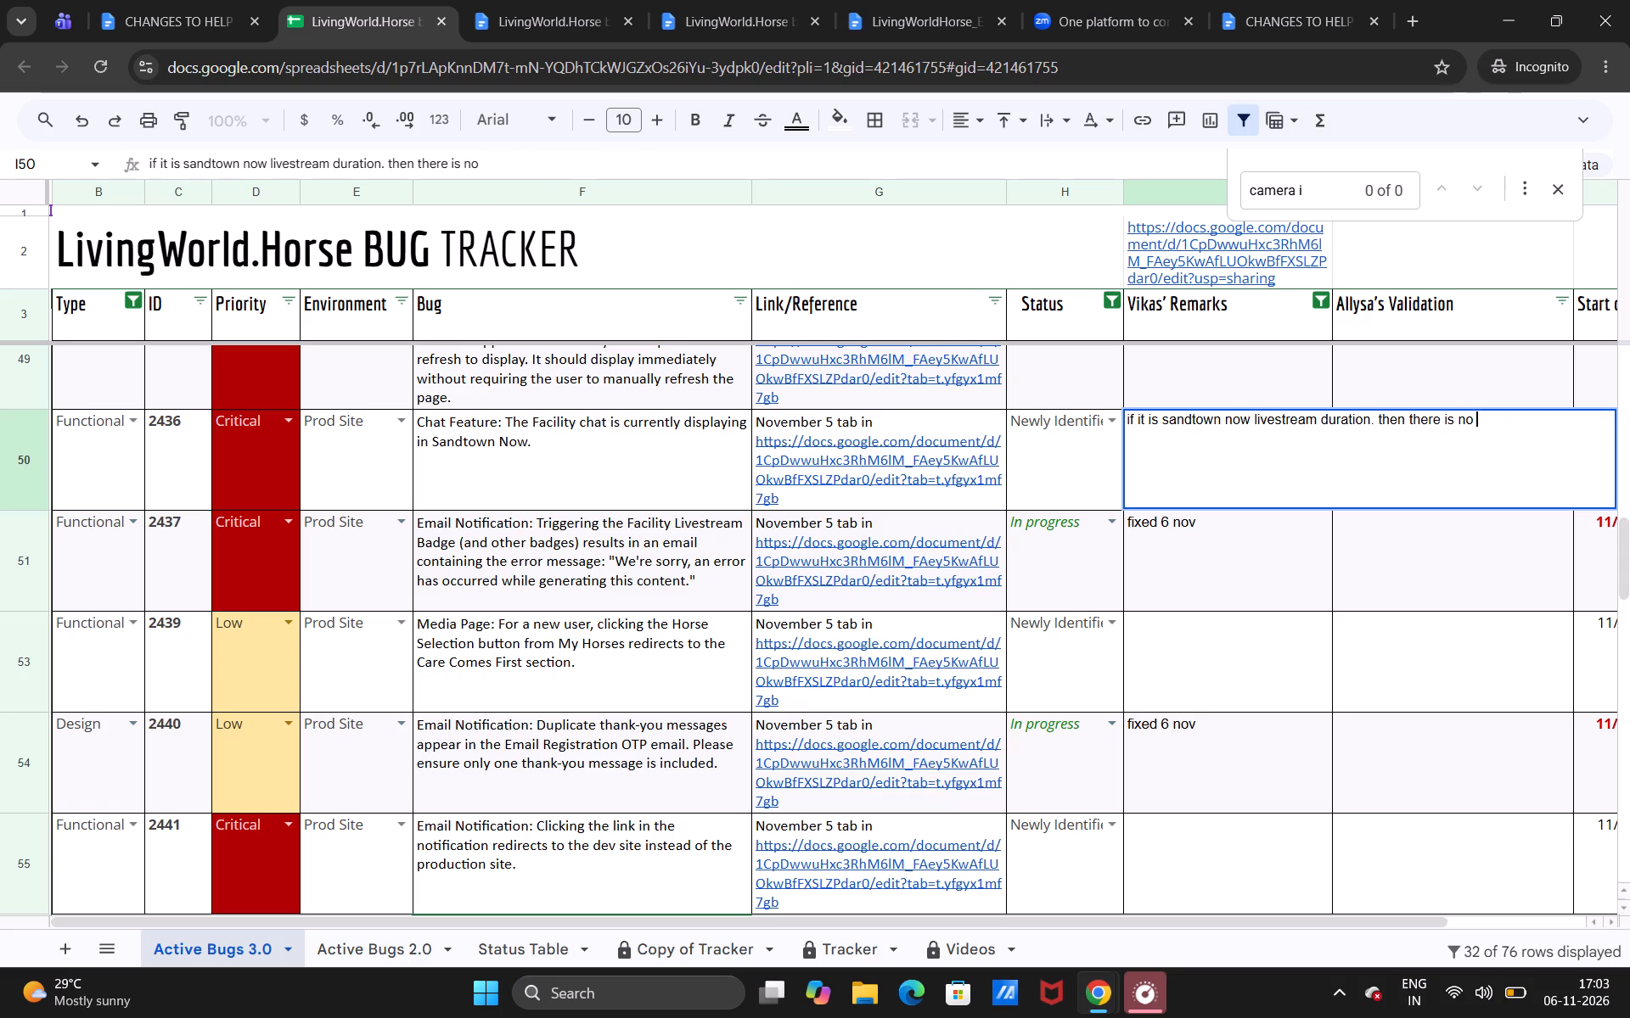
Continue the bug 2436 remark with "way to send chat message in general until explicitly user sends from admin backend.".
type("way to send chat message i")
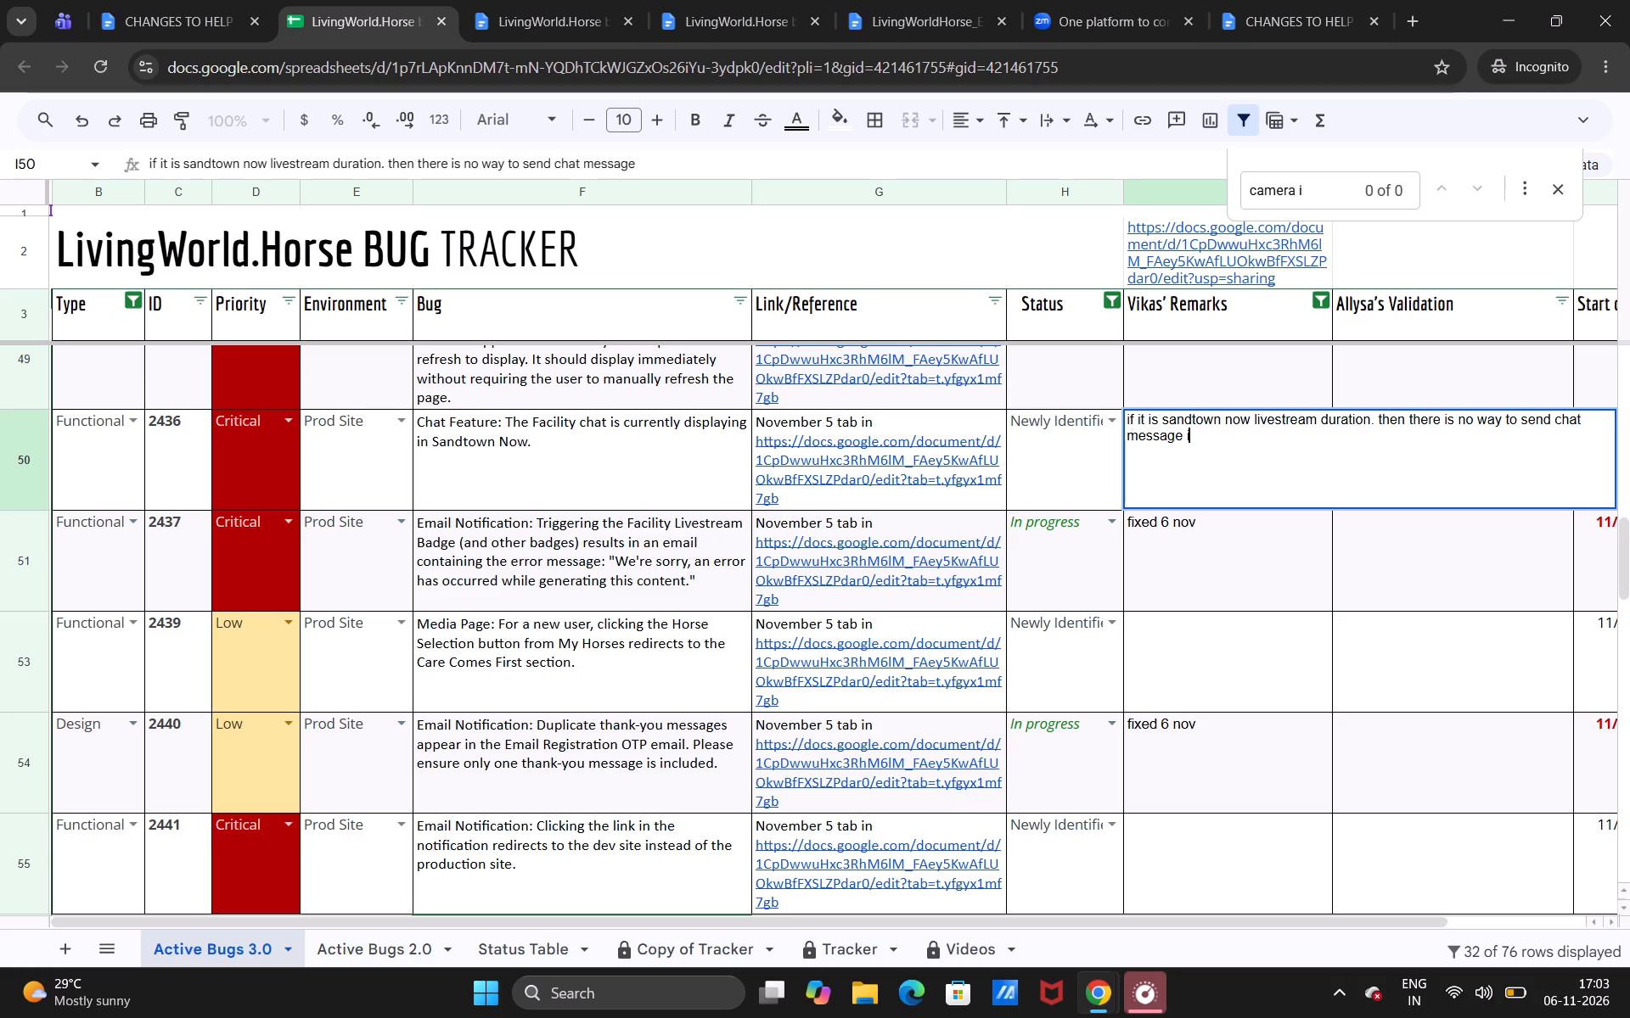
key("space")
key("BackSpace")
type("n")
key("space")
type("generakl")
key("BackSpace")
key("BackSpace")
type("l")
key("space")
type("until explicitly user sends from a")
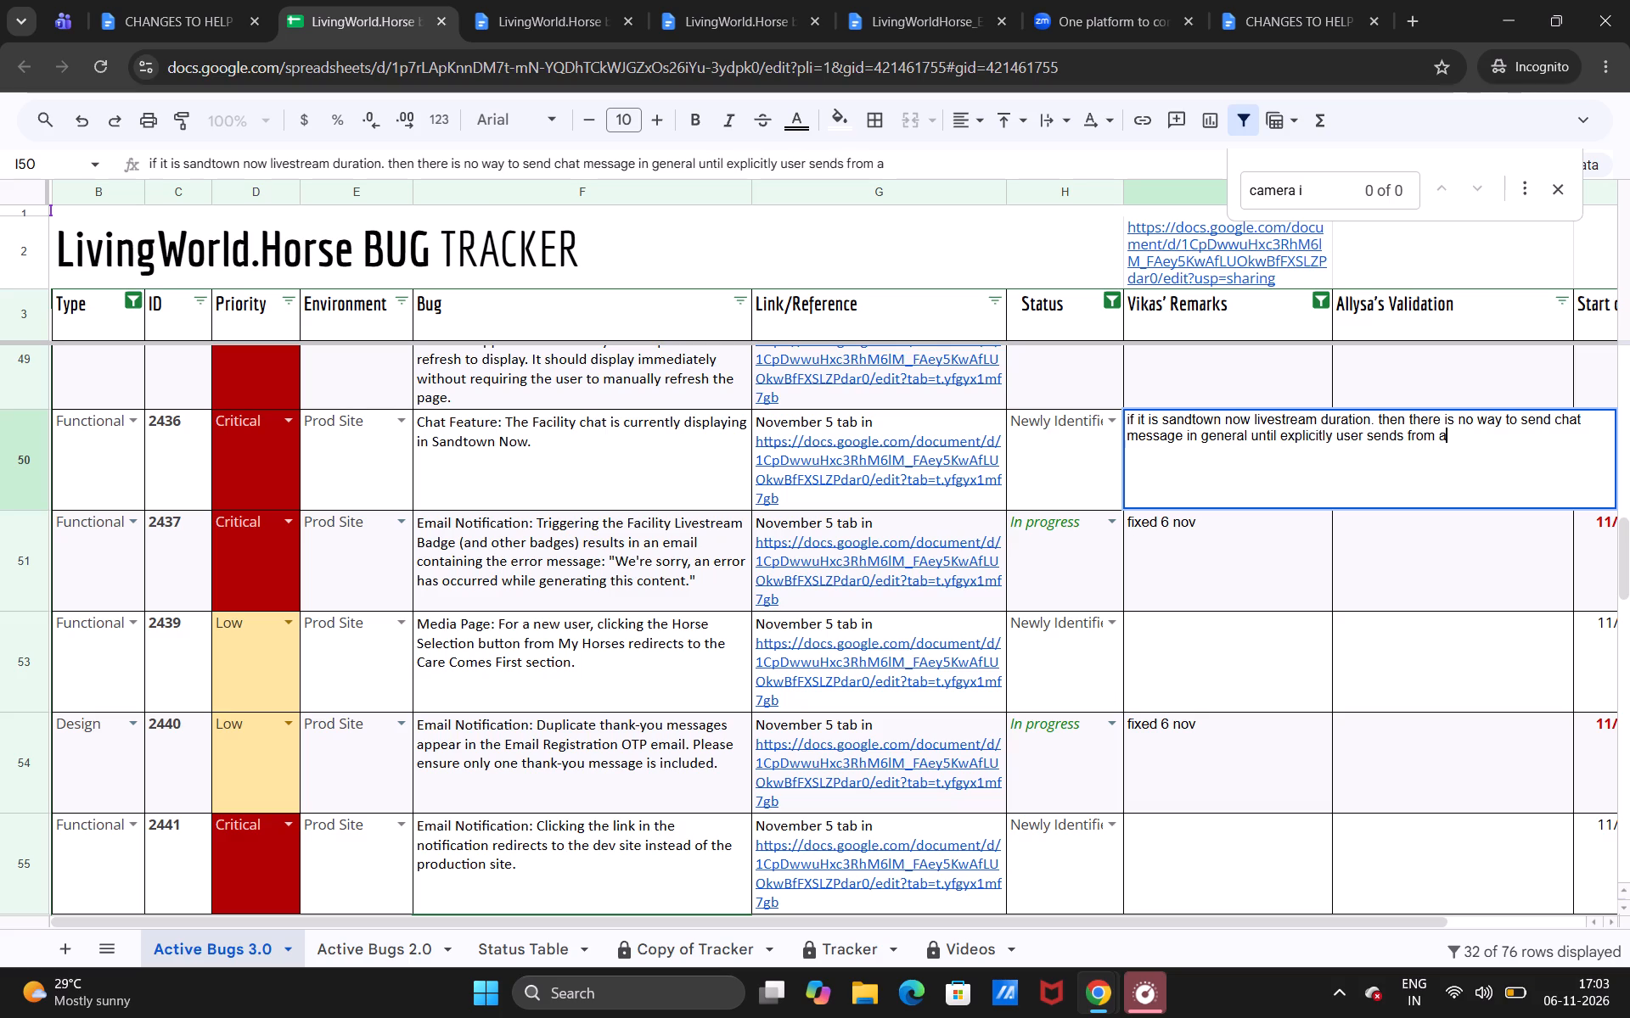
key("BackSpace")
type("admin backend.")
key("space")
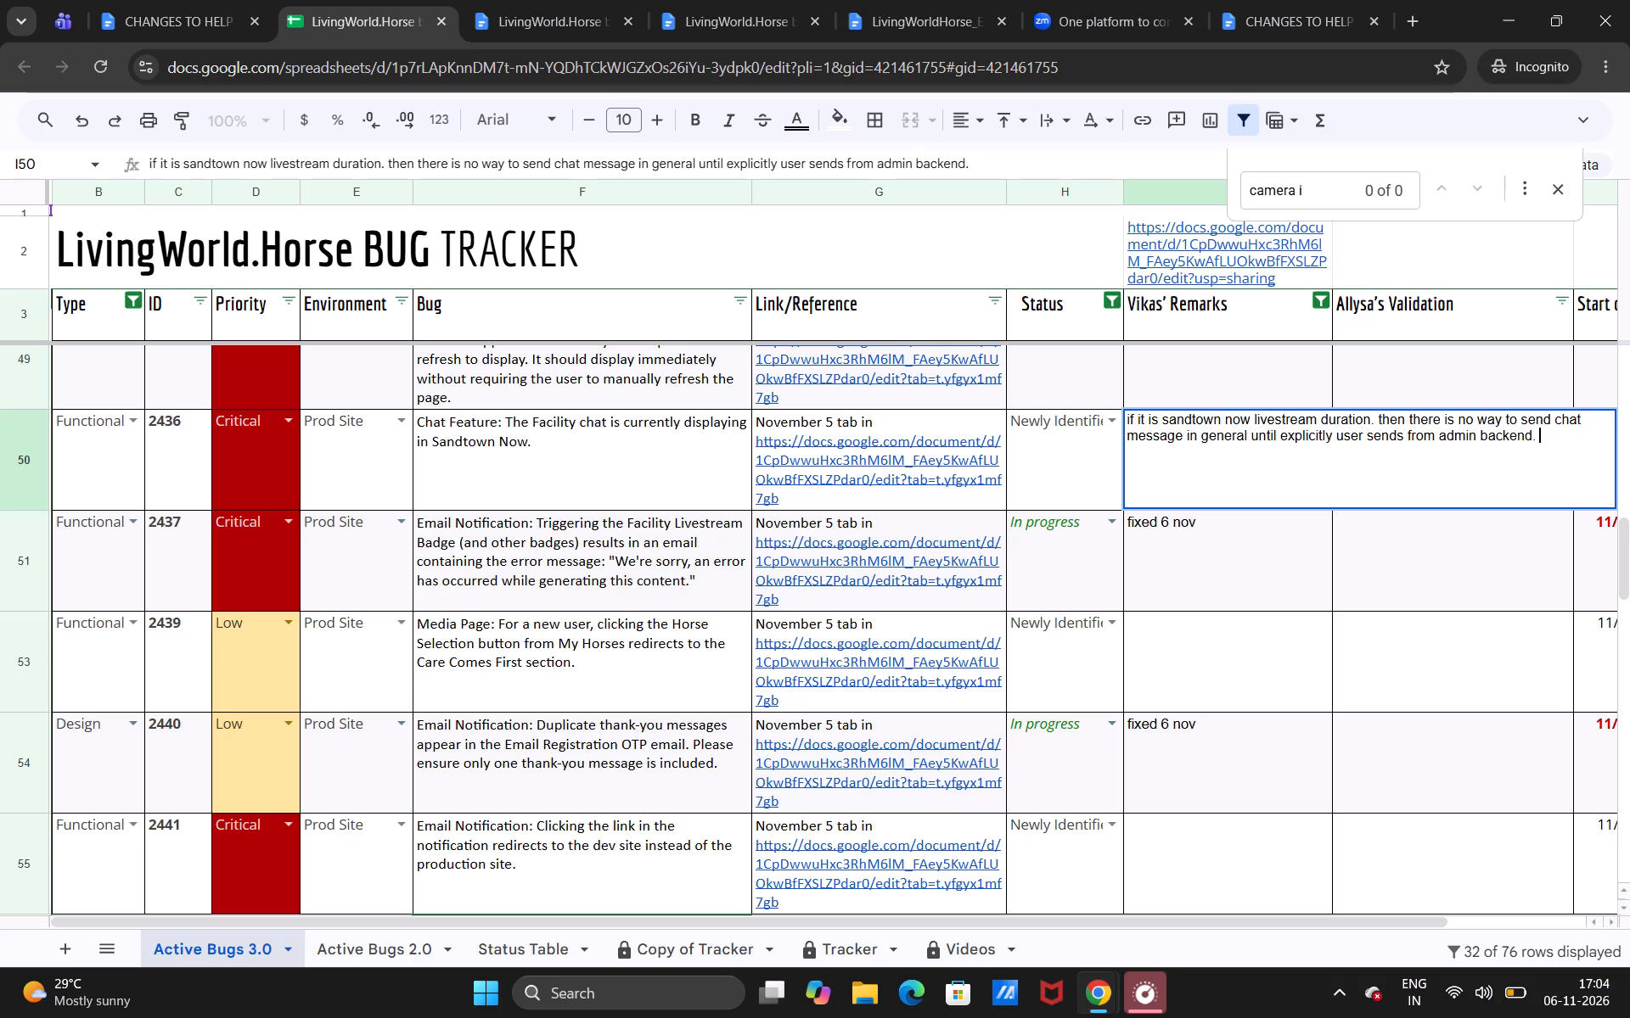
Finish the bug 2436 remark with "and during the sandtown now livestream forced chat should be turn off".
key("space")
type("and during the dant")
key("BackSpace")
key("BackSpace")
key("BackSpace")
key("BackSpace")
type("sandtown now livestream")
key("space")
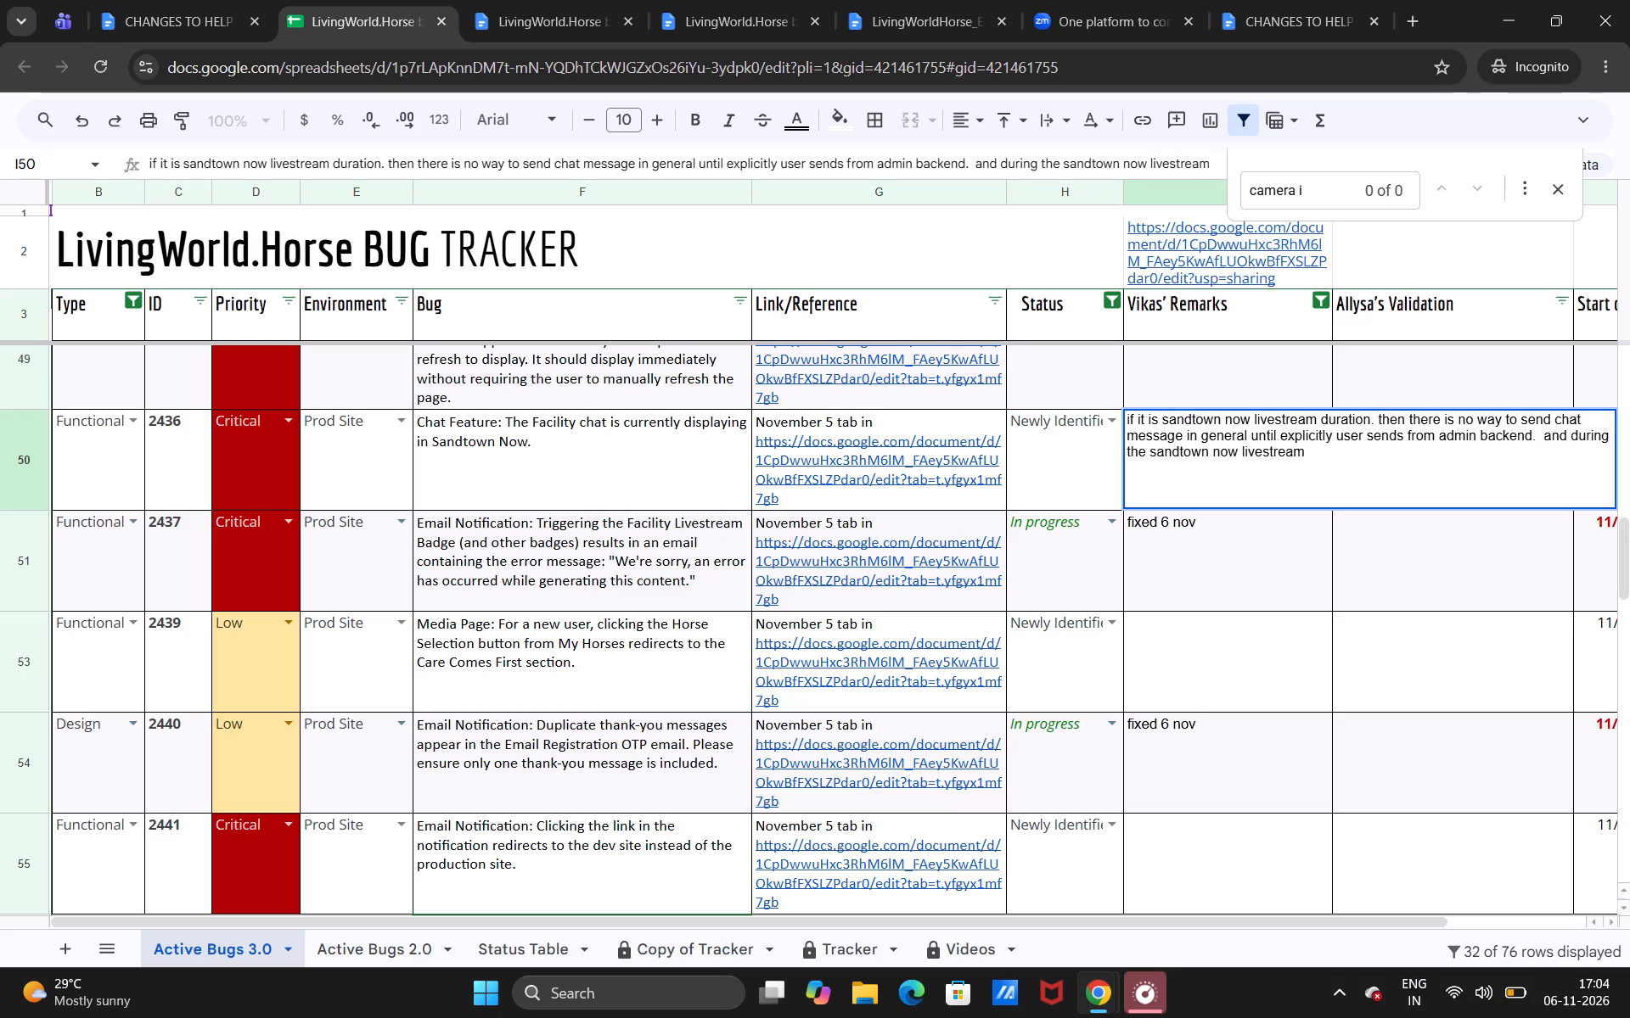
type("forced")
key("space")
type("chat")
key("space")
type("should be")
key("space")
type("turn off")
key("Return")
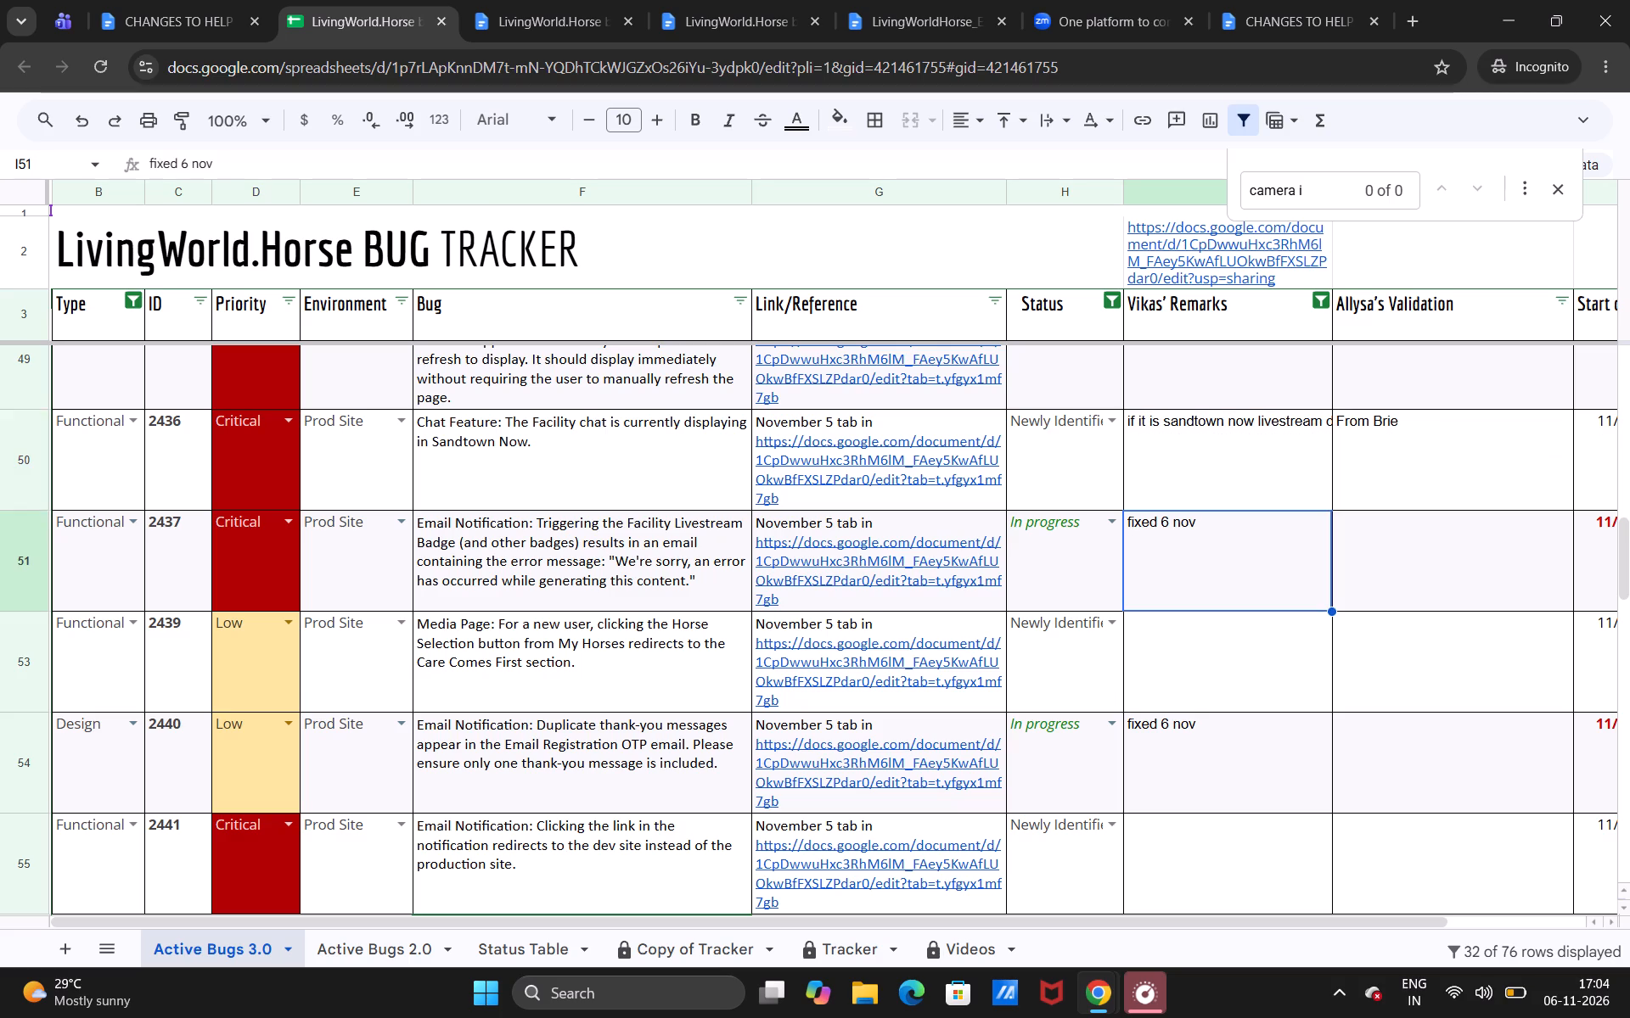
Set the Status of bug 2436 to For Verification.
left_click(1116, 418)
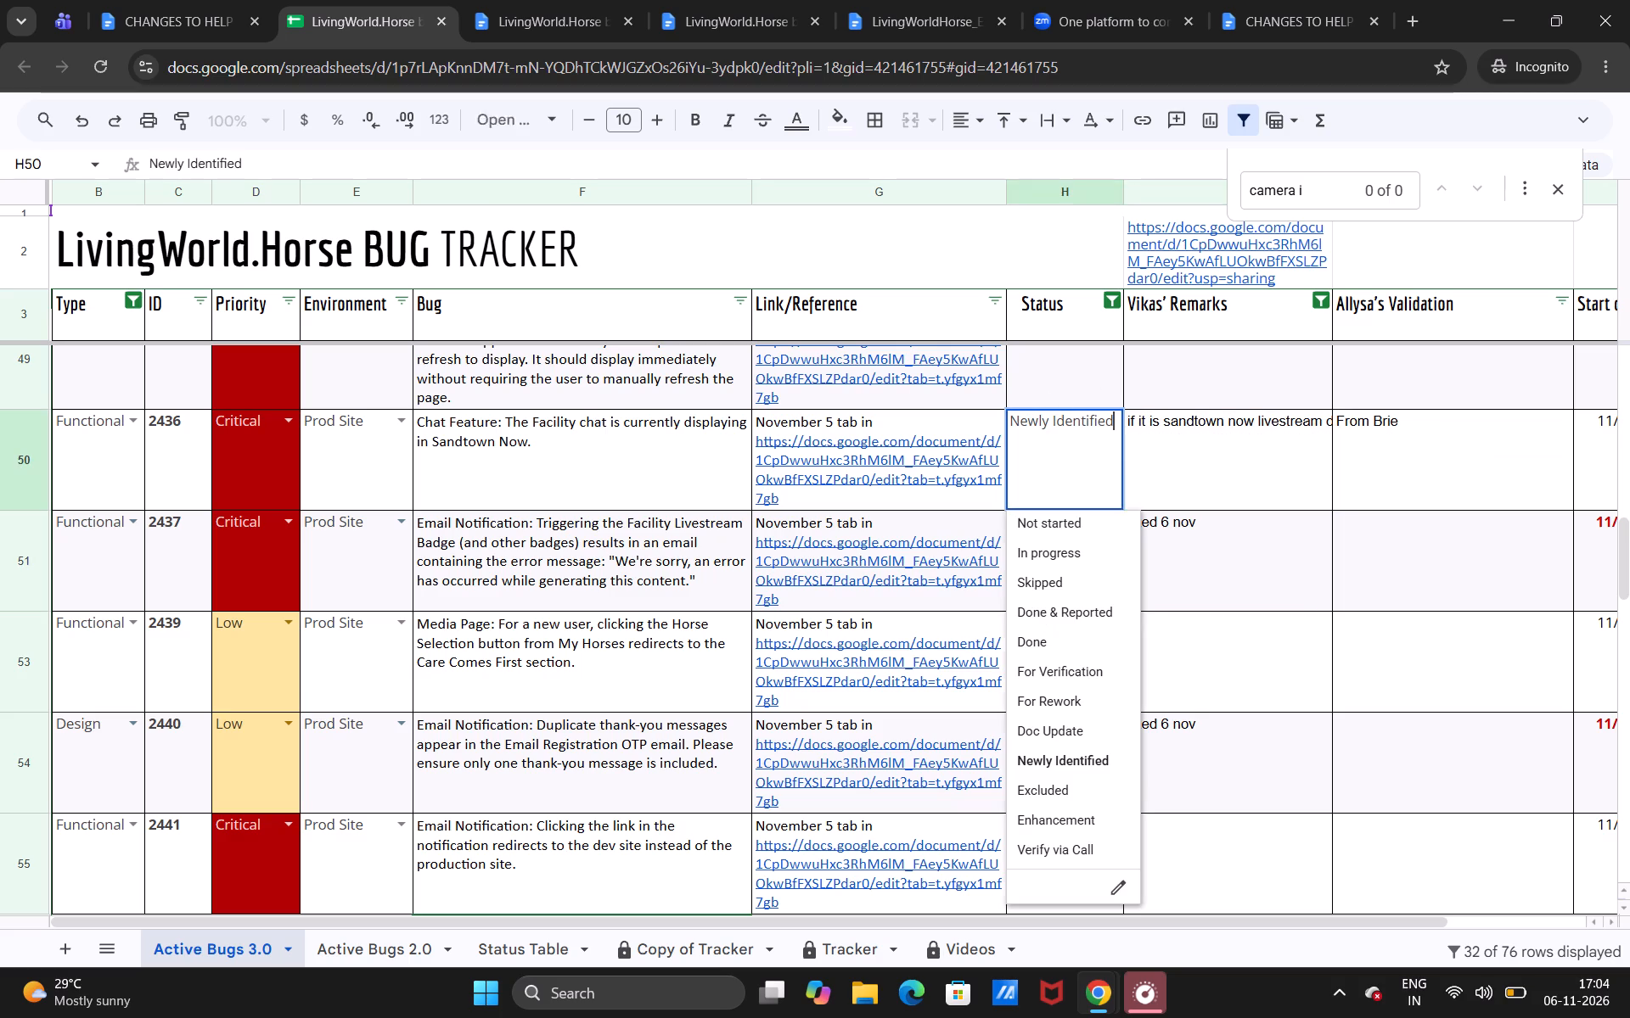
left_click(1077, 660)
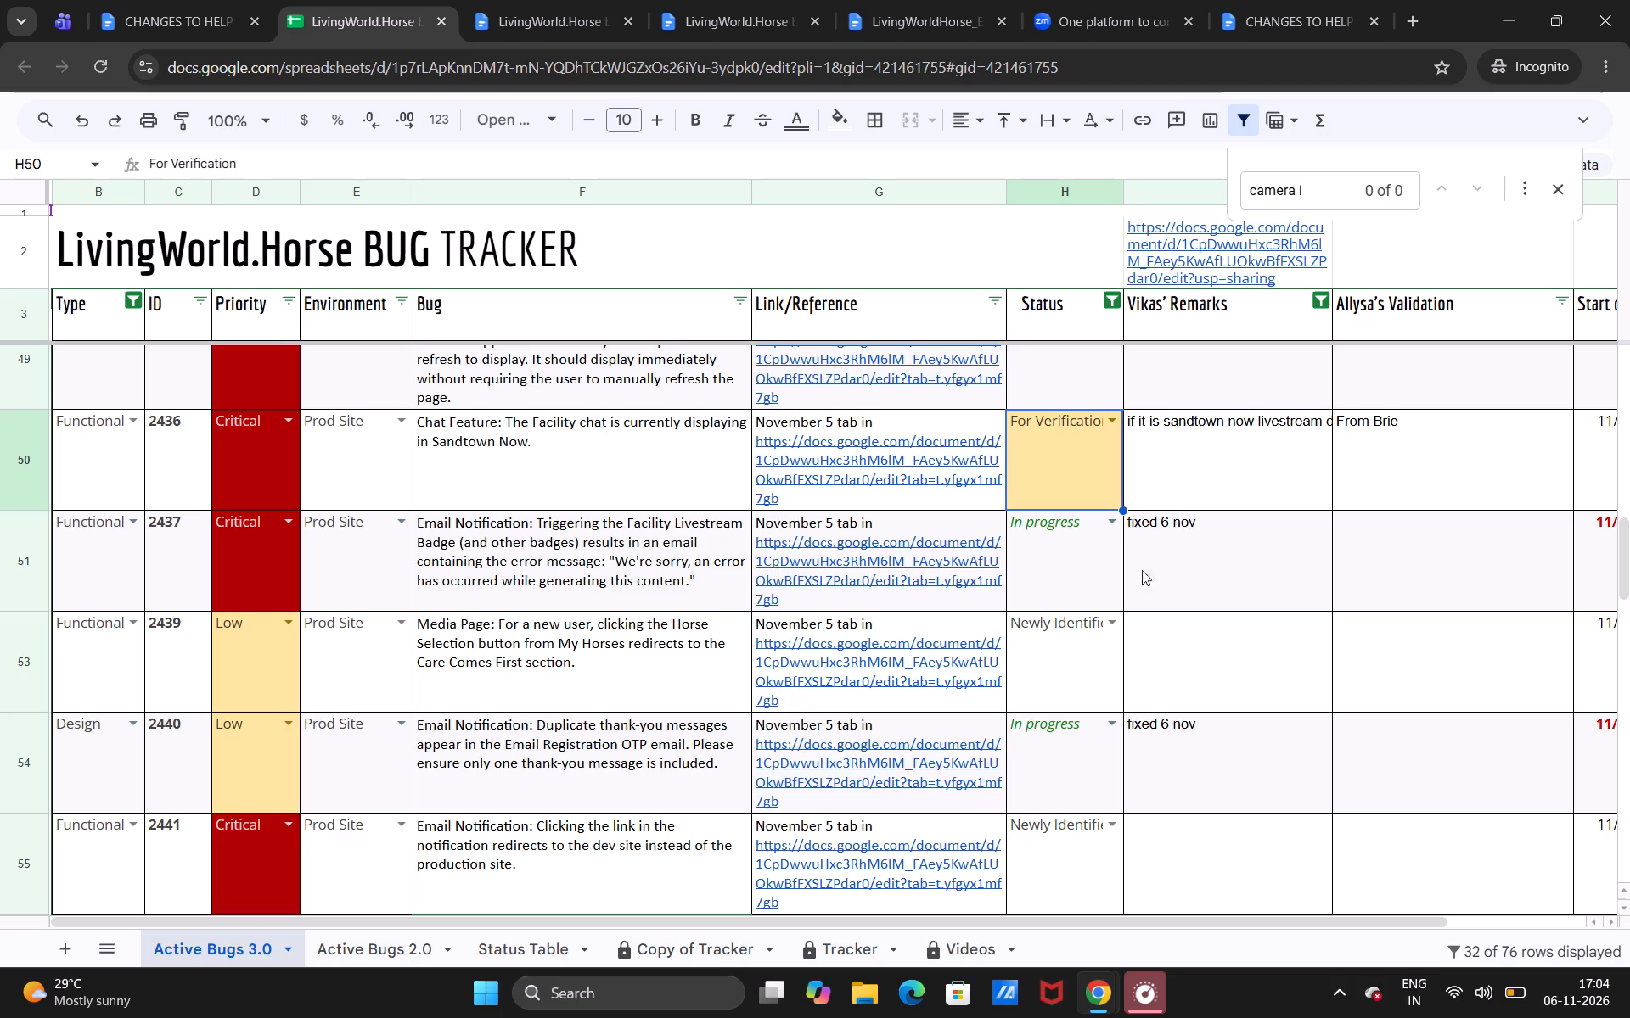
left_click(1180, 468)
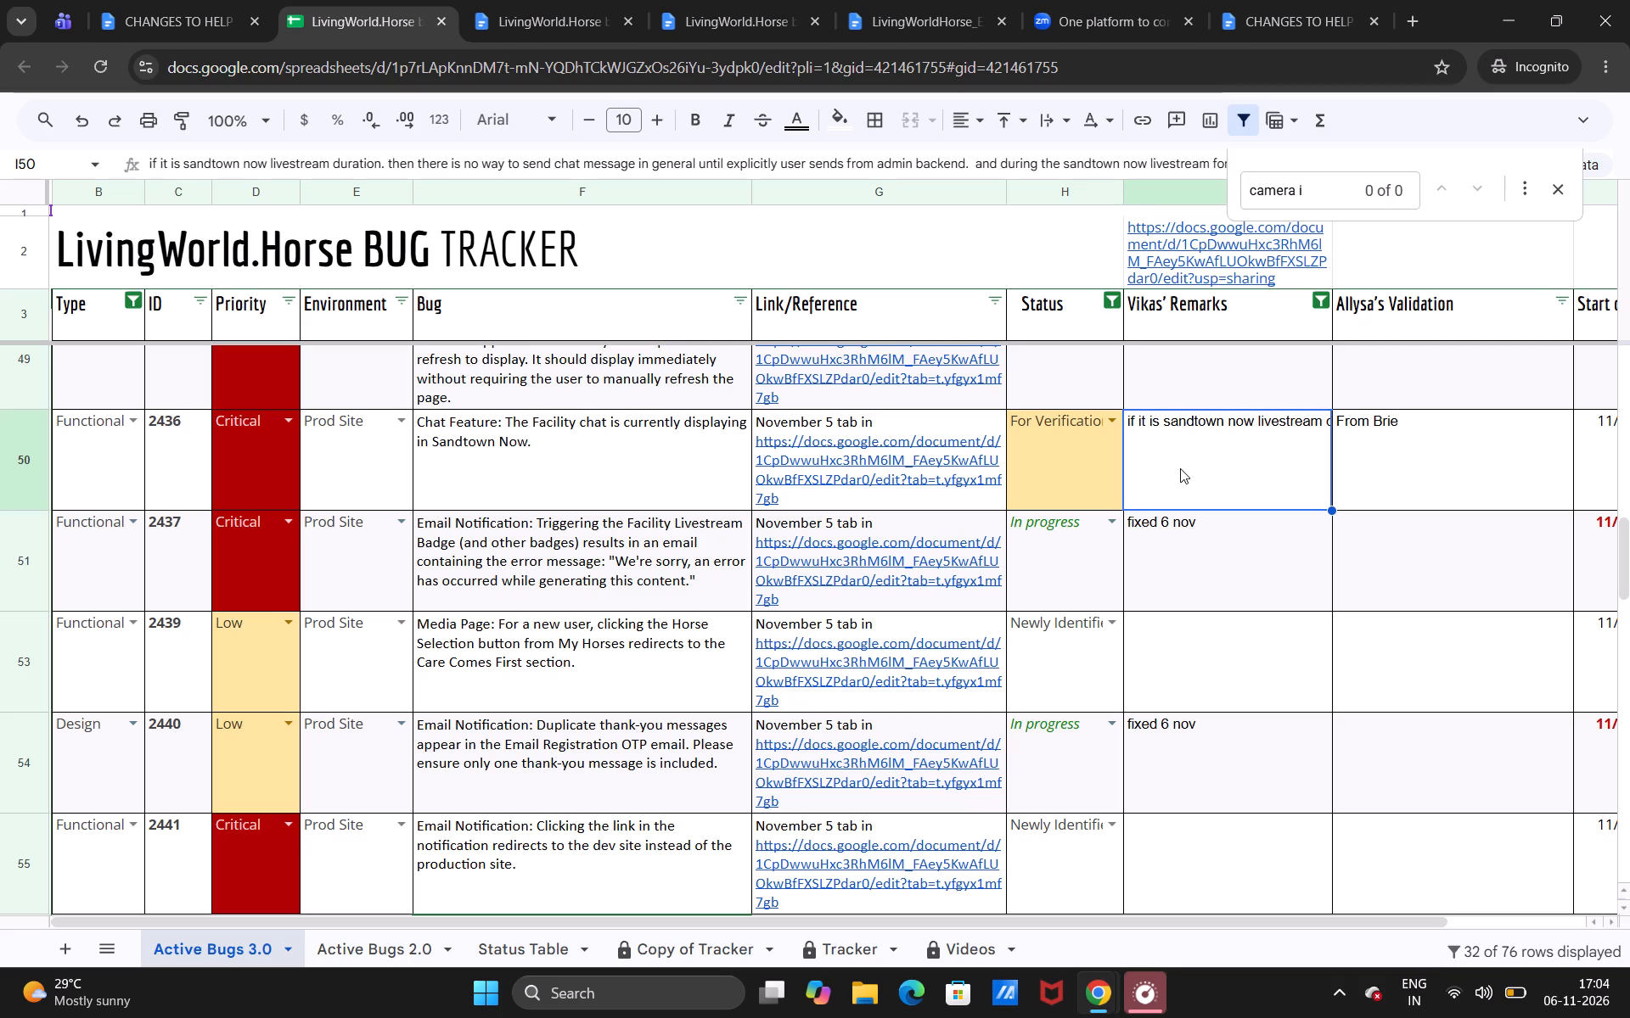
key("Down")
key("Down")
key("Down")
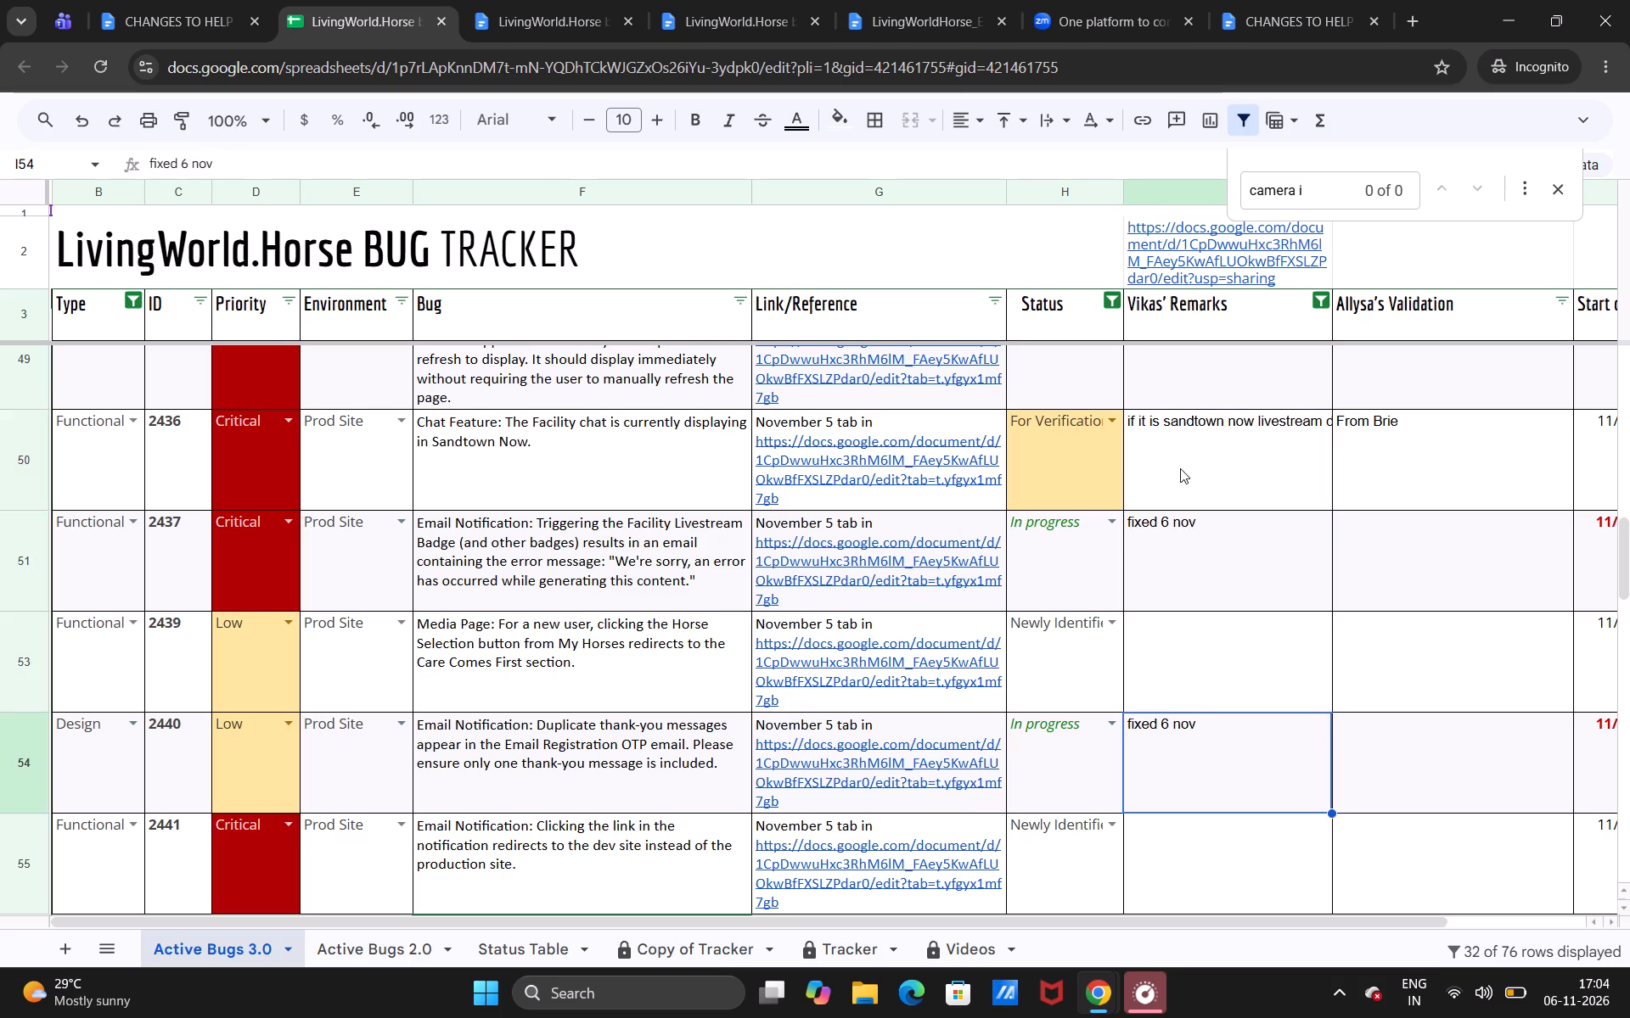
key("Up")
key("Up")
key("Left")
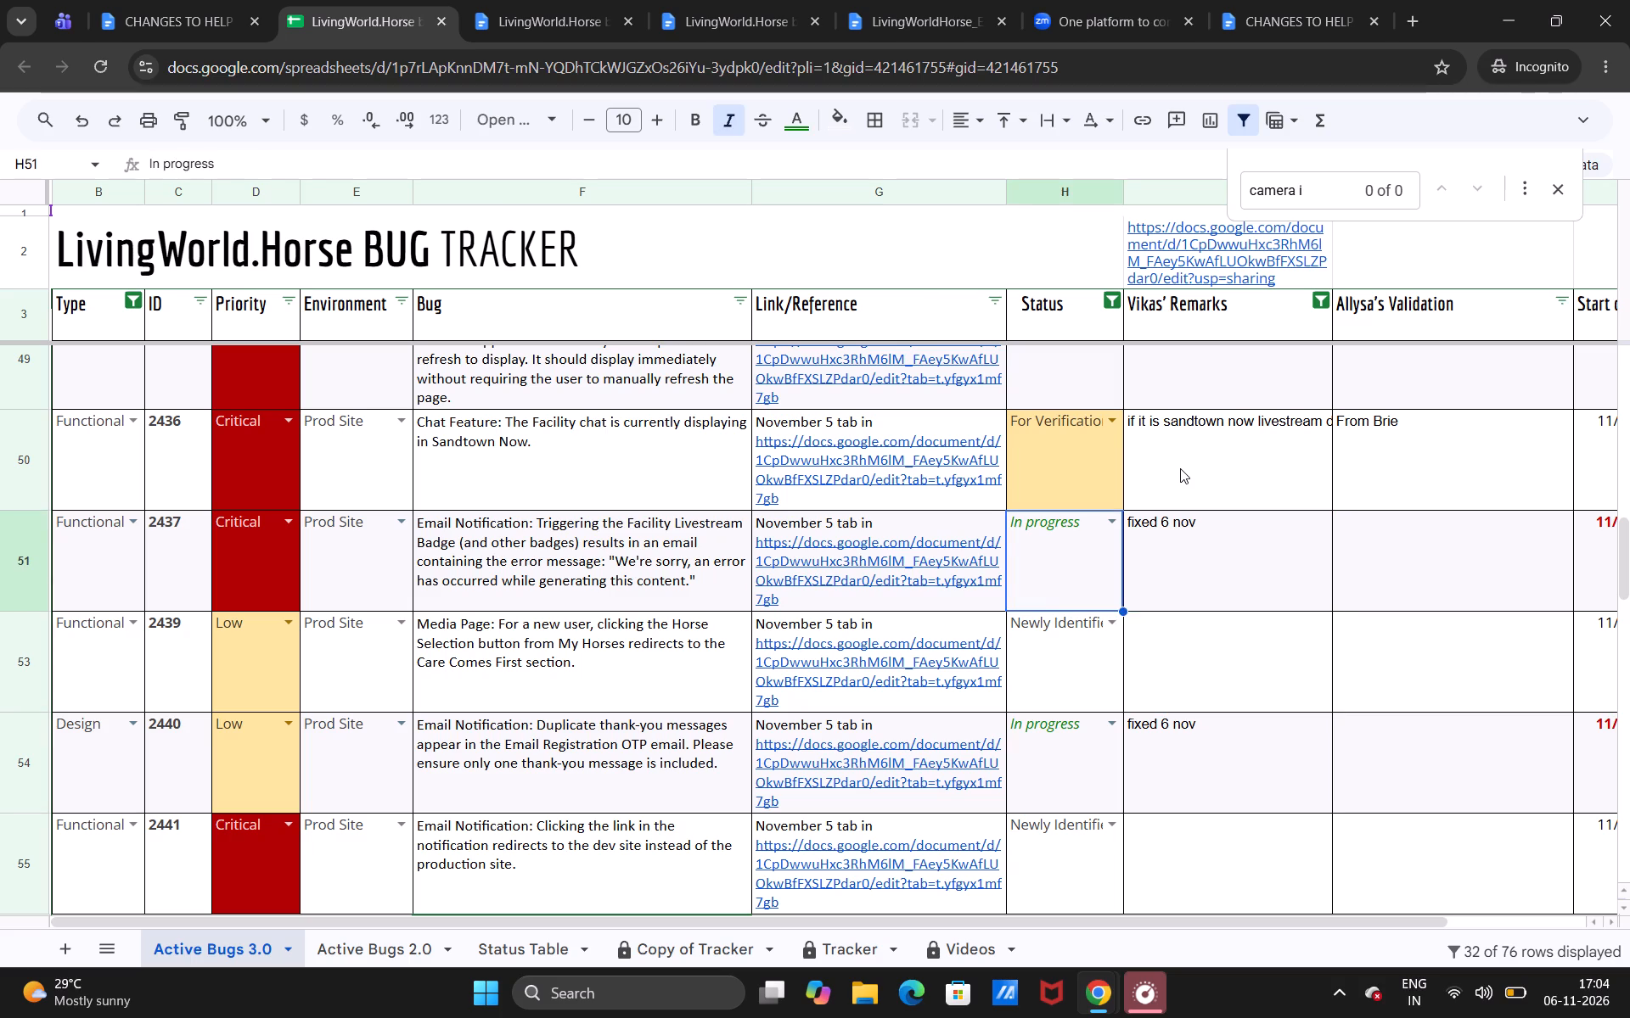
key("Left")
key("Left")
key("Down")
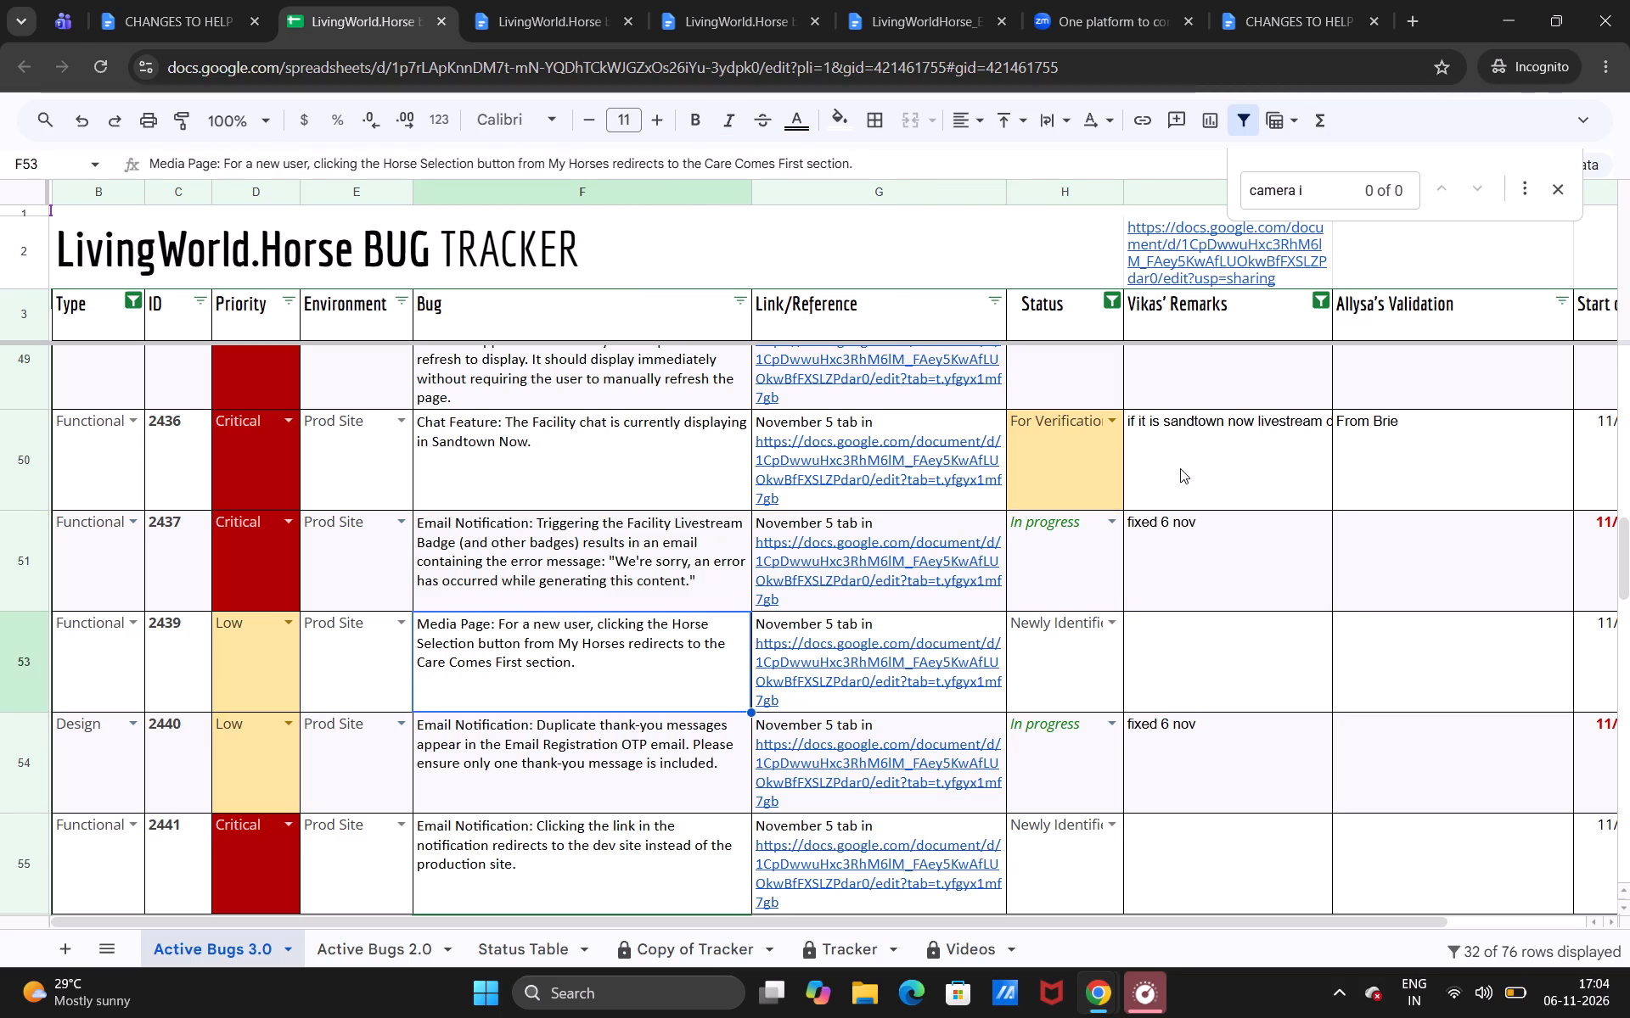
key("Down")
key("Down")
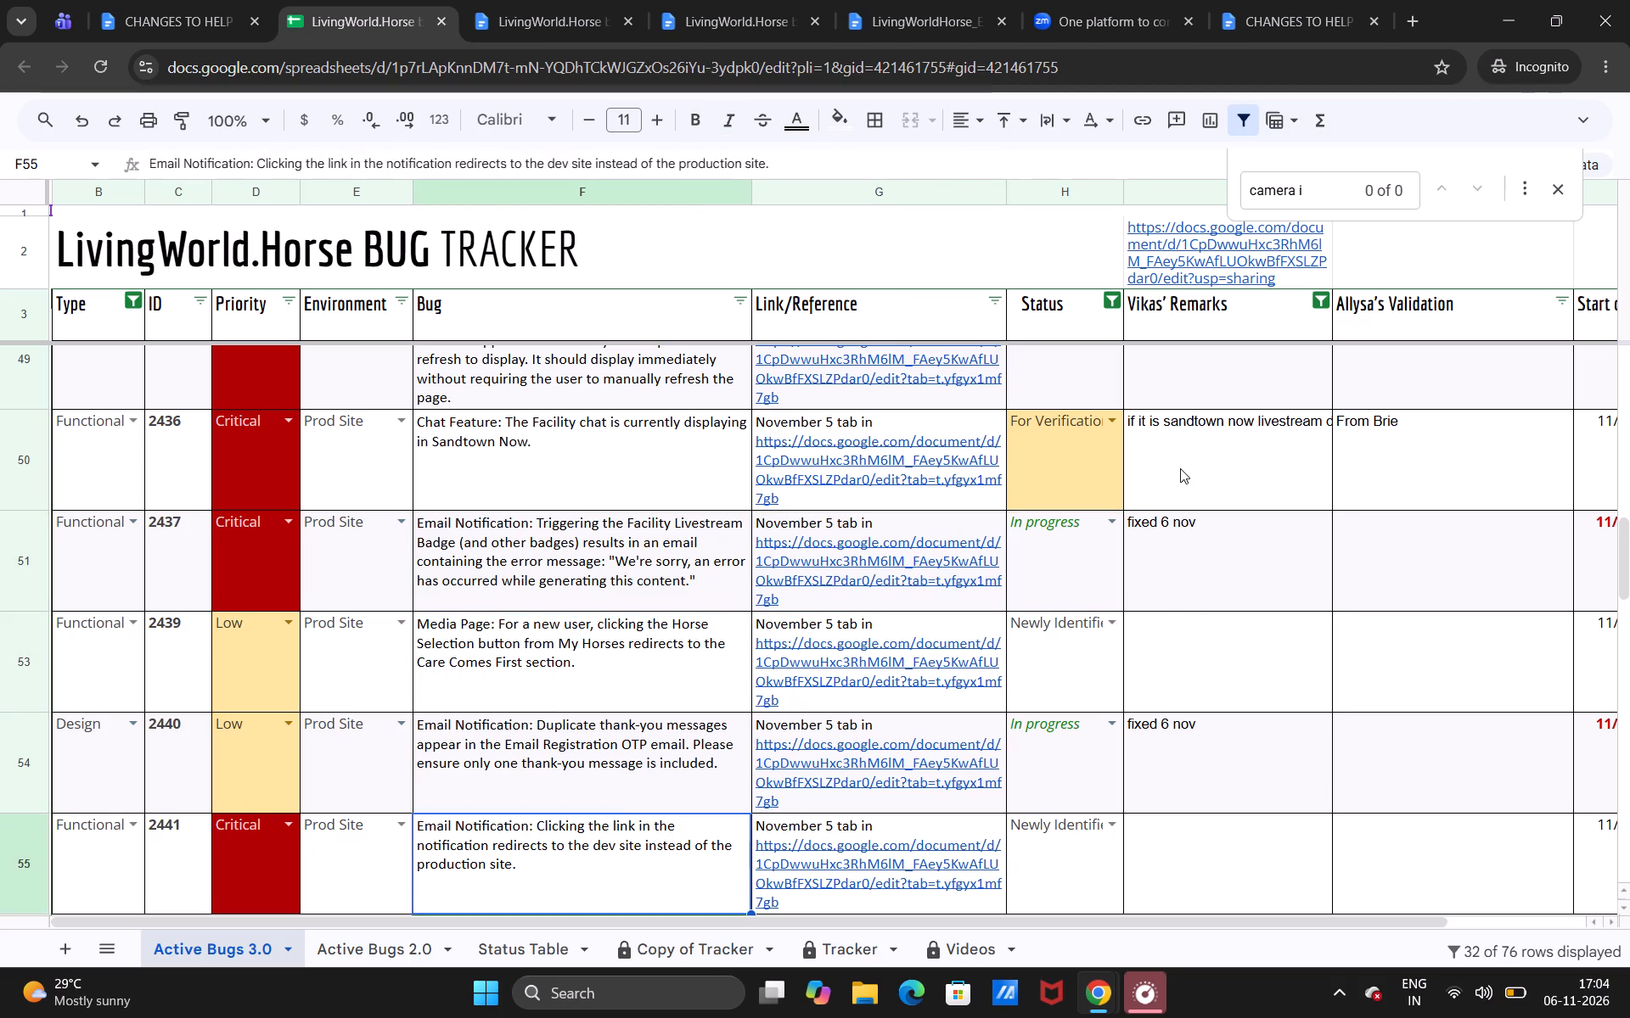
key("Down")
key("Up")
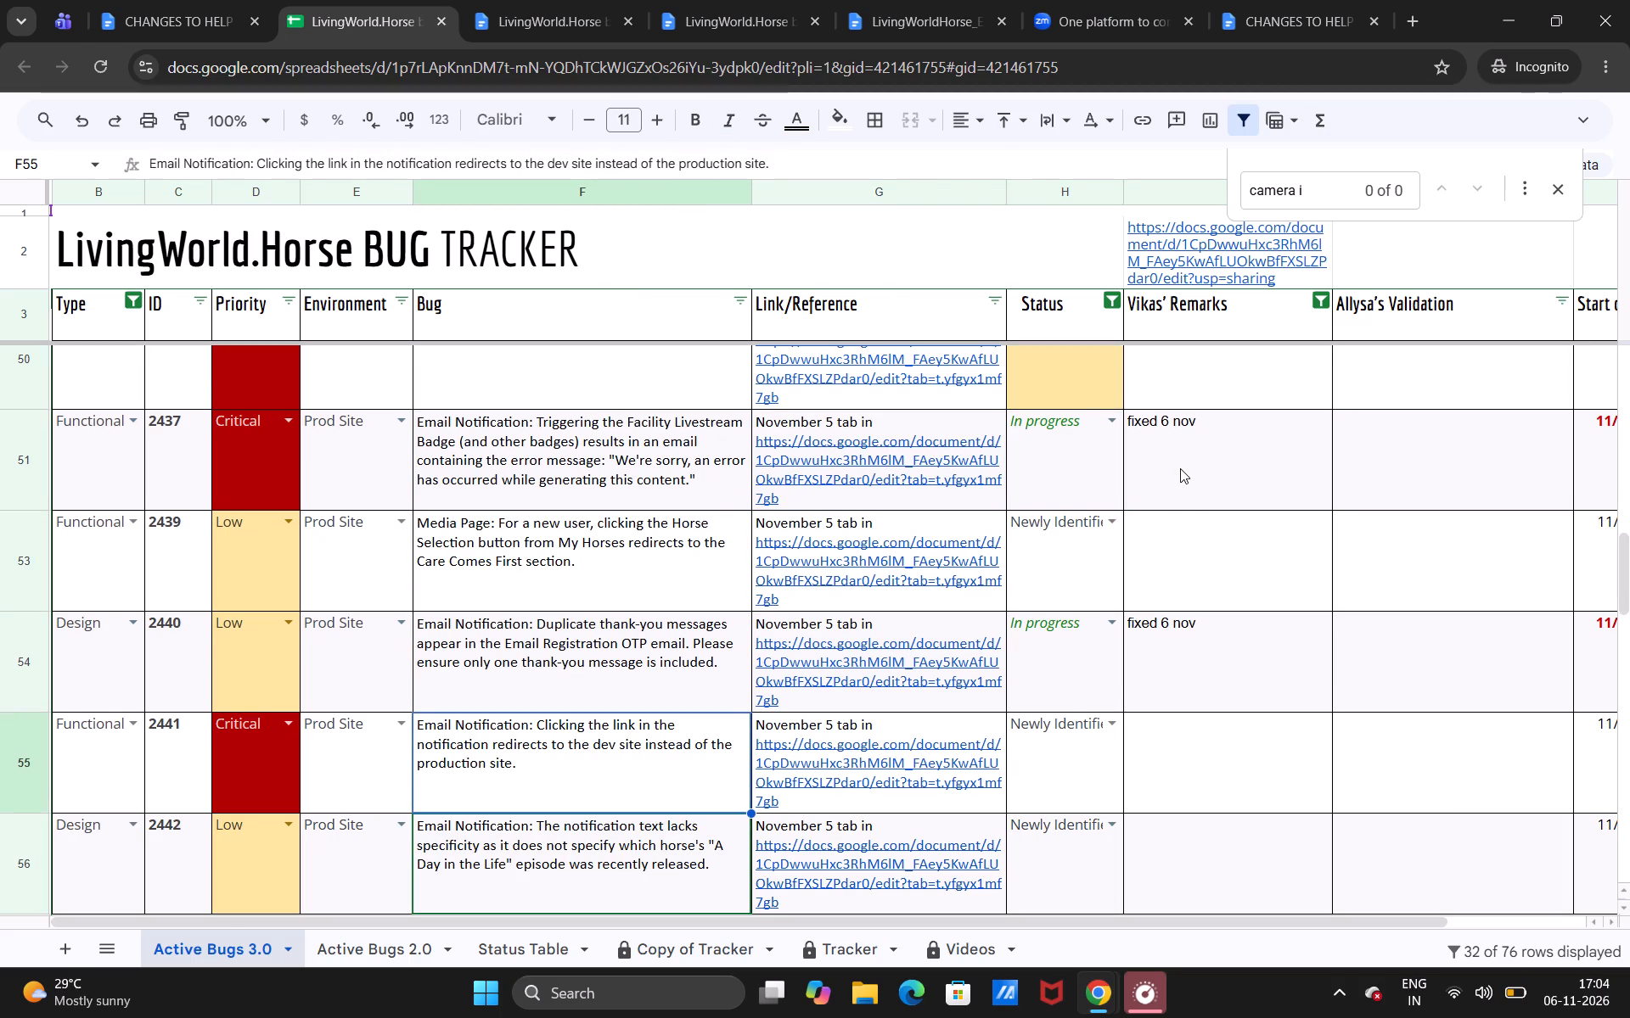
key("Up")
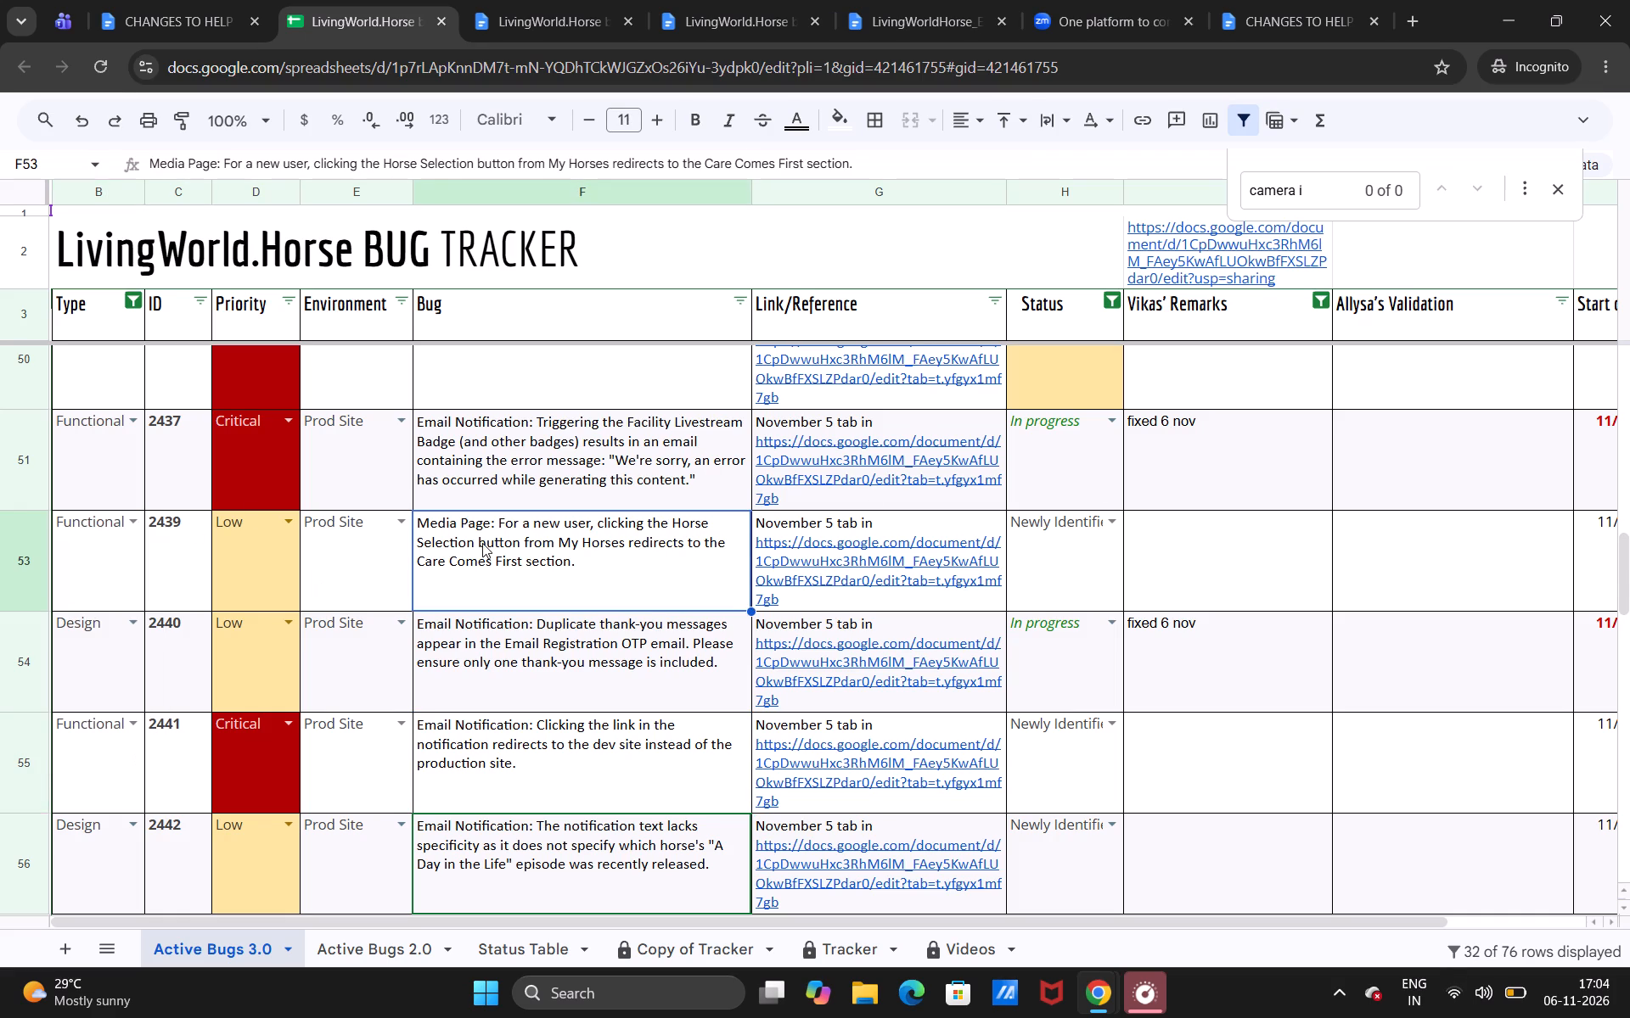
key("Down")
key("Down")
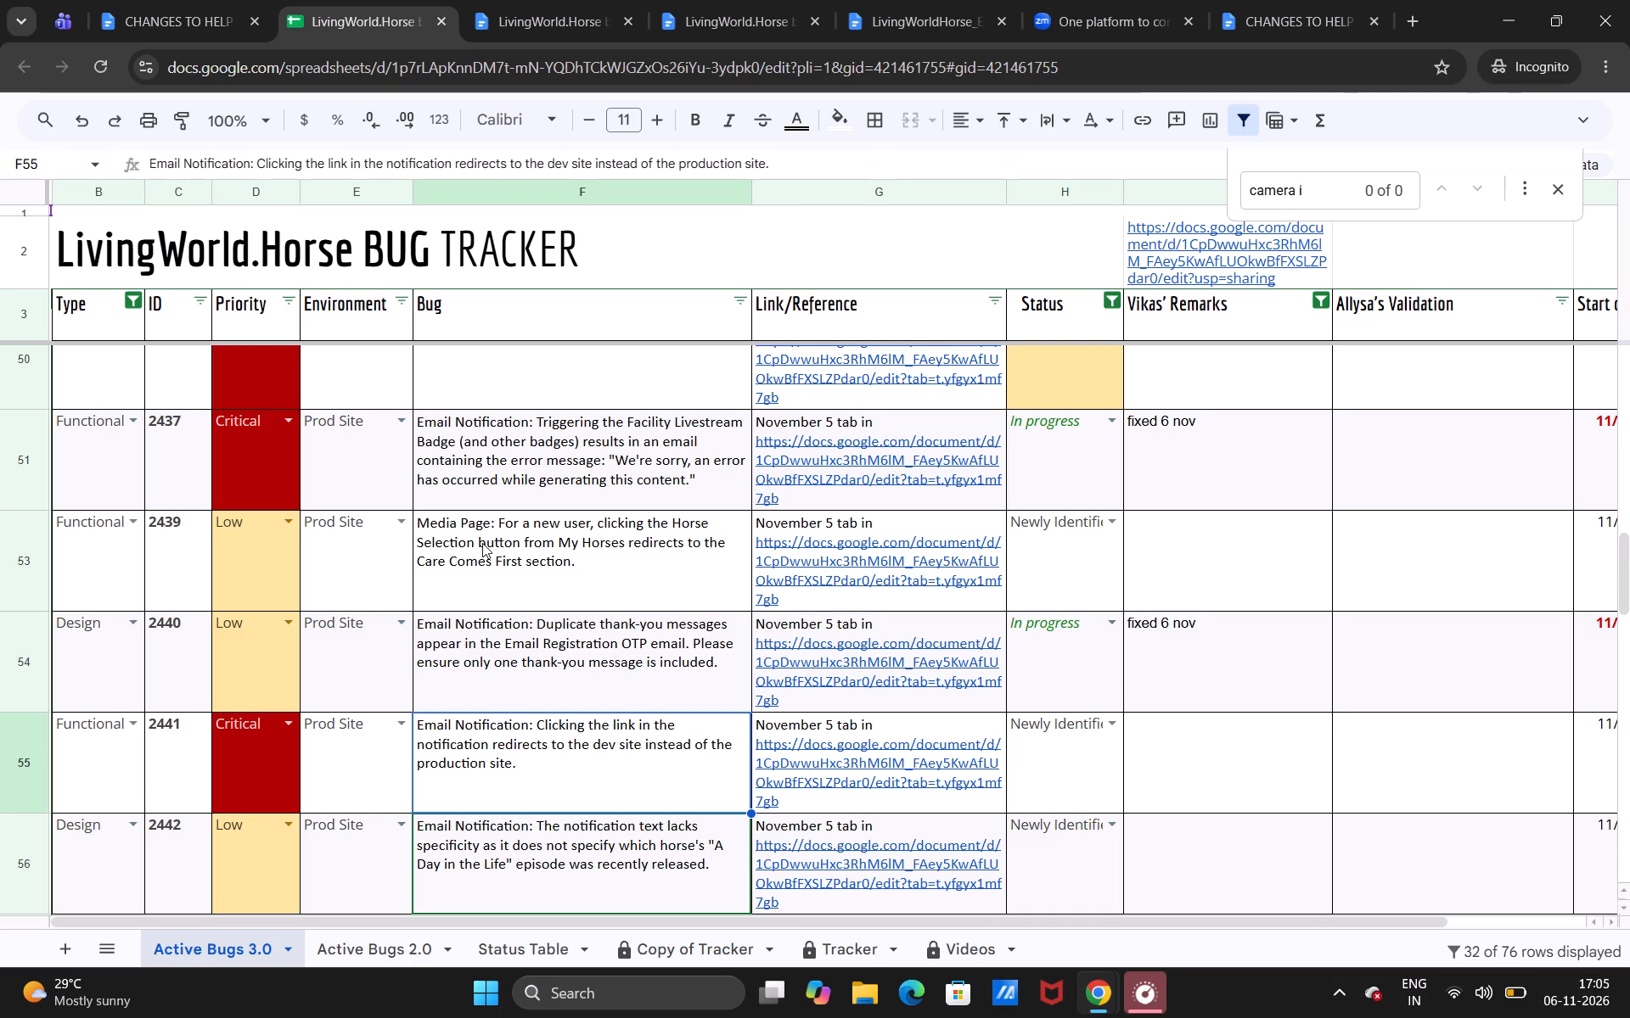
Copy bug 2441's description about the notification link and search for it in the LivingWorld.Horse bugs - Document 2.0 document.
left_click(649, 759)
key("ctrl+c")
left_click(601, 0)
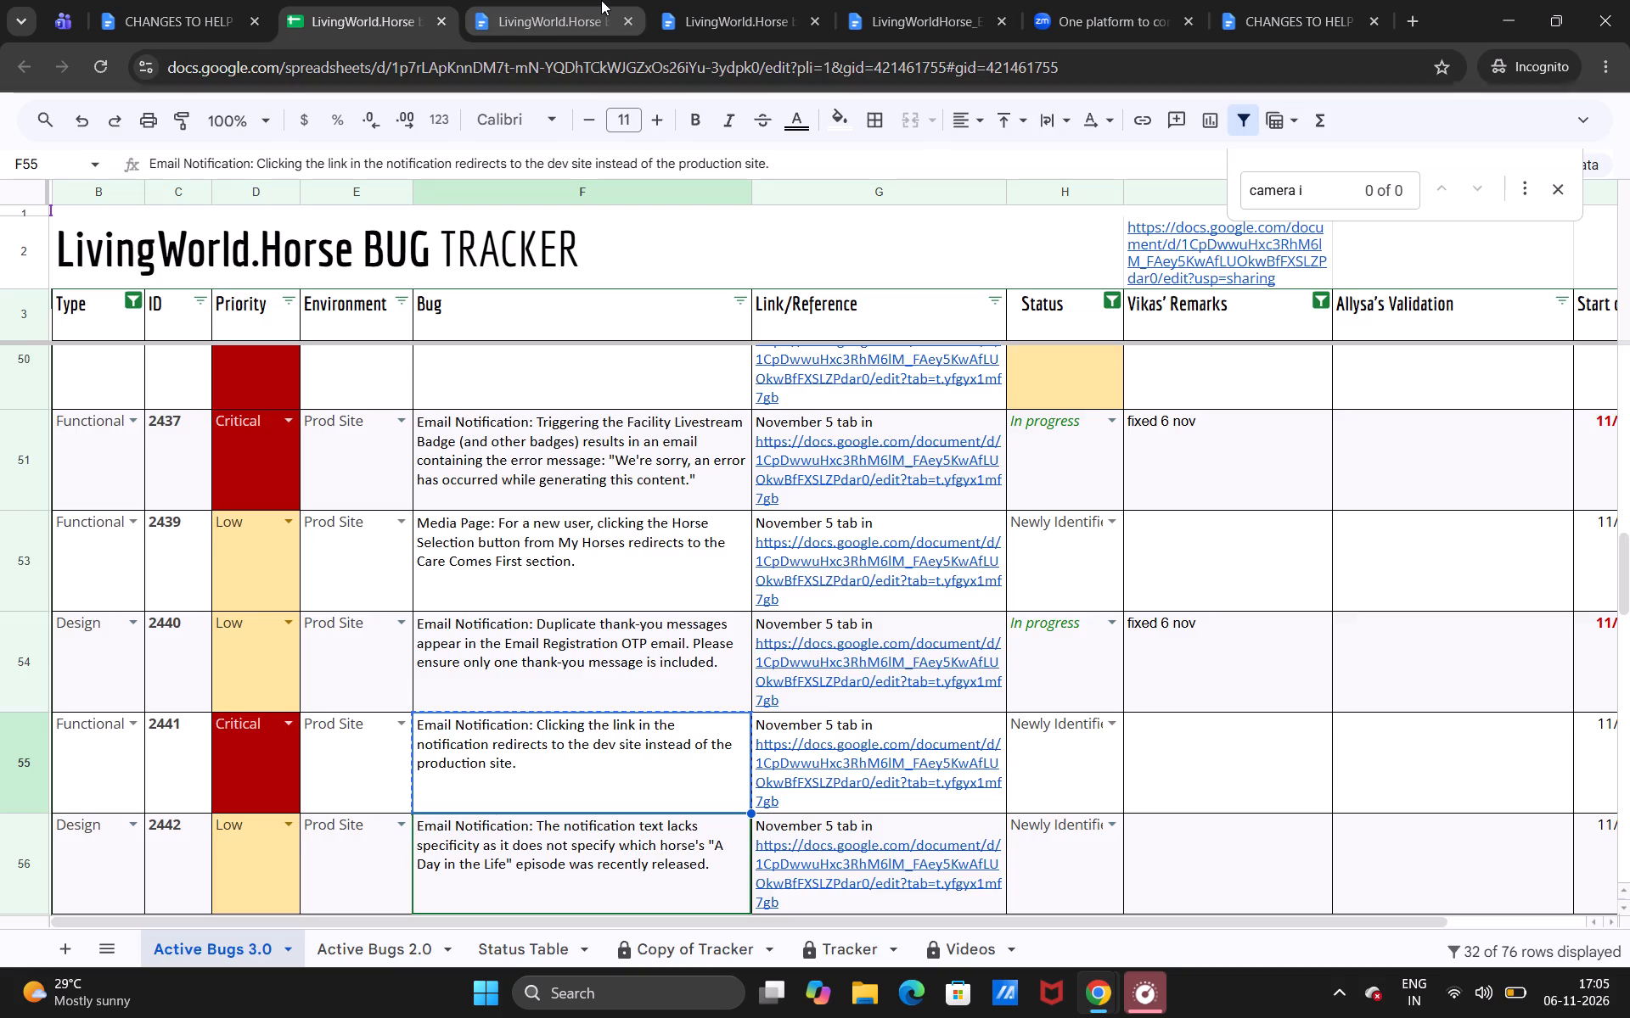
left_click(875, 550)
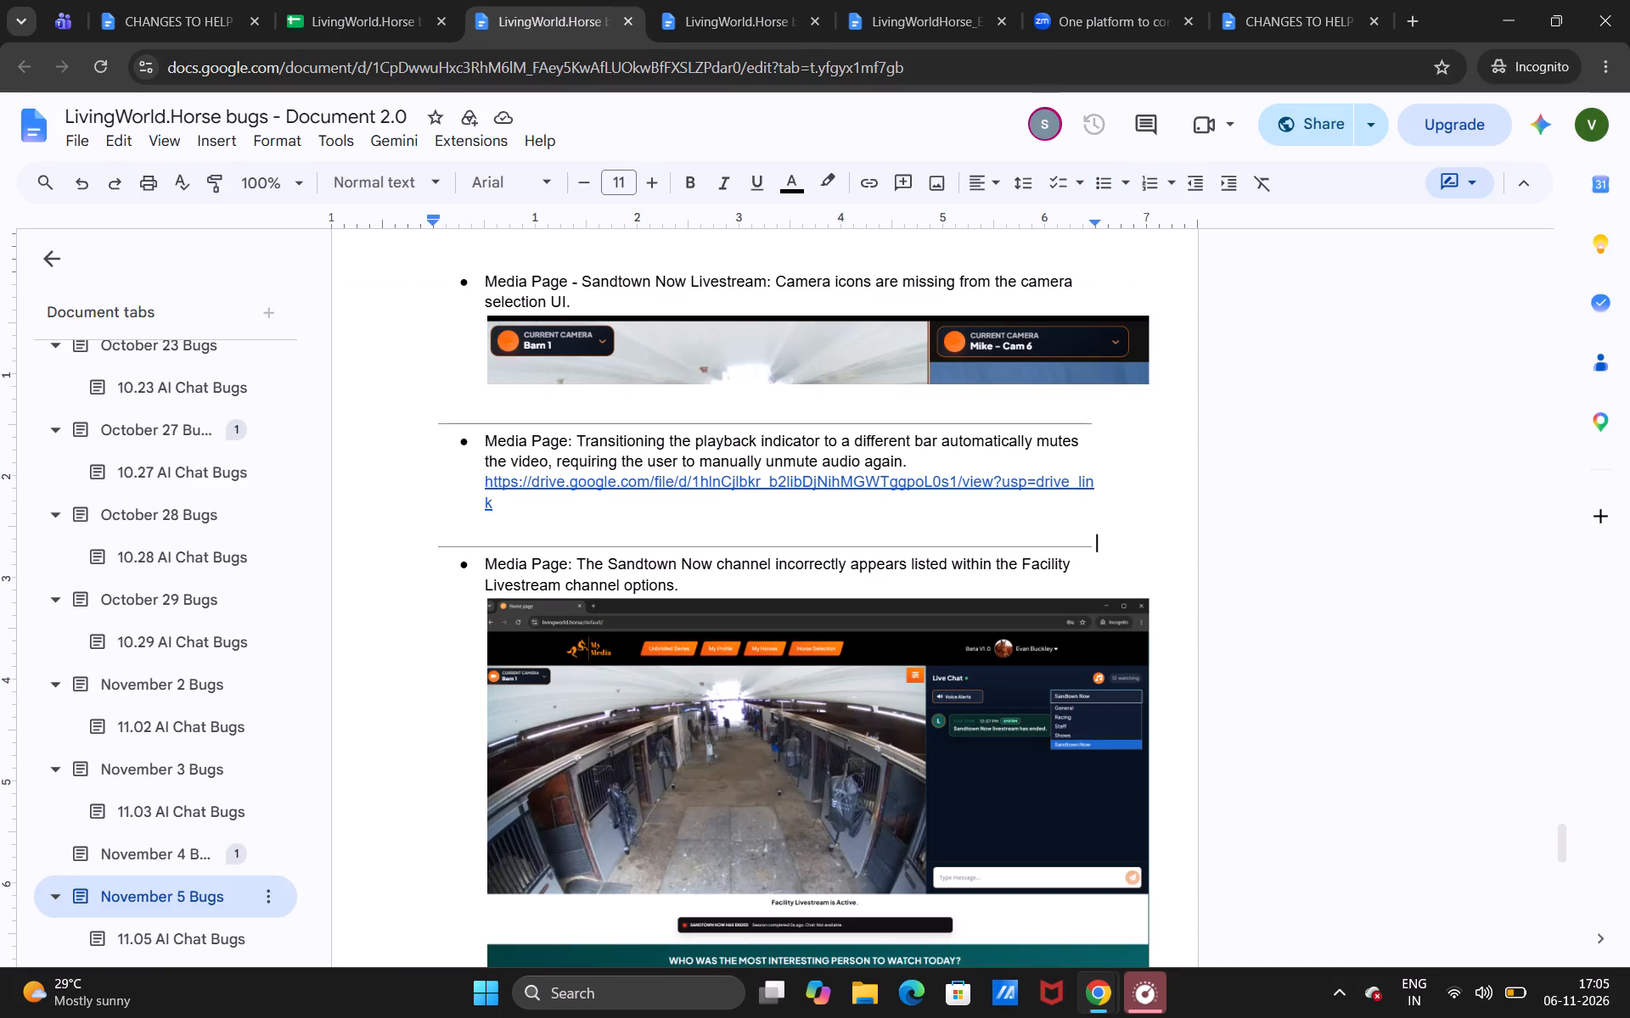
key("ctrl+f")
key("ctrl+v")
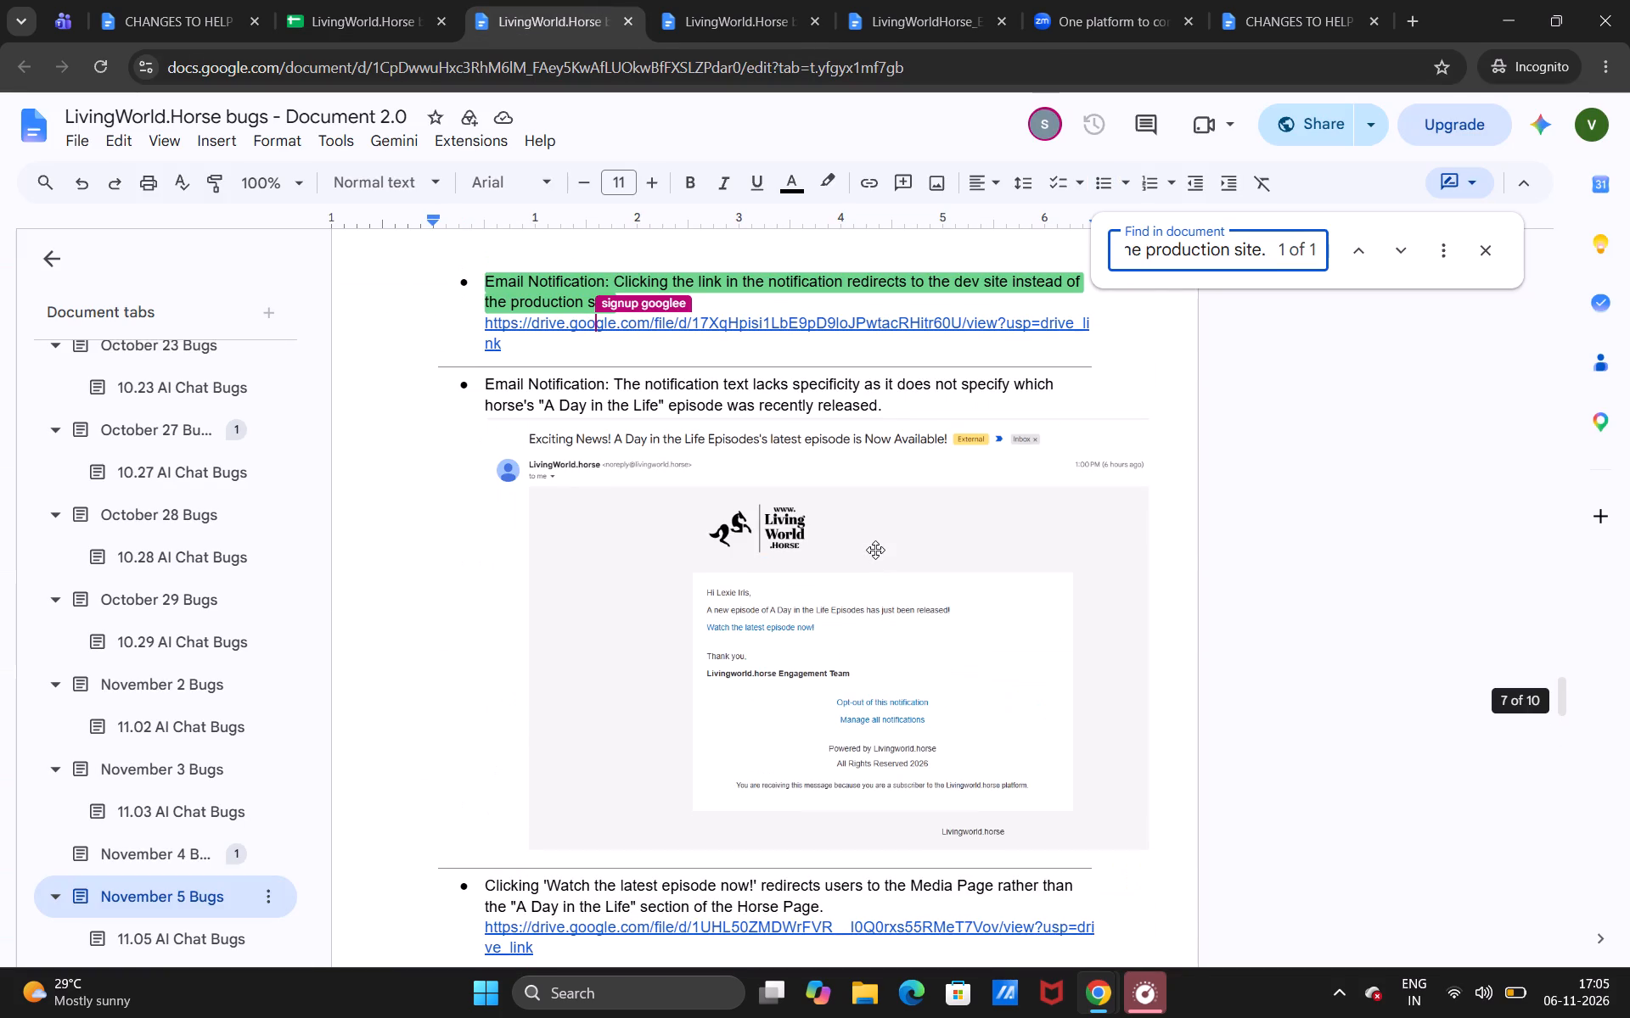
Bring up the preview of the Drive recording linked beneath the email notification entry about redirecting to the dev site.
left_click(842, 299)
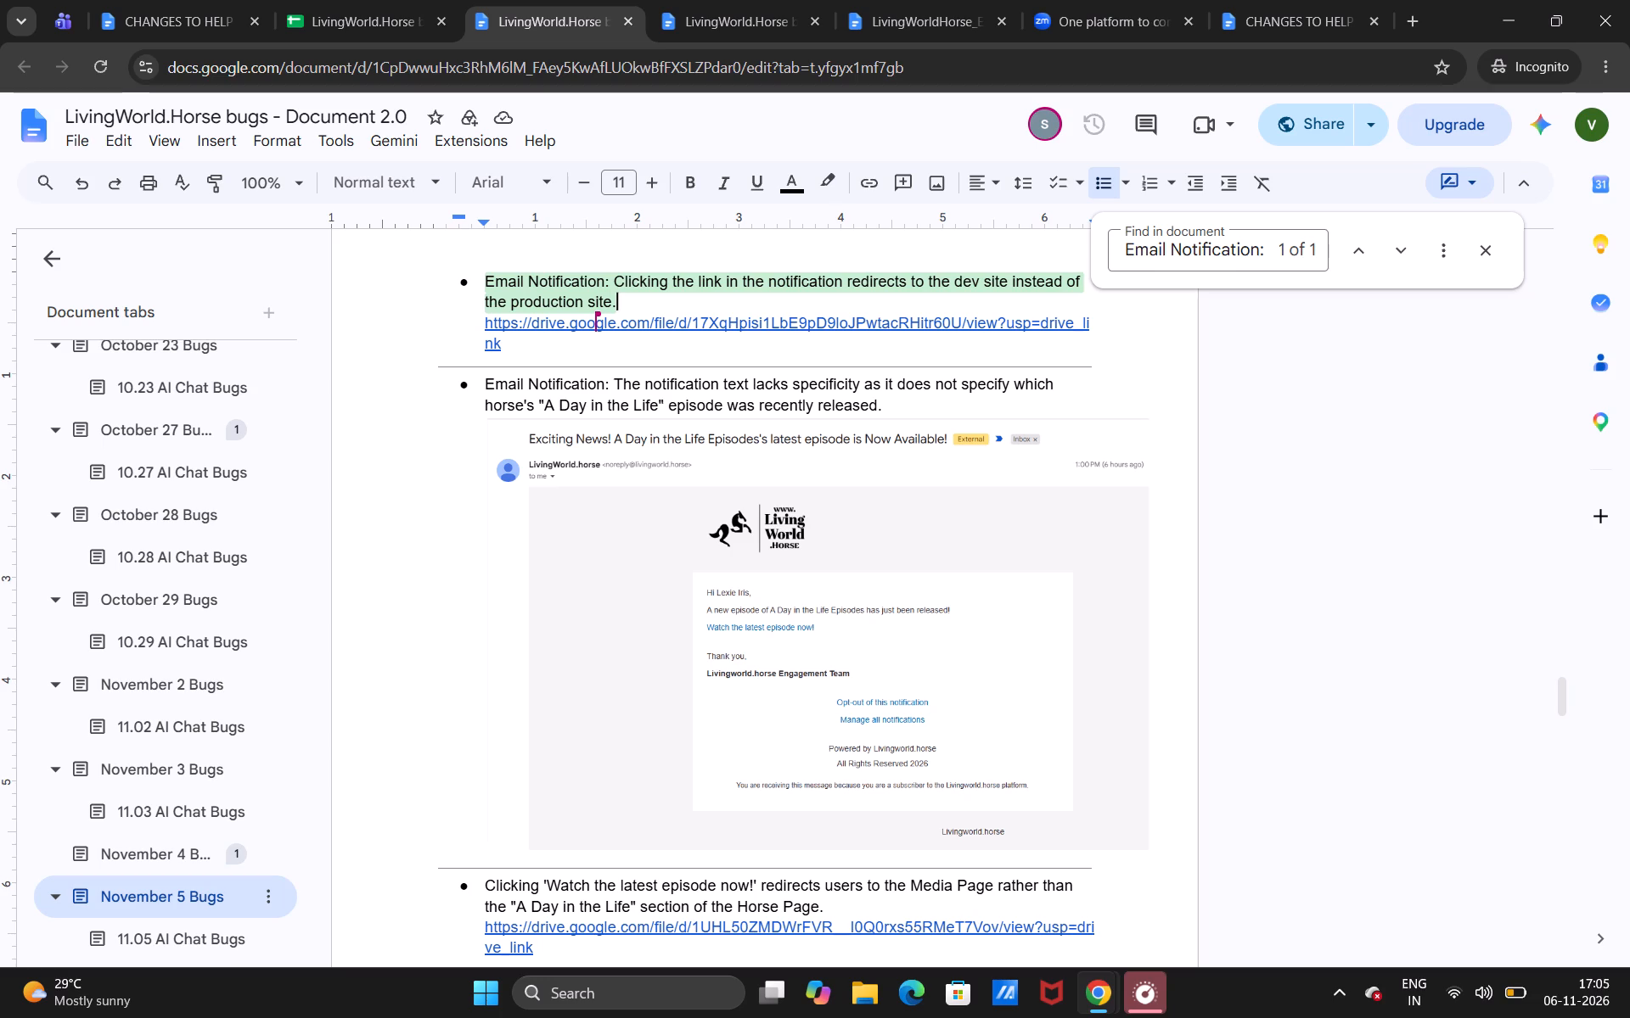
left_click(785, 294)
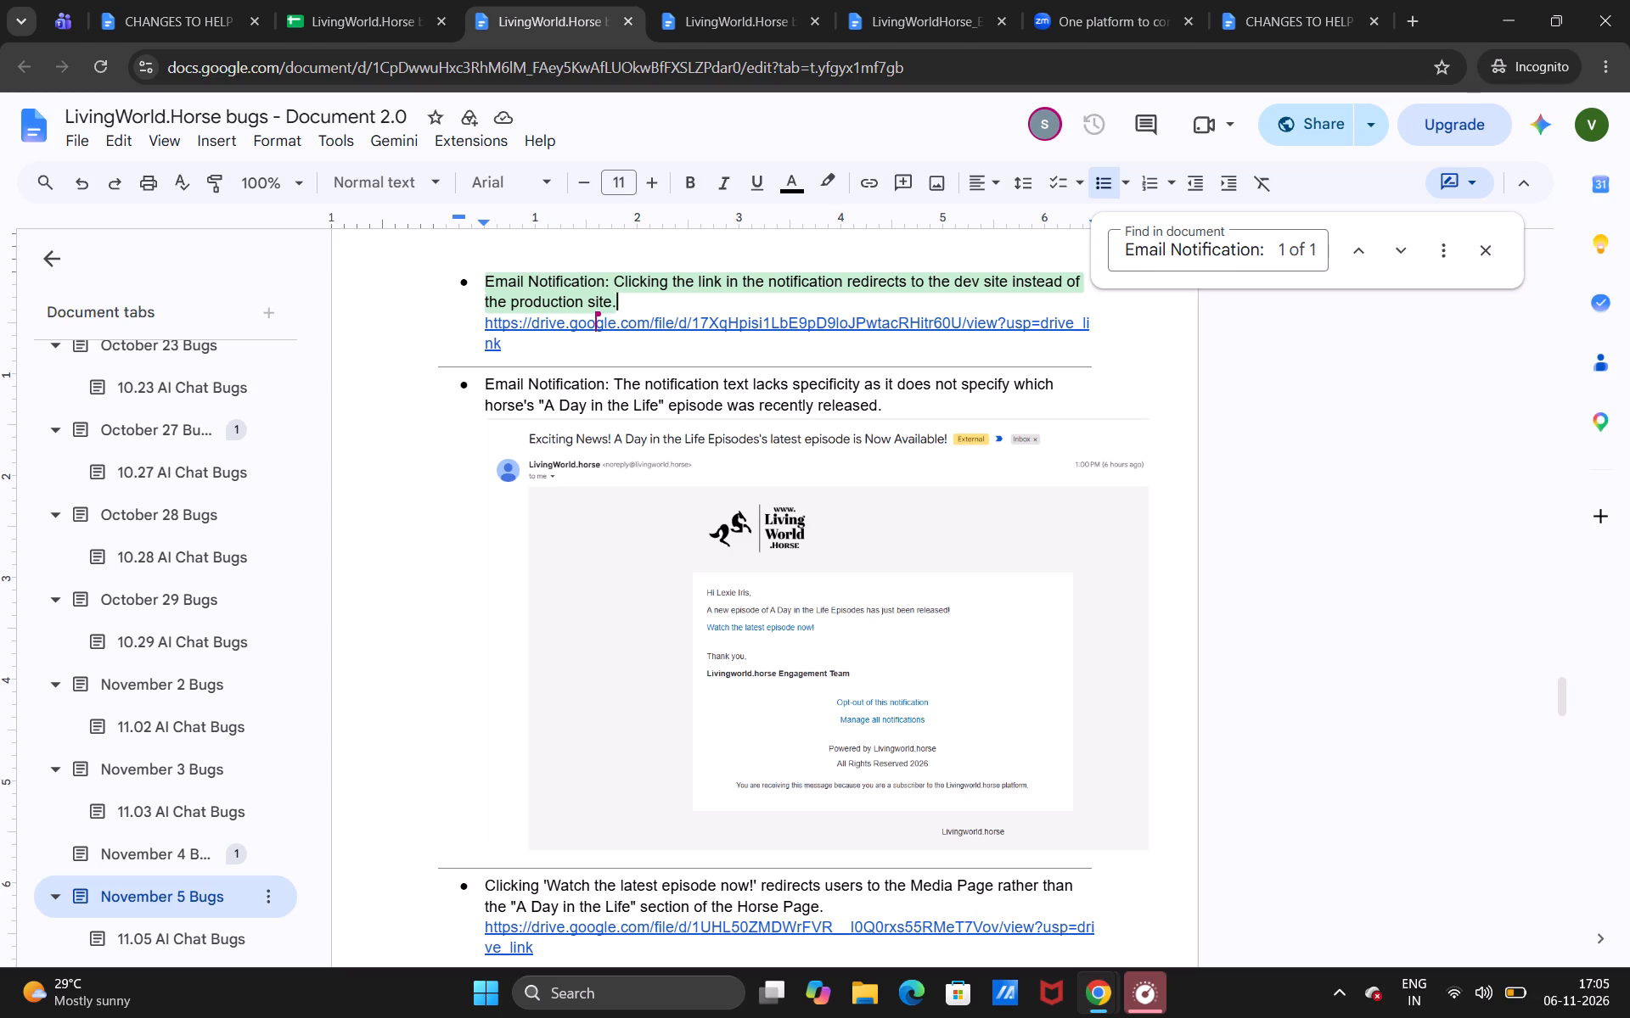
left_click_drag(649, 341, 655, 334)
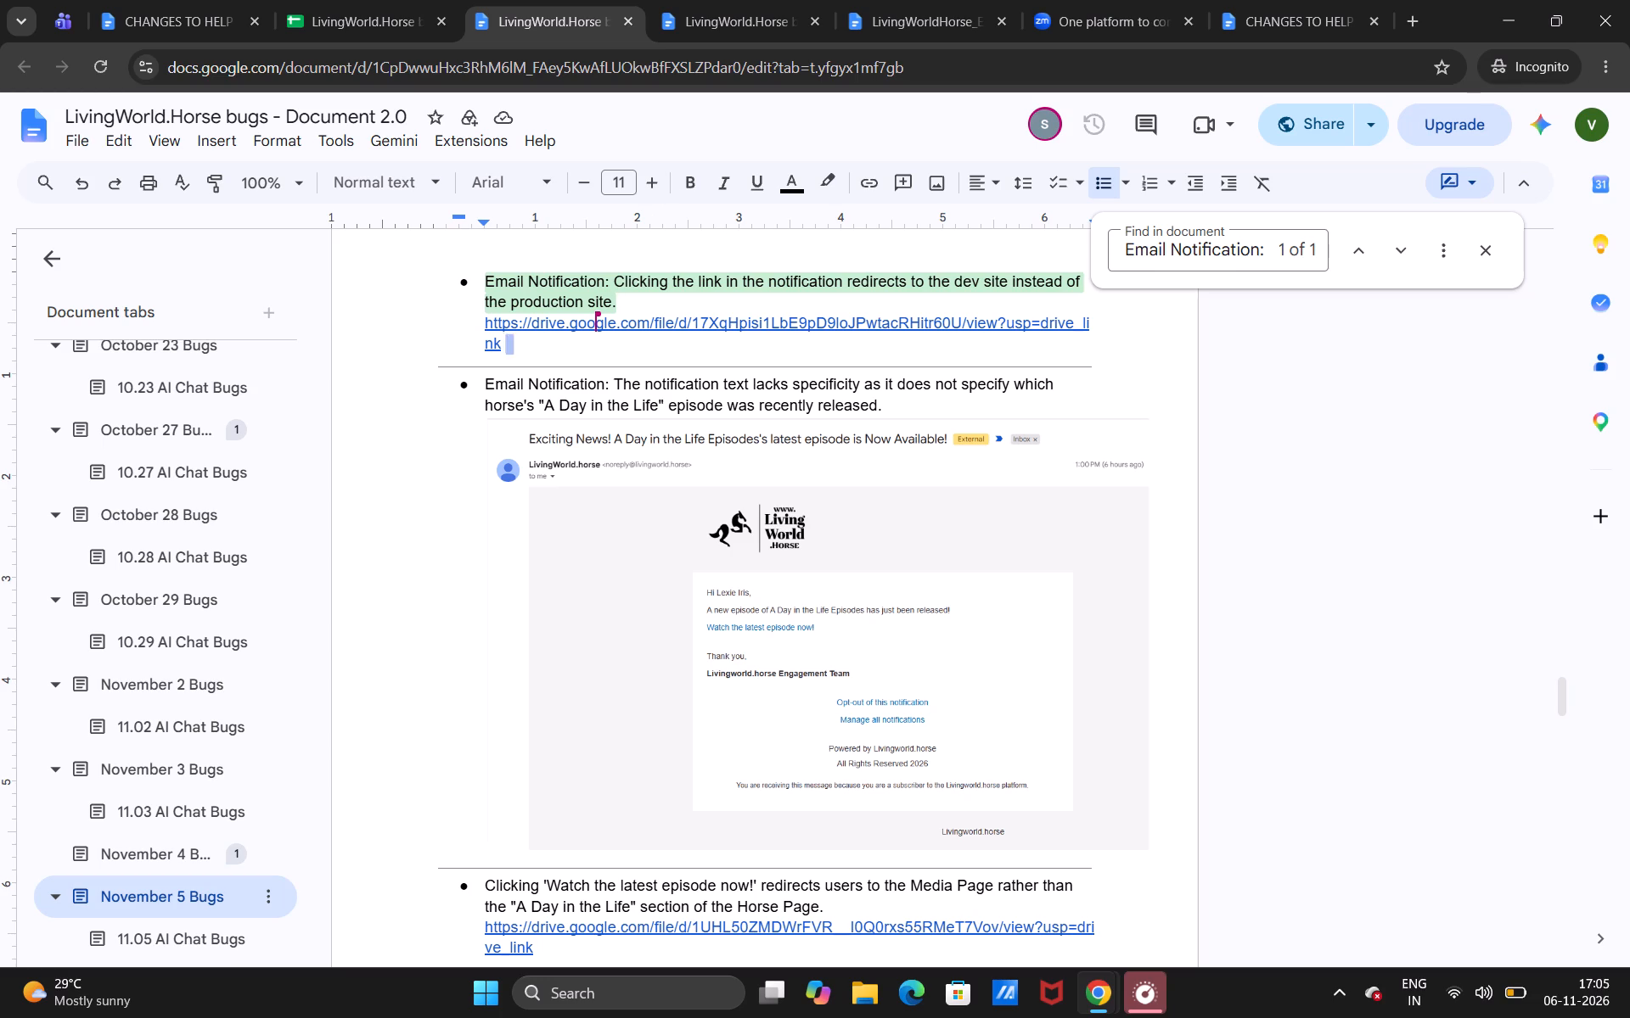
left_click_drag(655, 334, 657, 331)
left_click(657, 331)
left_click(657, 331)
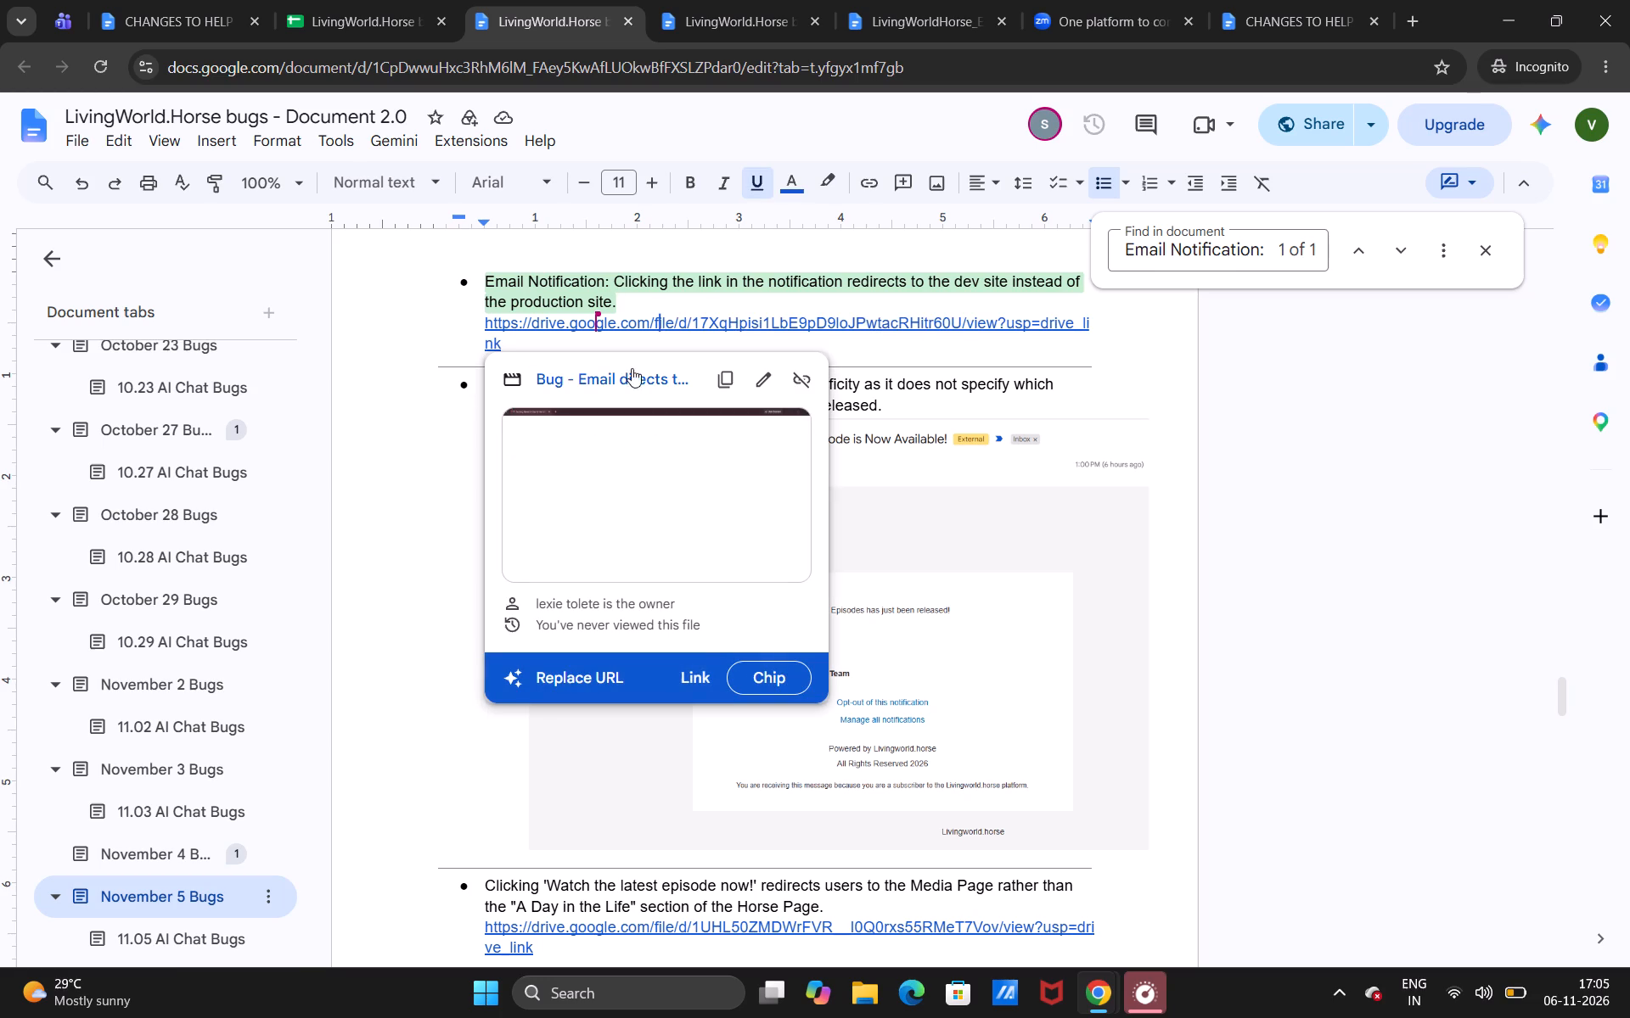
Open the linked recording "Bug - Email directs to dev site not prod.mp4" and watch where the email link leads.
left_click(621, 381, "ctrl")
left_click(641, 0)
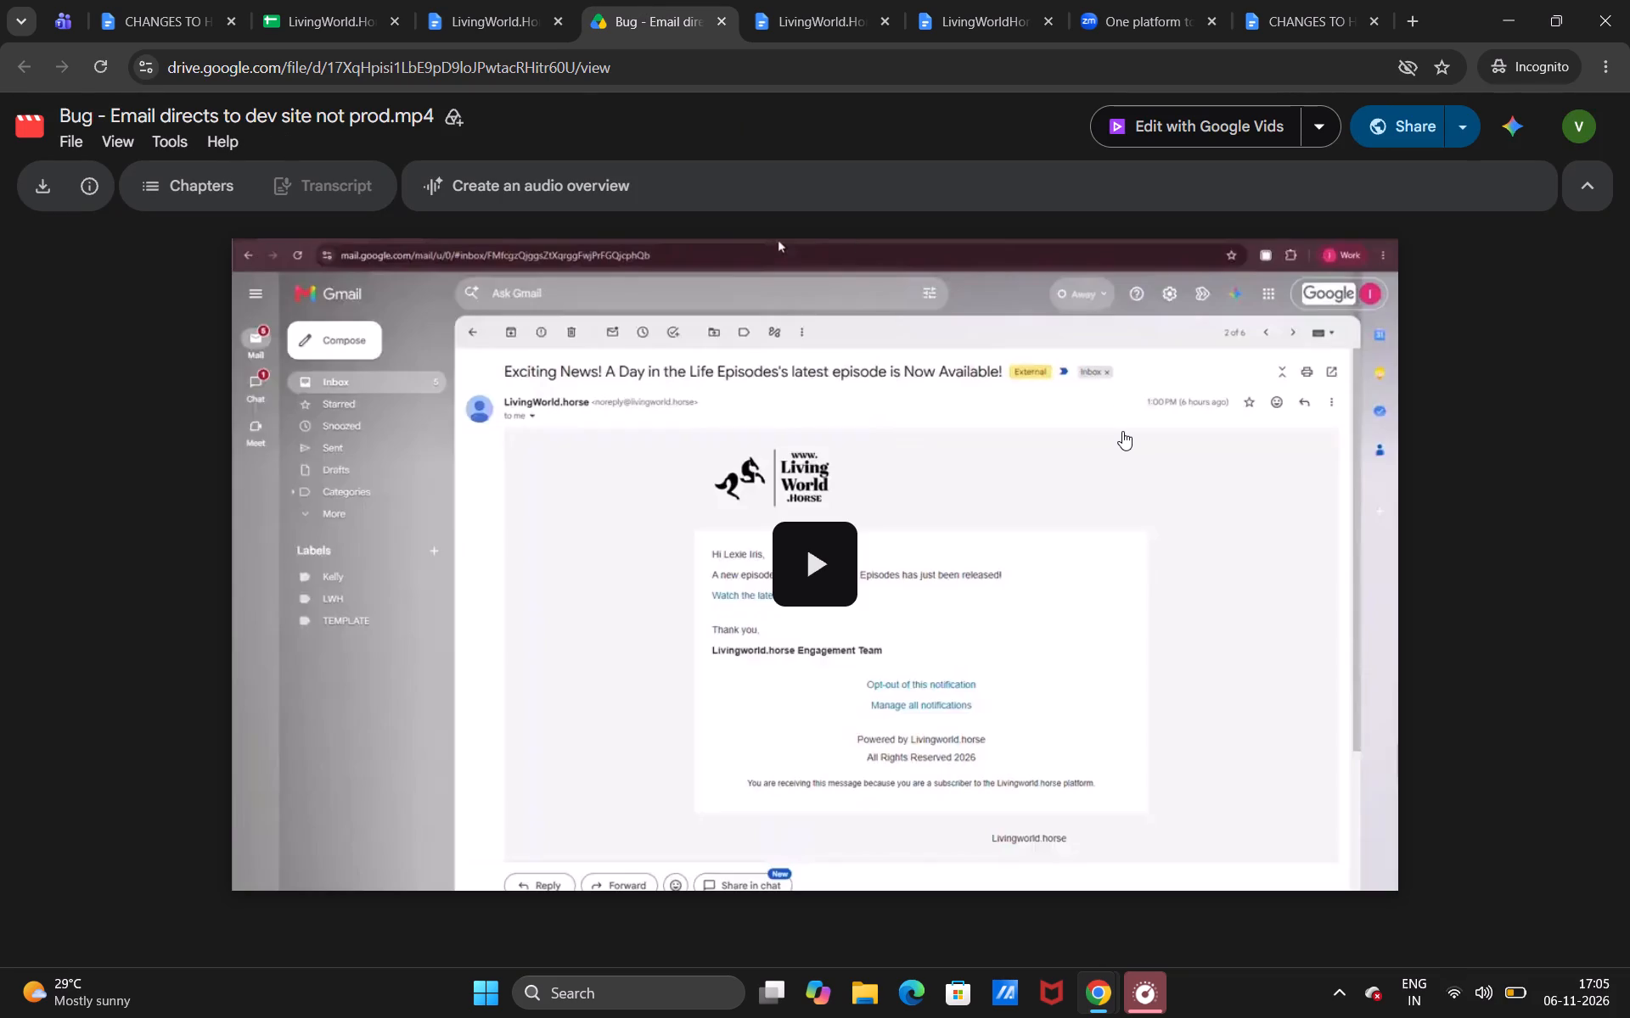
left_click(1032, 439)
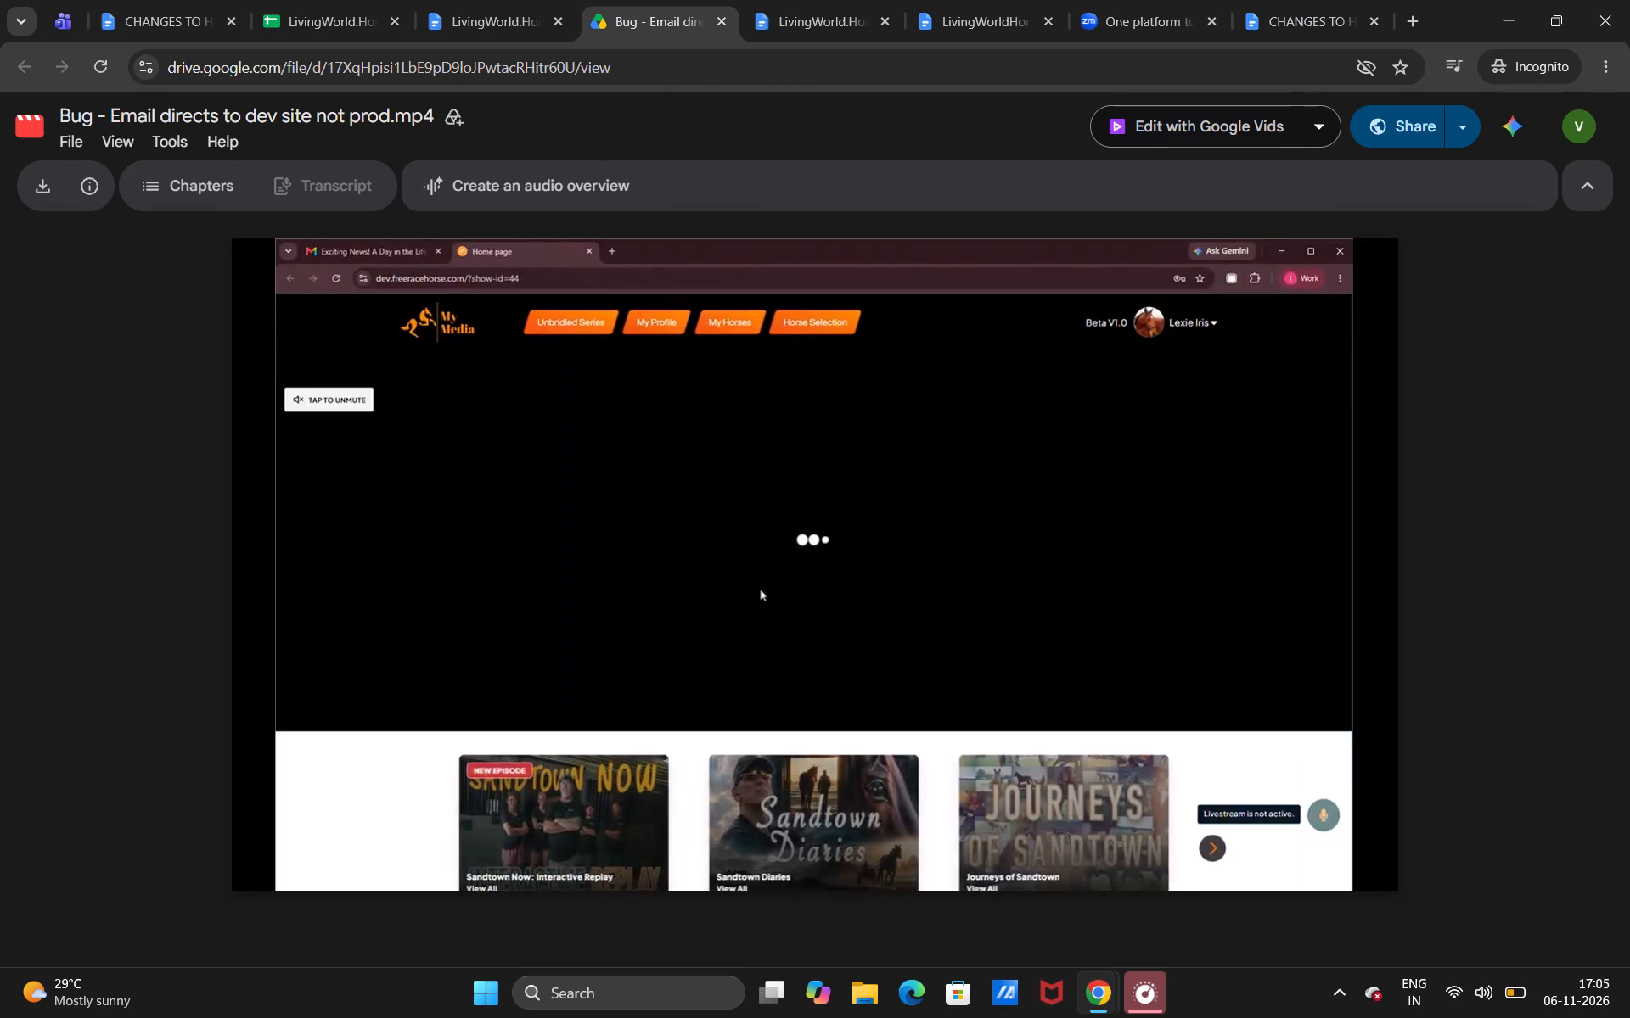
left_click(863, 486)
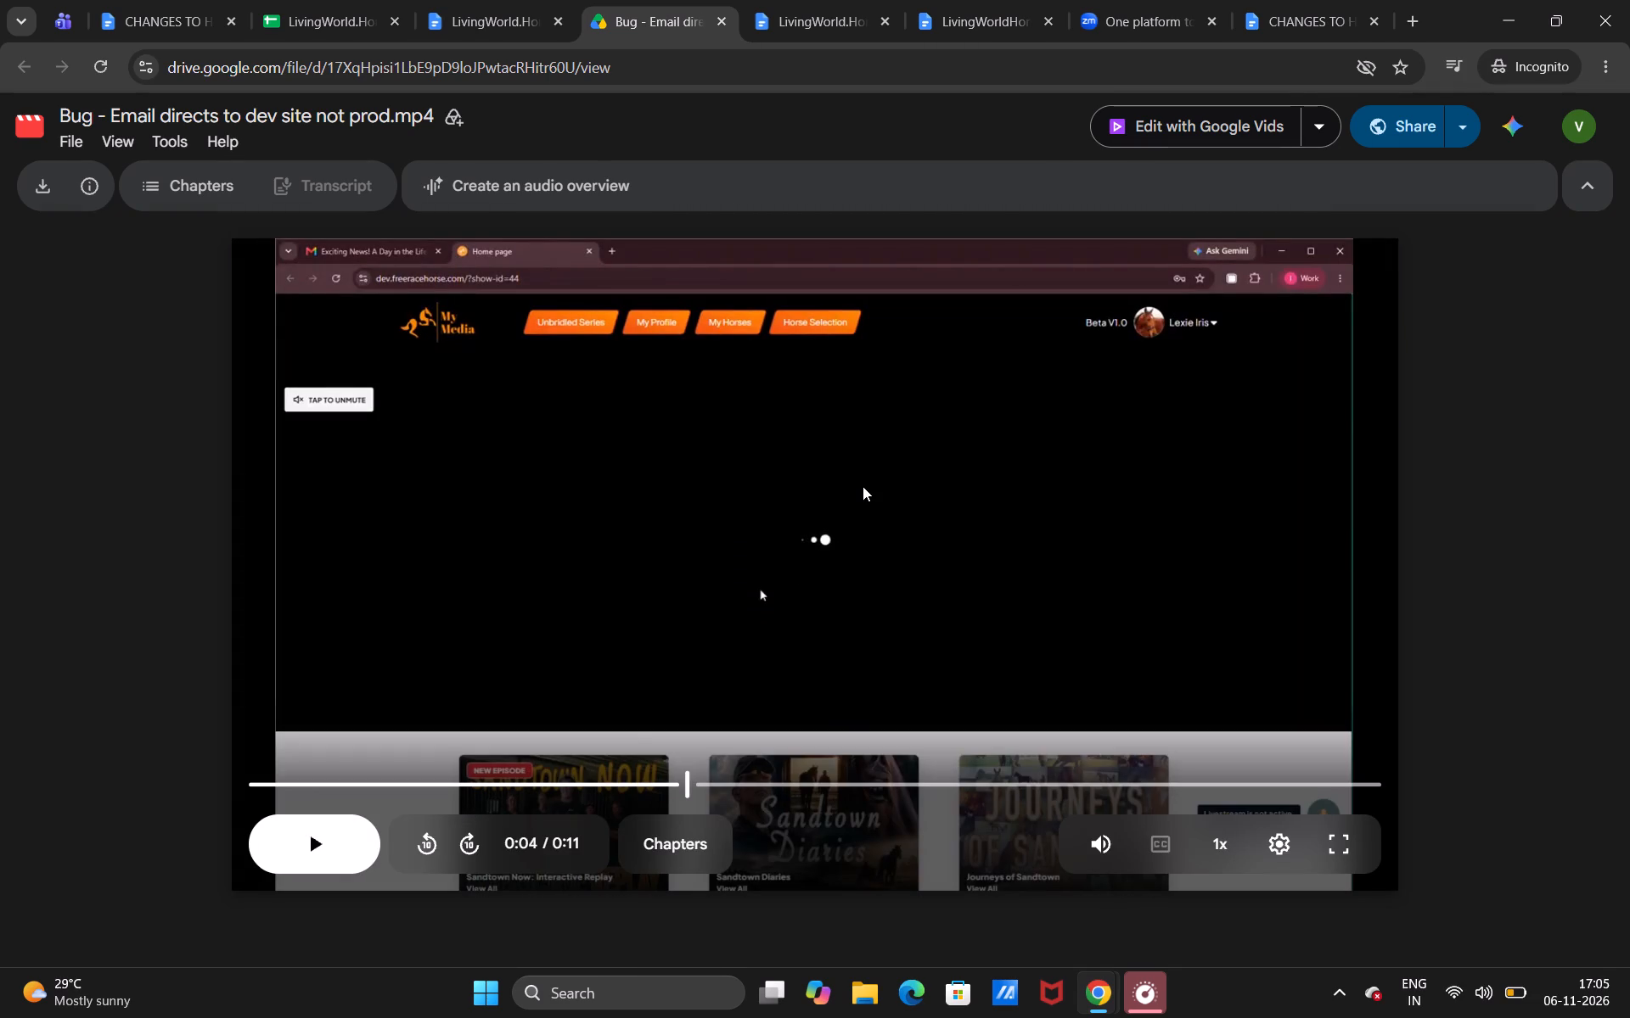
left_click(863, 486)
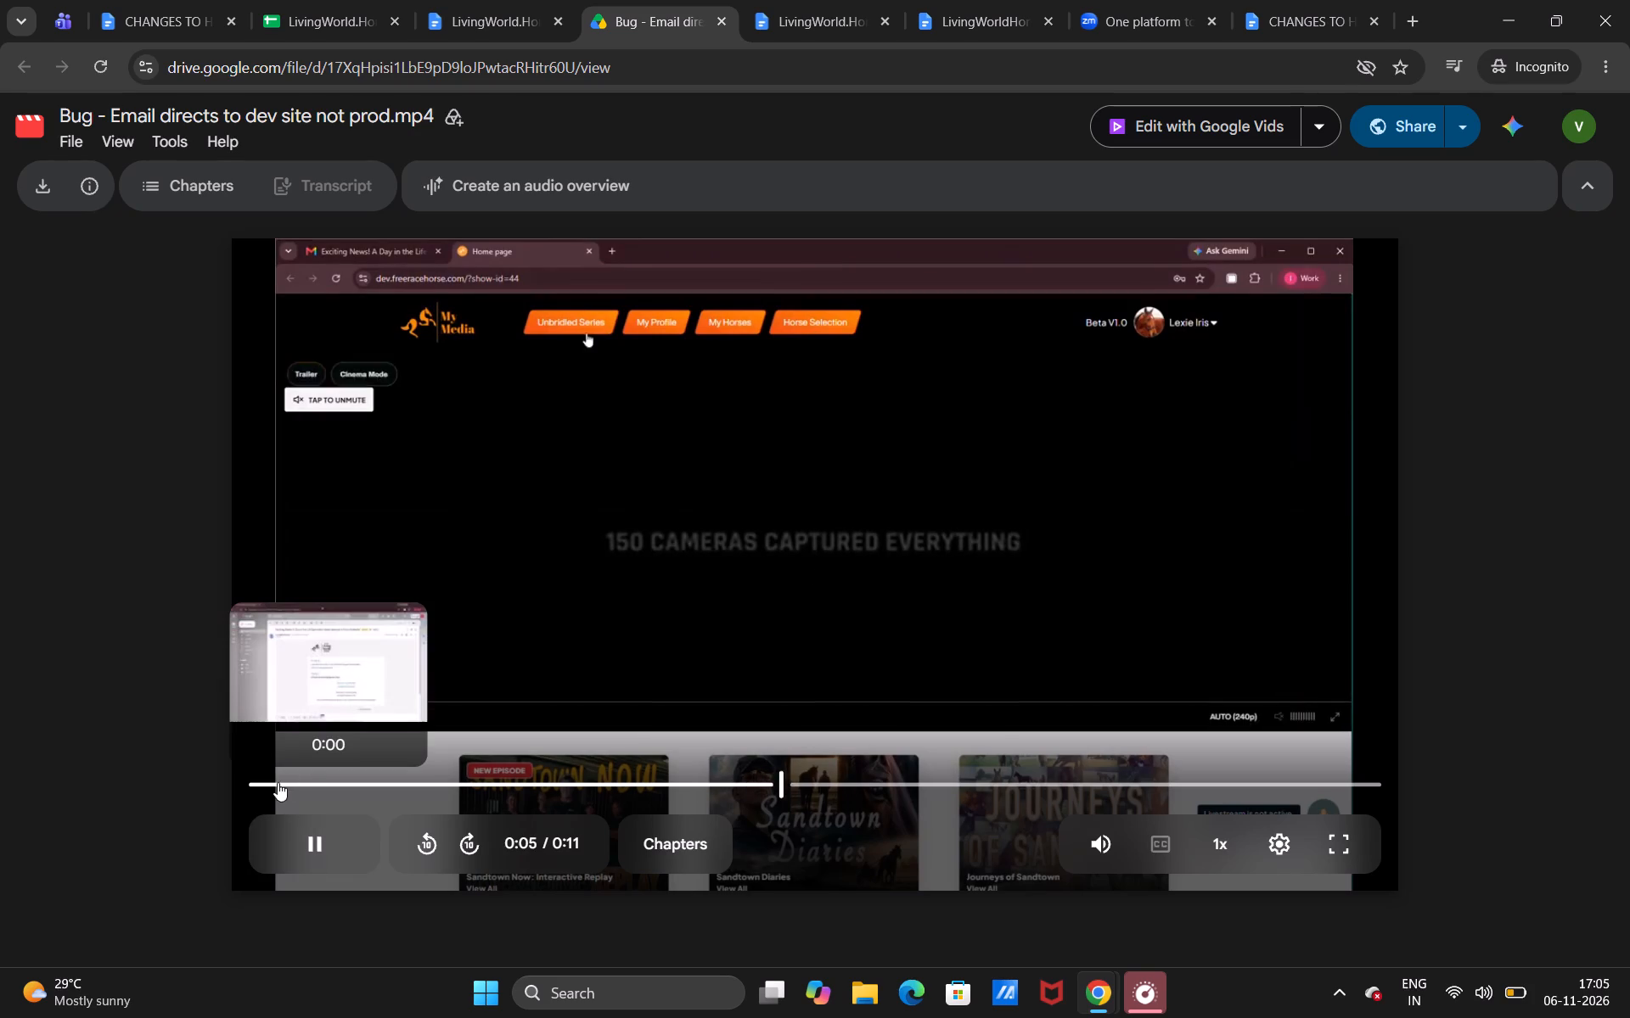
Replay the recording from the beginning and return to 0:00 to examine the notification email containing the episode link.
left_click(256, 777)
left_click(256, 777)
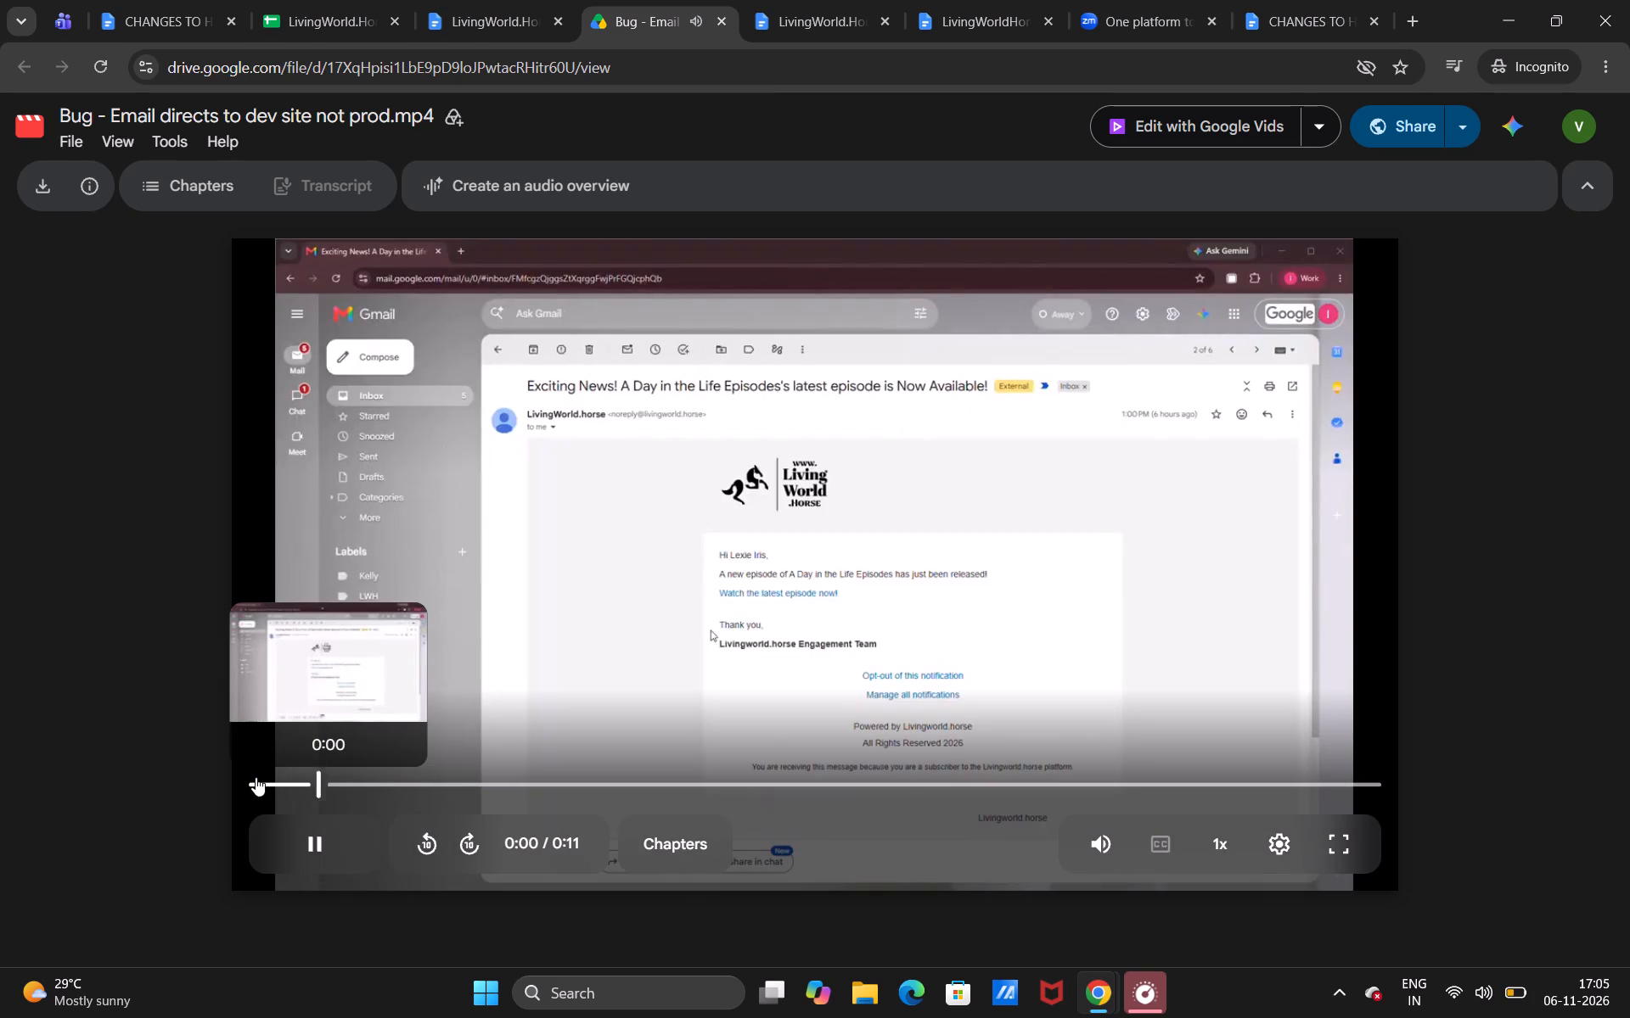
left_click(256, 777)
left_click(312, 838)
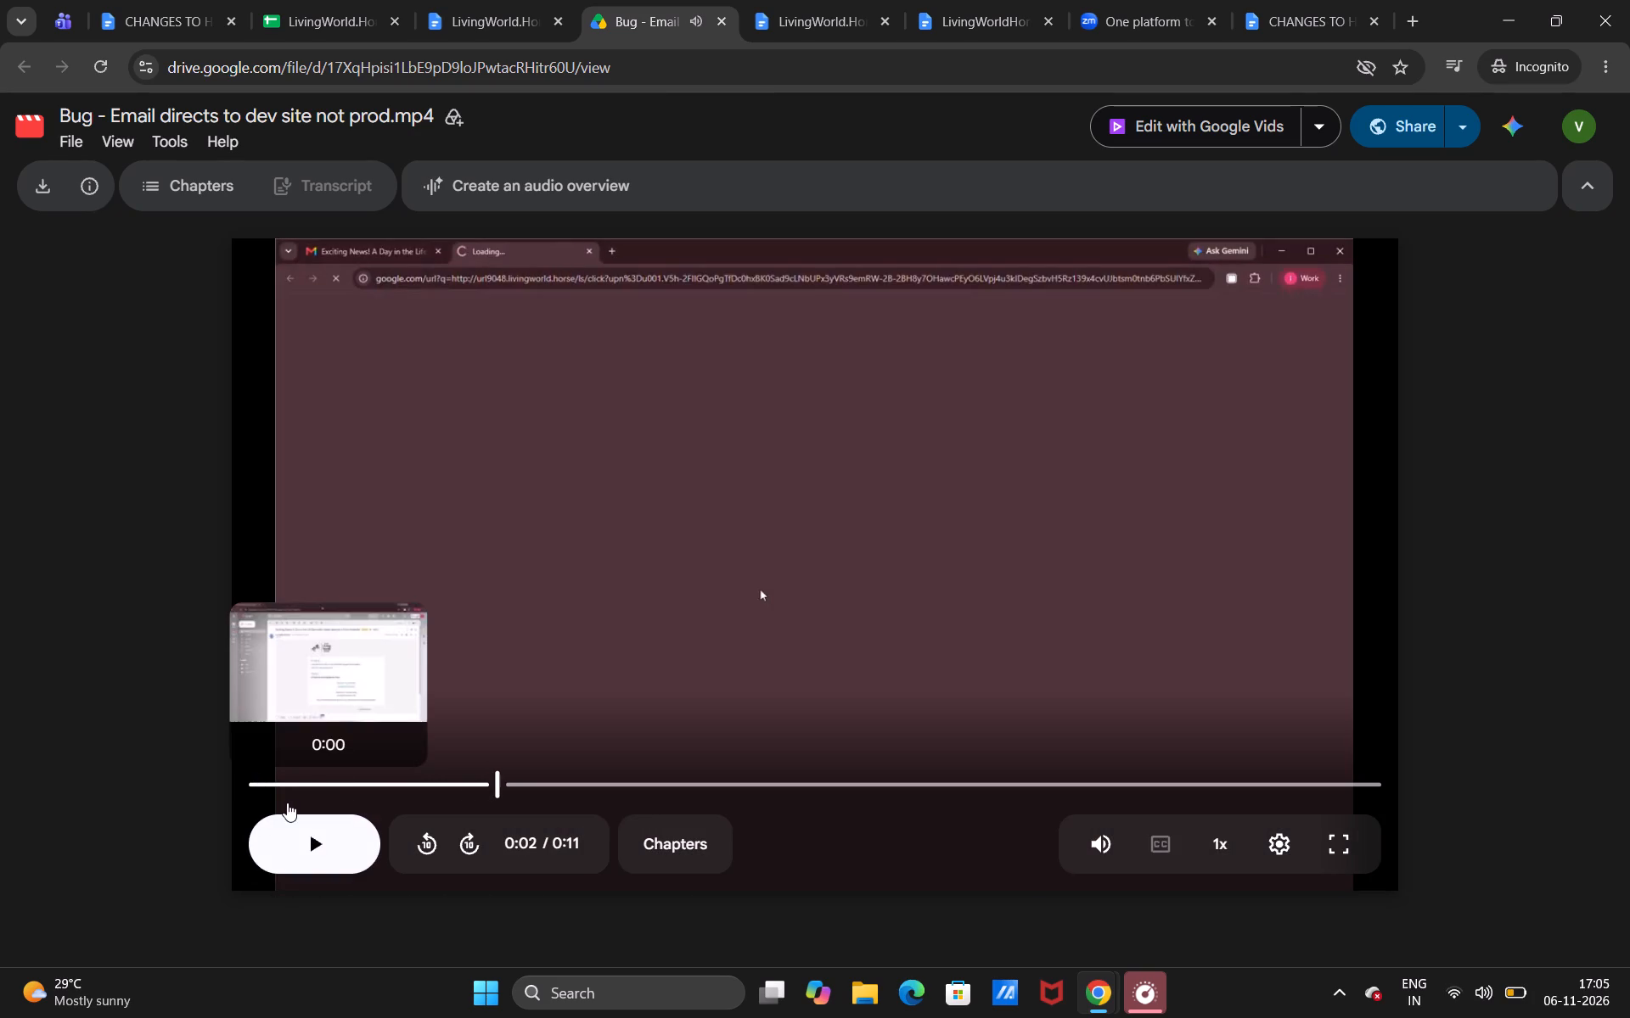